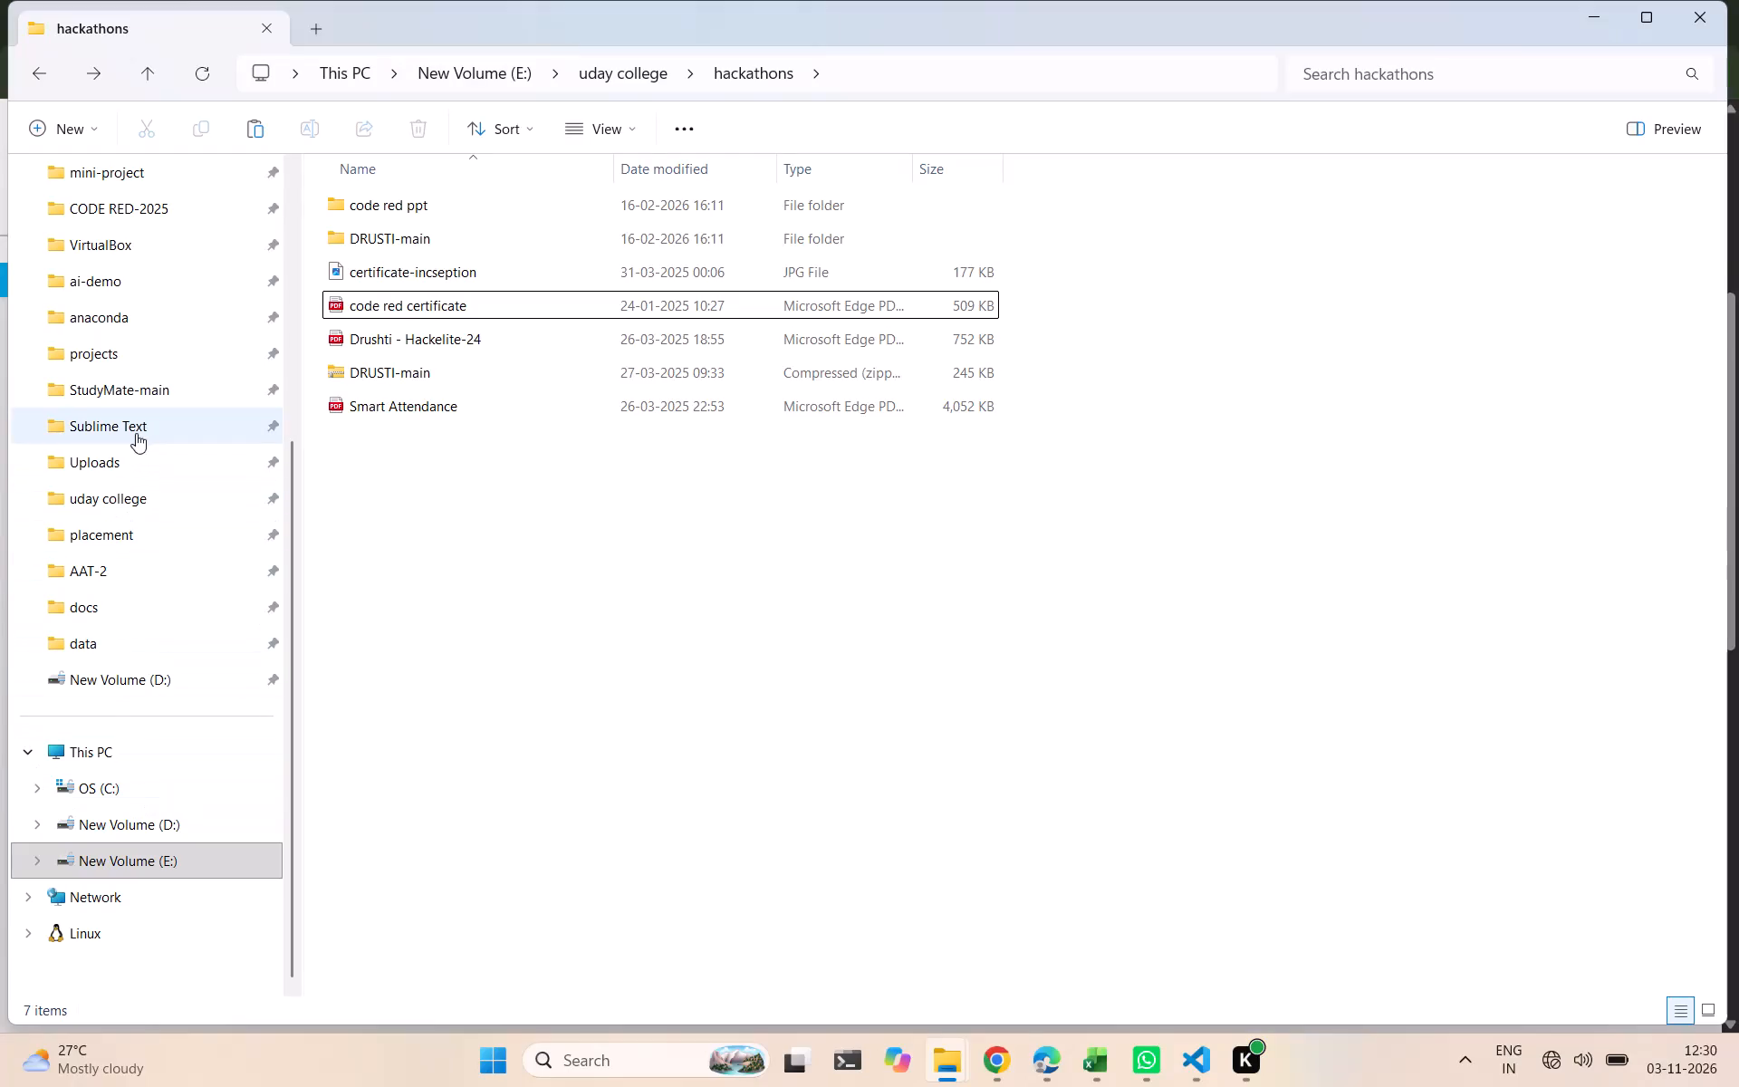
# Copy the file "parallel computing report cca1_own" from uday college > 4th year > 7th sem > PC > AAT - 1.
pyautogui.click(144, 512)
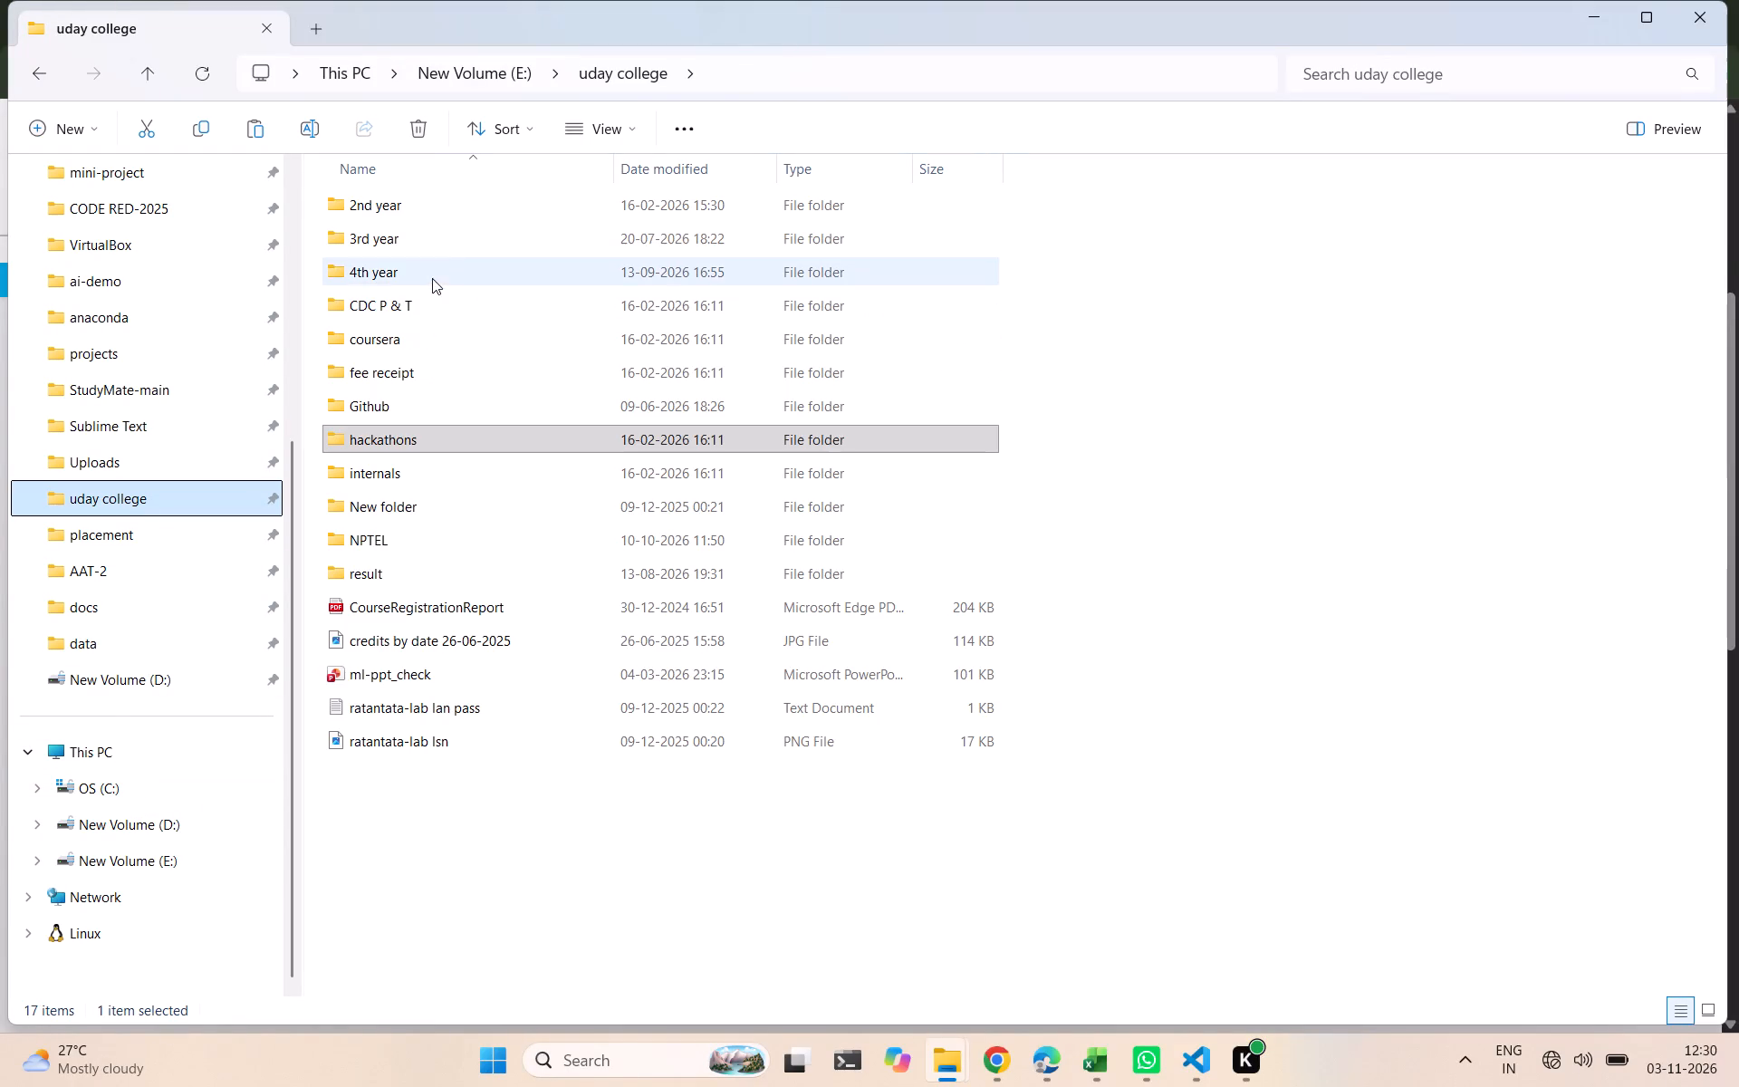
pyautogui.doubleClick(432, 278)
pyautogui.doubleClick(430, 217)
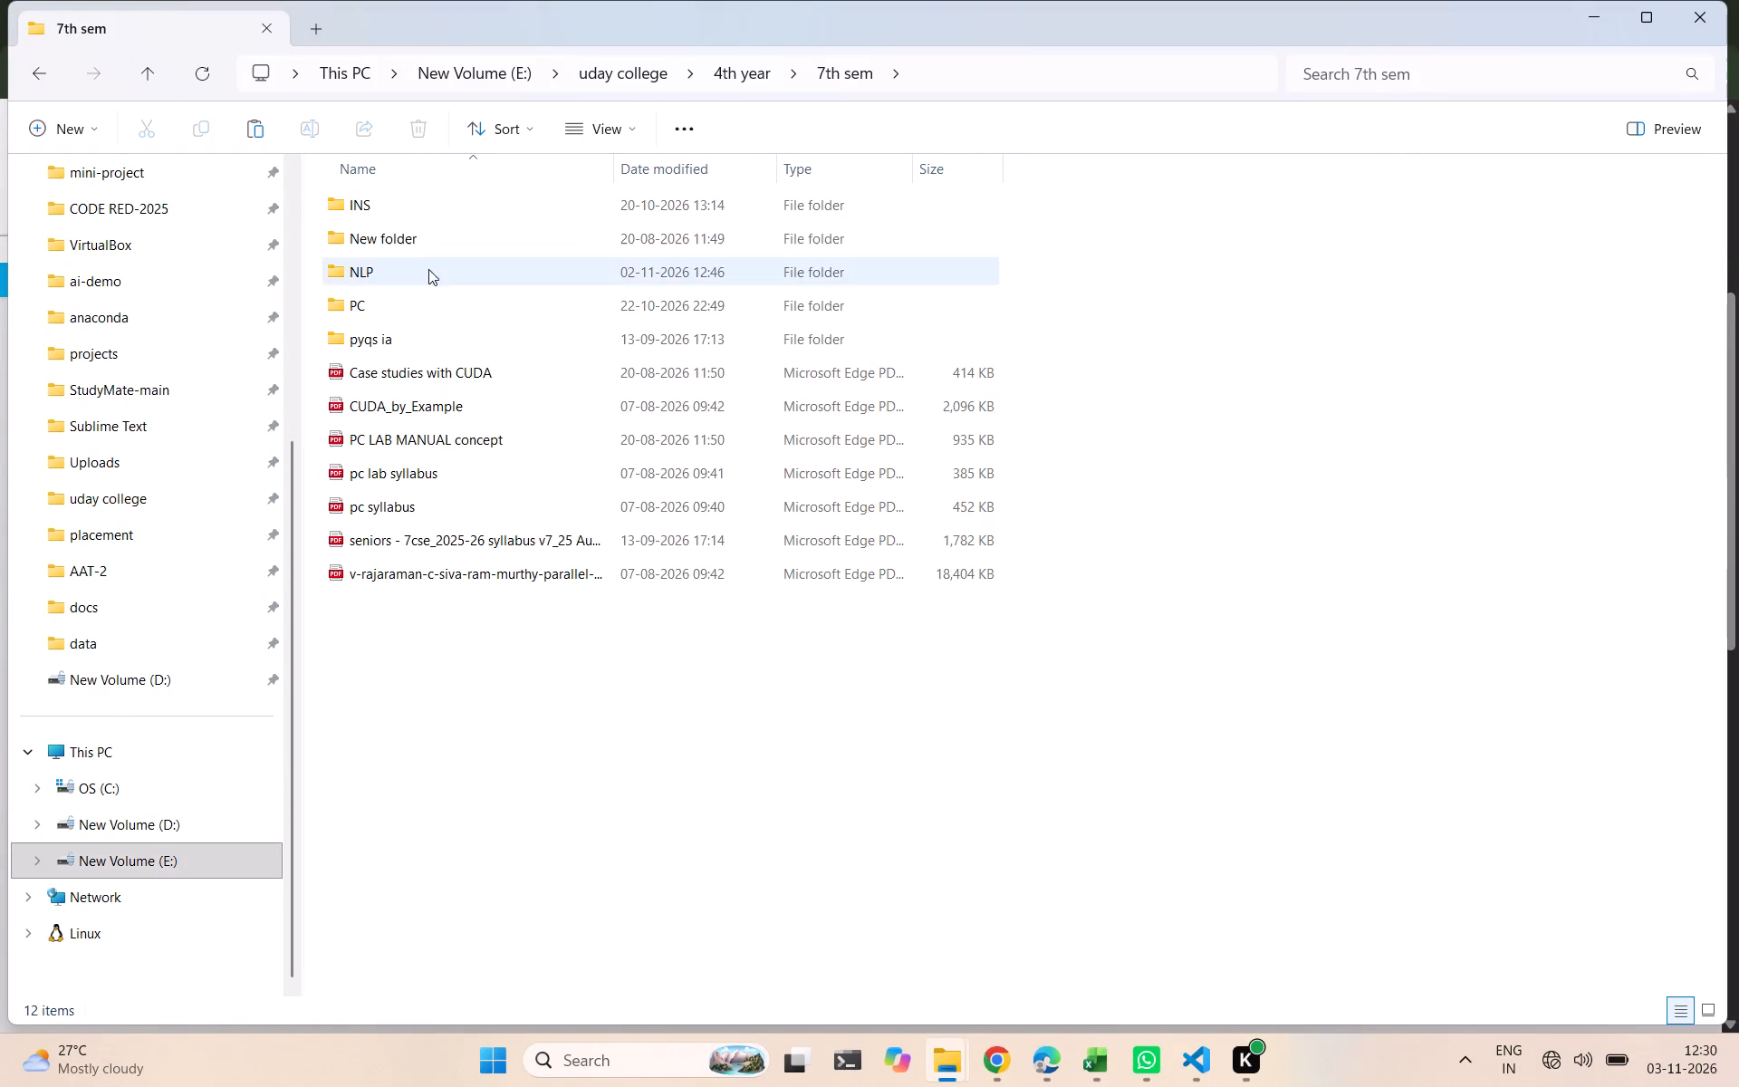
pyautogui.doubleClick(428, 304)
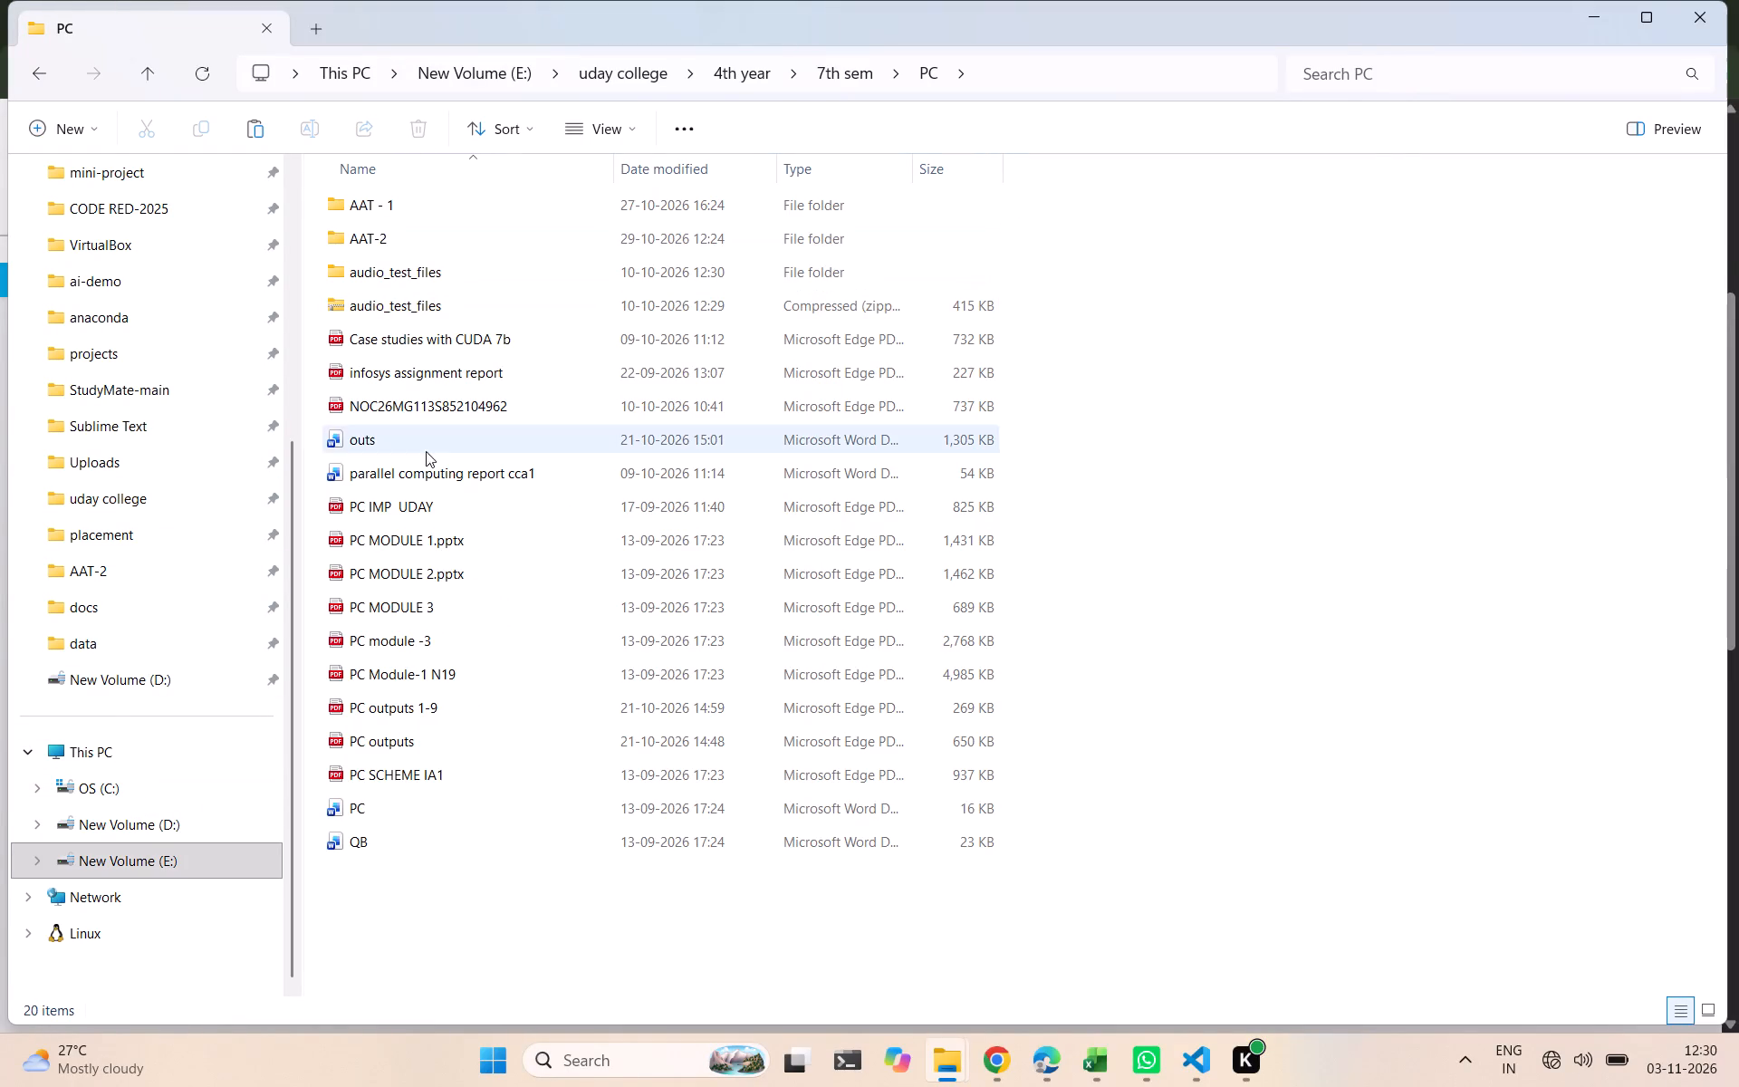
pyautogui.click(397, 205)
pyautogui.click(397, 205)
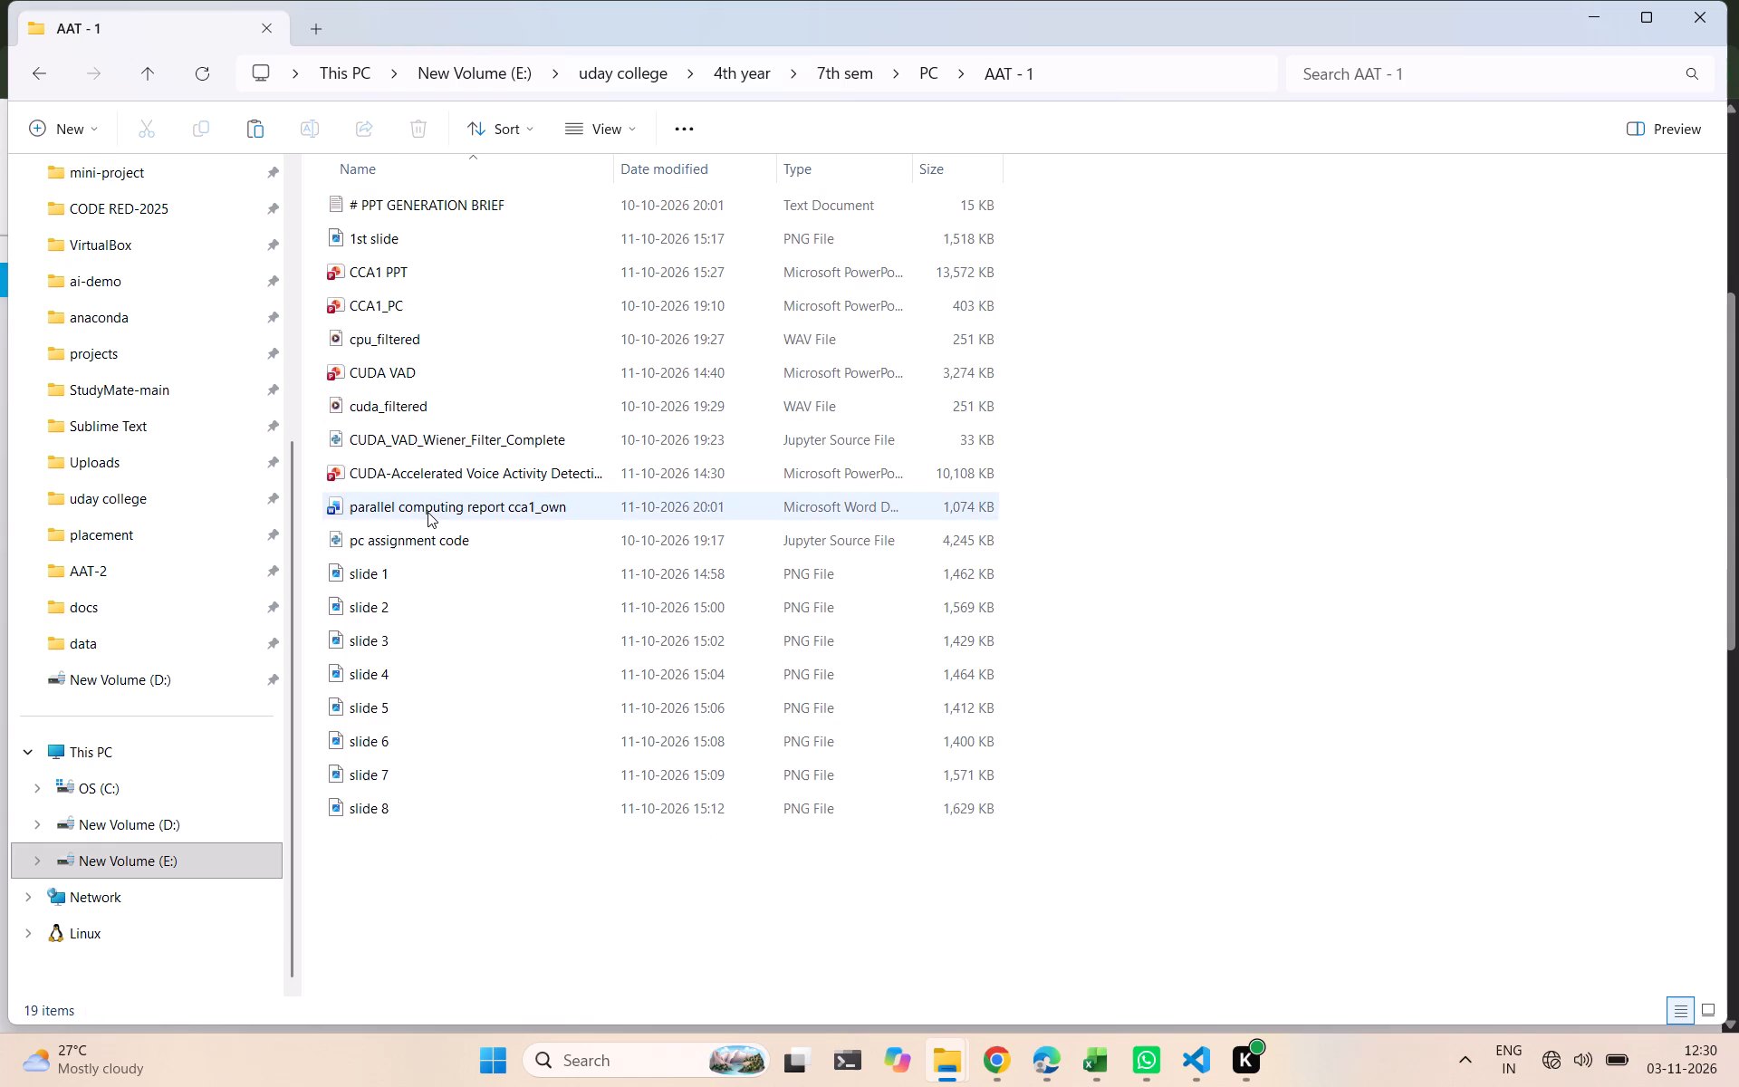
pyautogui.click(428, 512)
pyautogui.hotkey('ctrl', 'c')
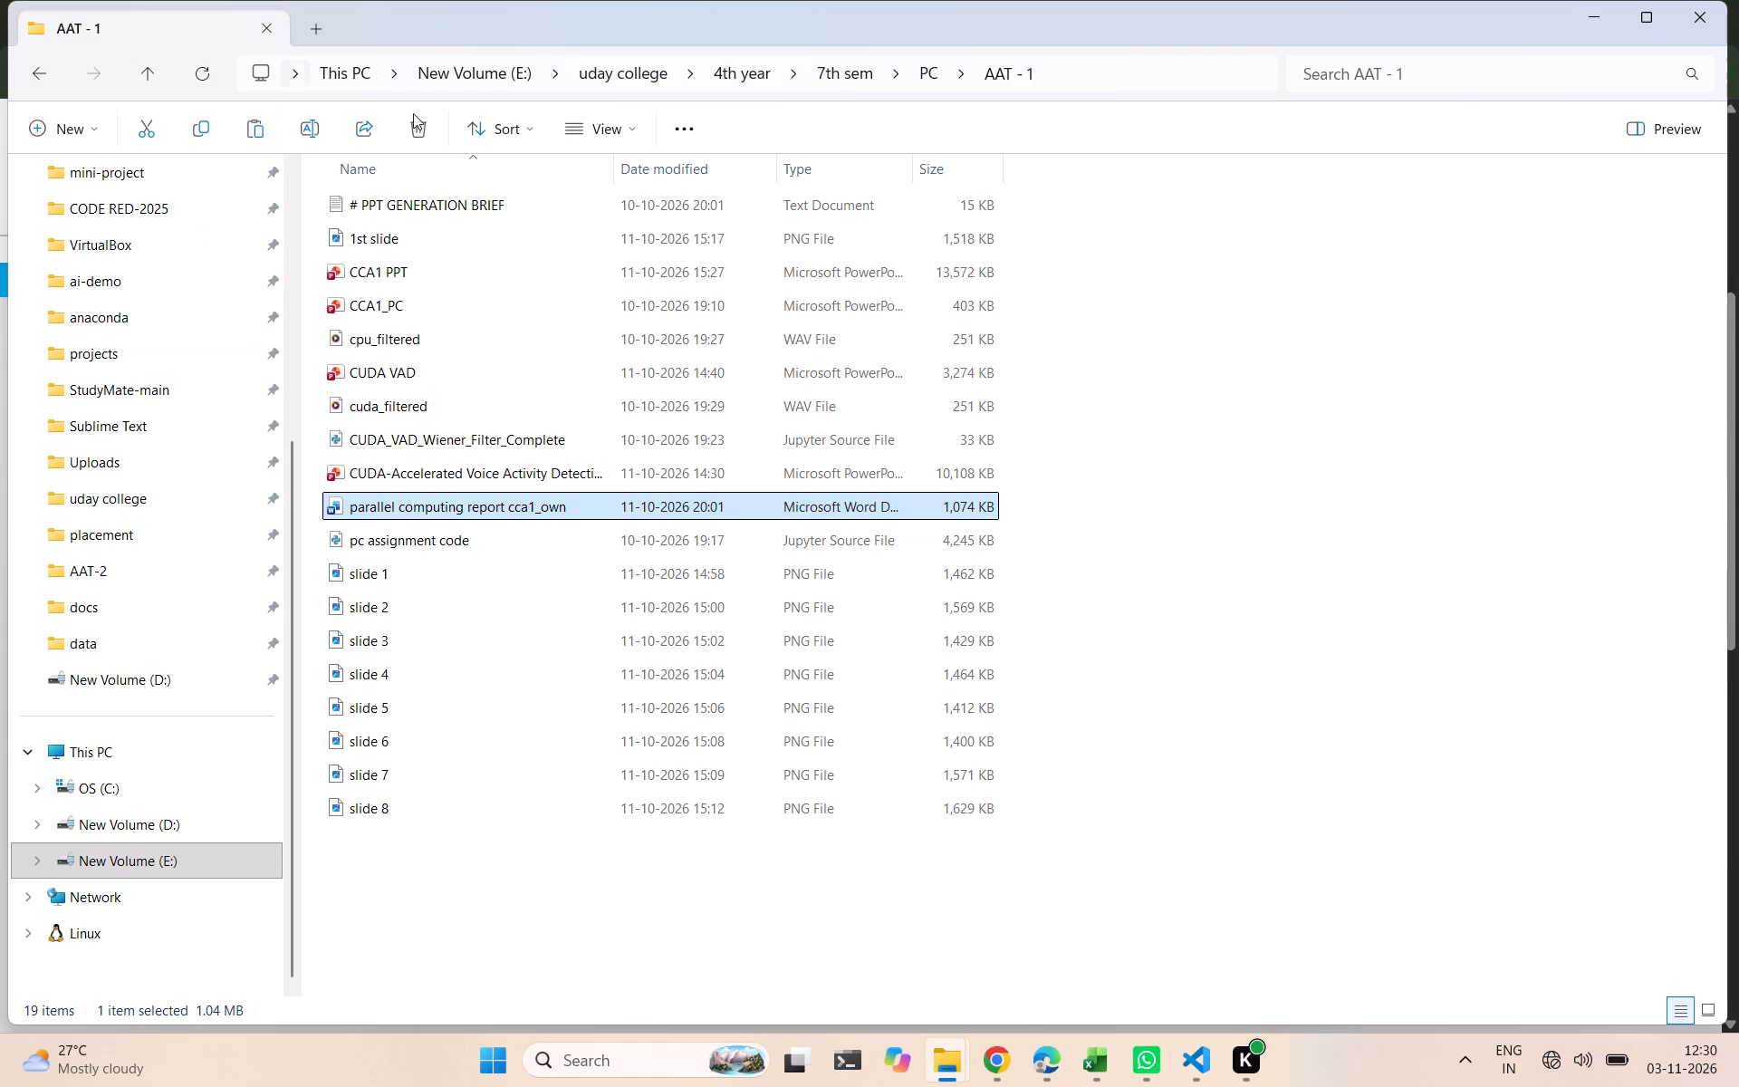
# Paste the copied report into the NLP folder under 4th year > 7th sem.
pyautogui.click(714, 69)
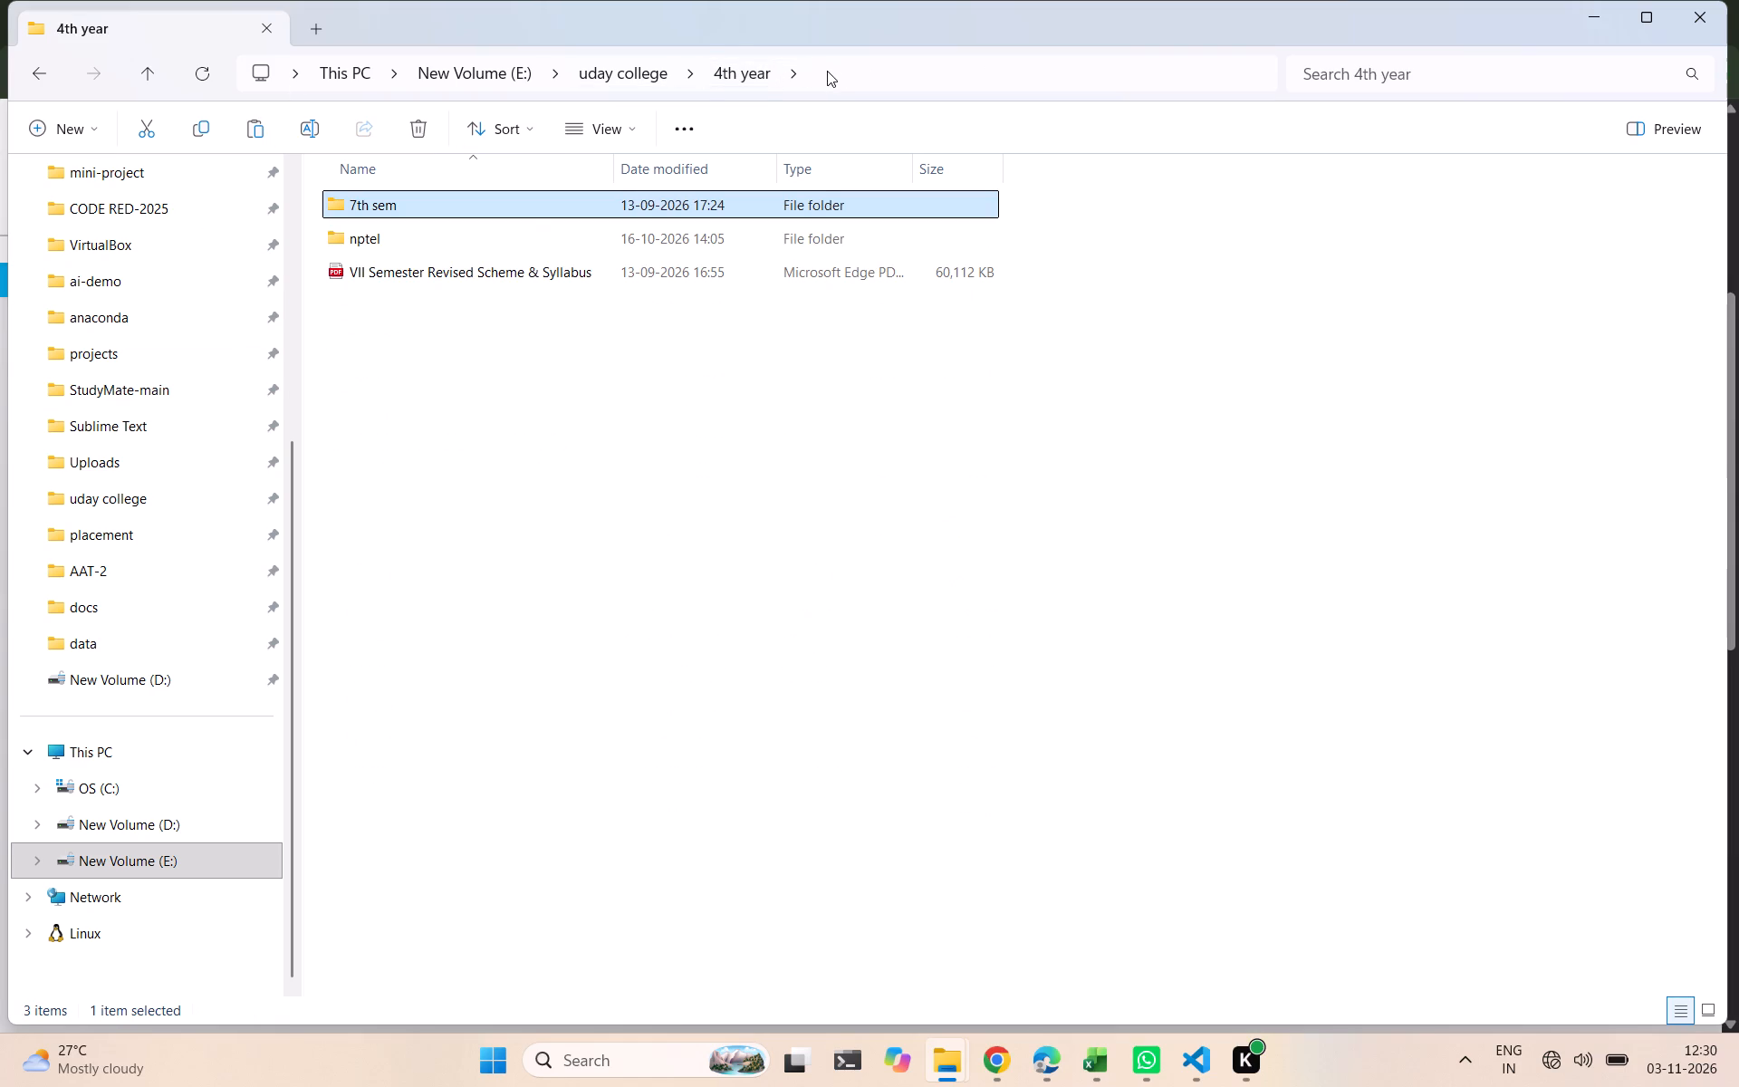
pyautogui.doubleClick(534, 215)
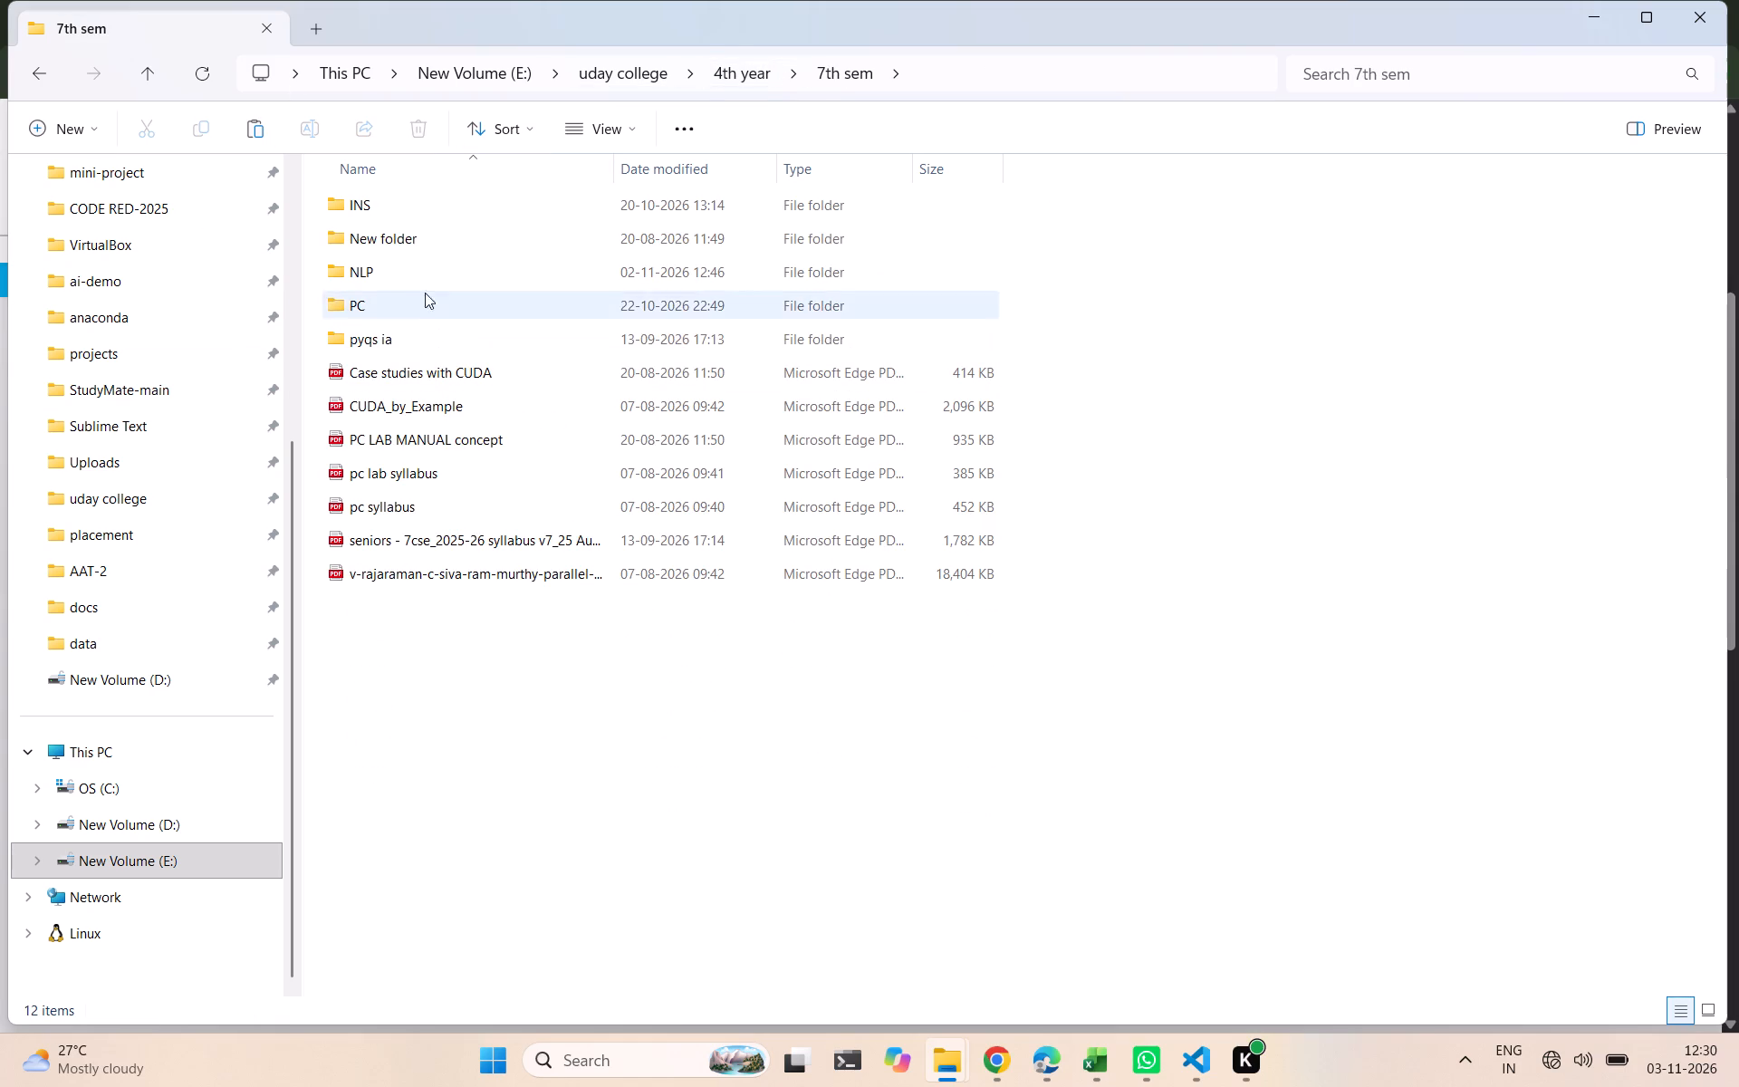
pyautogui.doubleClick(418, 262)
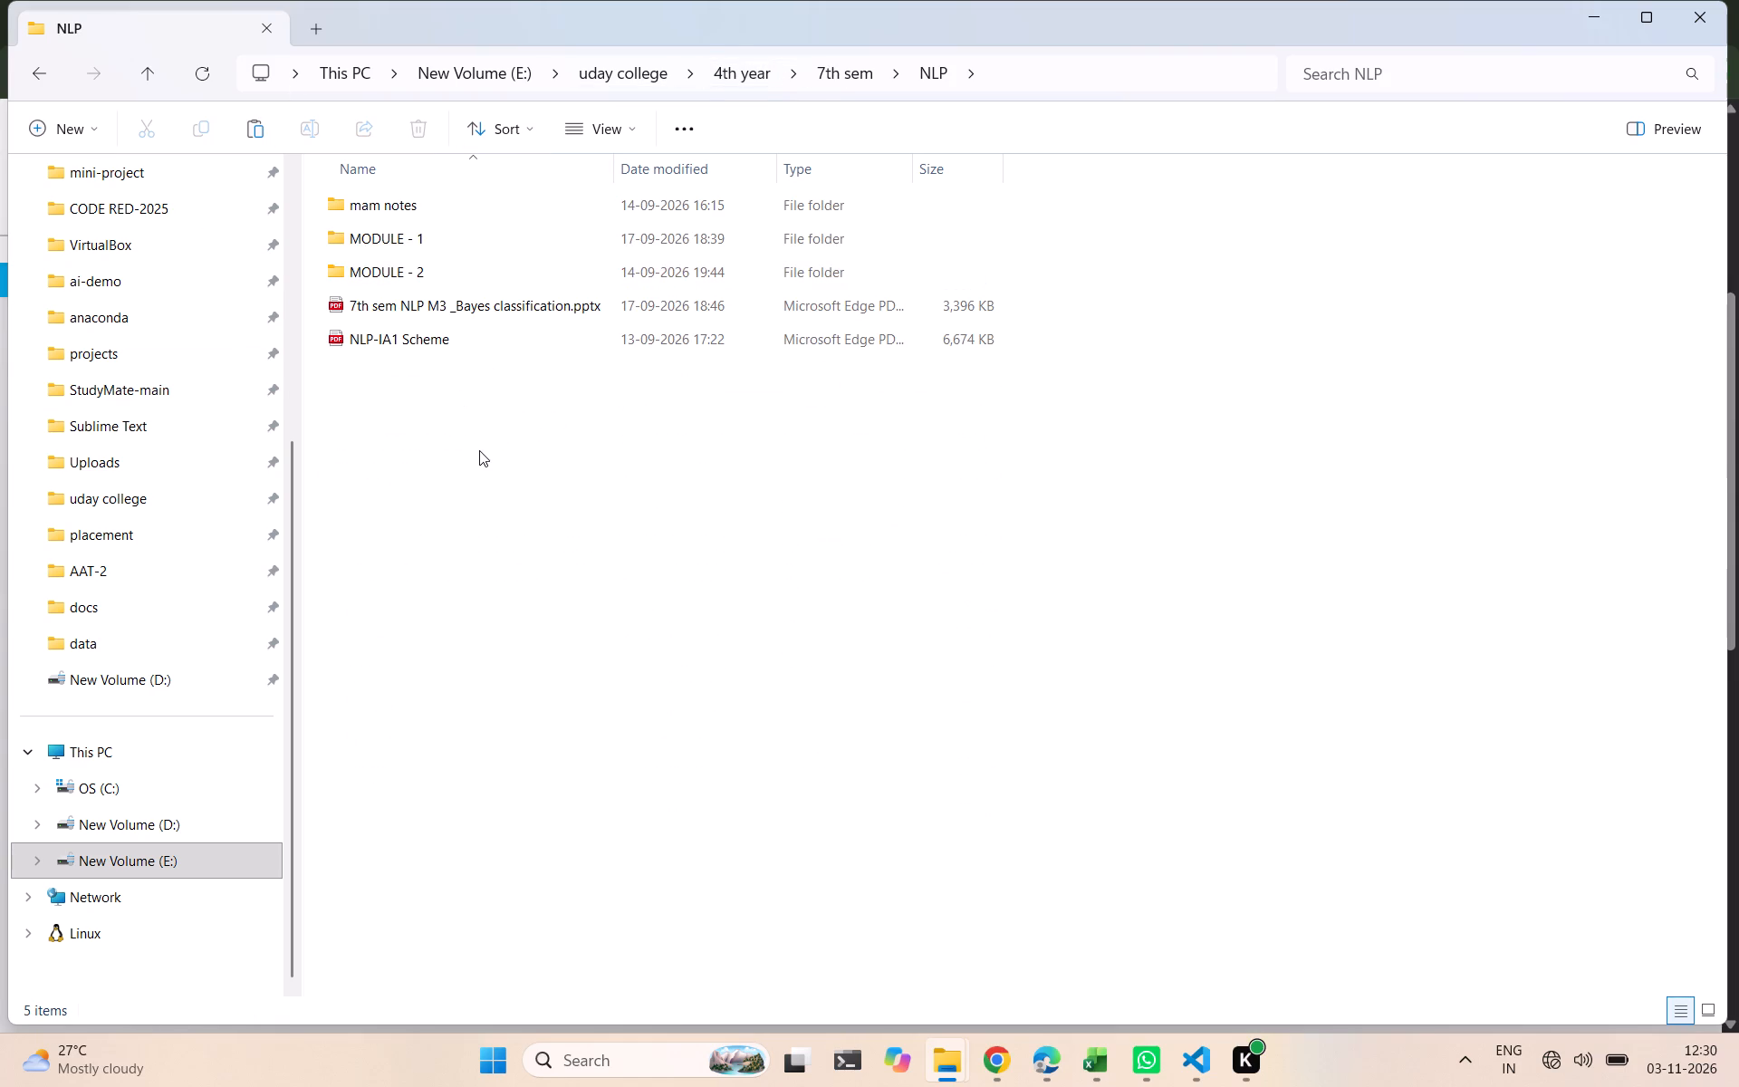
pyautogui.hotkey('ctrl', 'v')
# Open the pasted report in Word, maximize its window and dismiss the Office support notice.
pyautogui.doubleClick(464, 376)
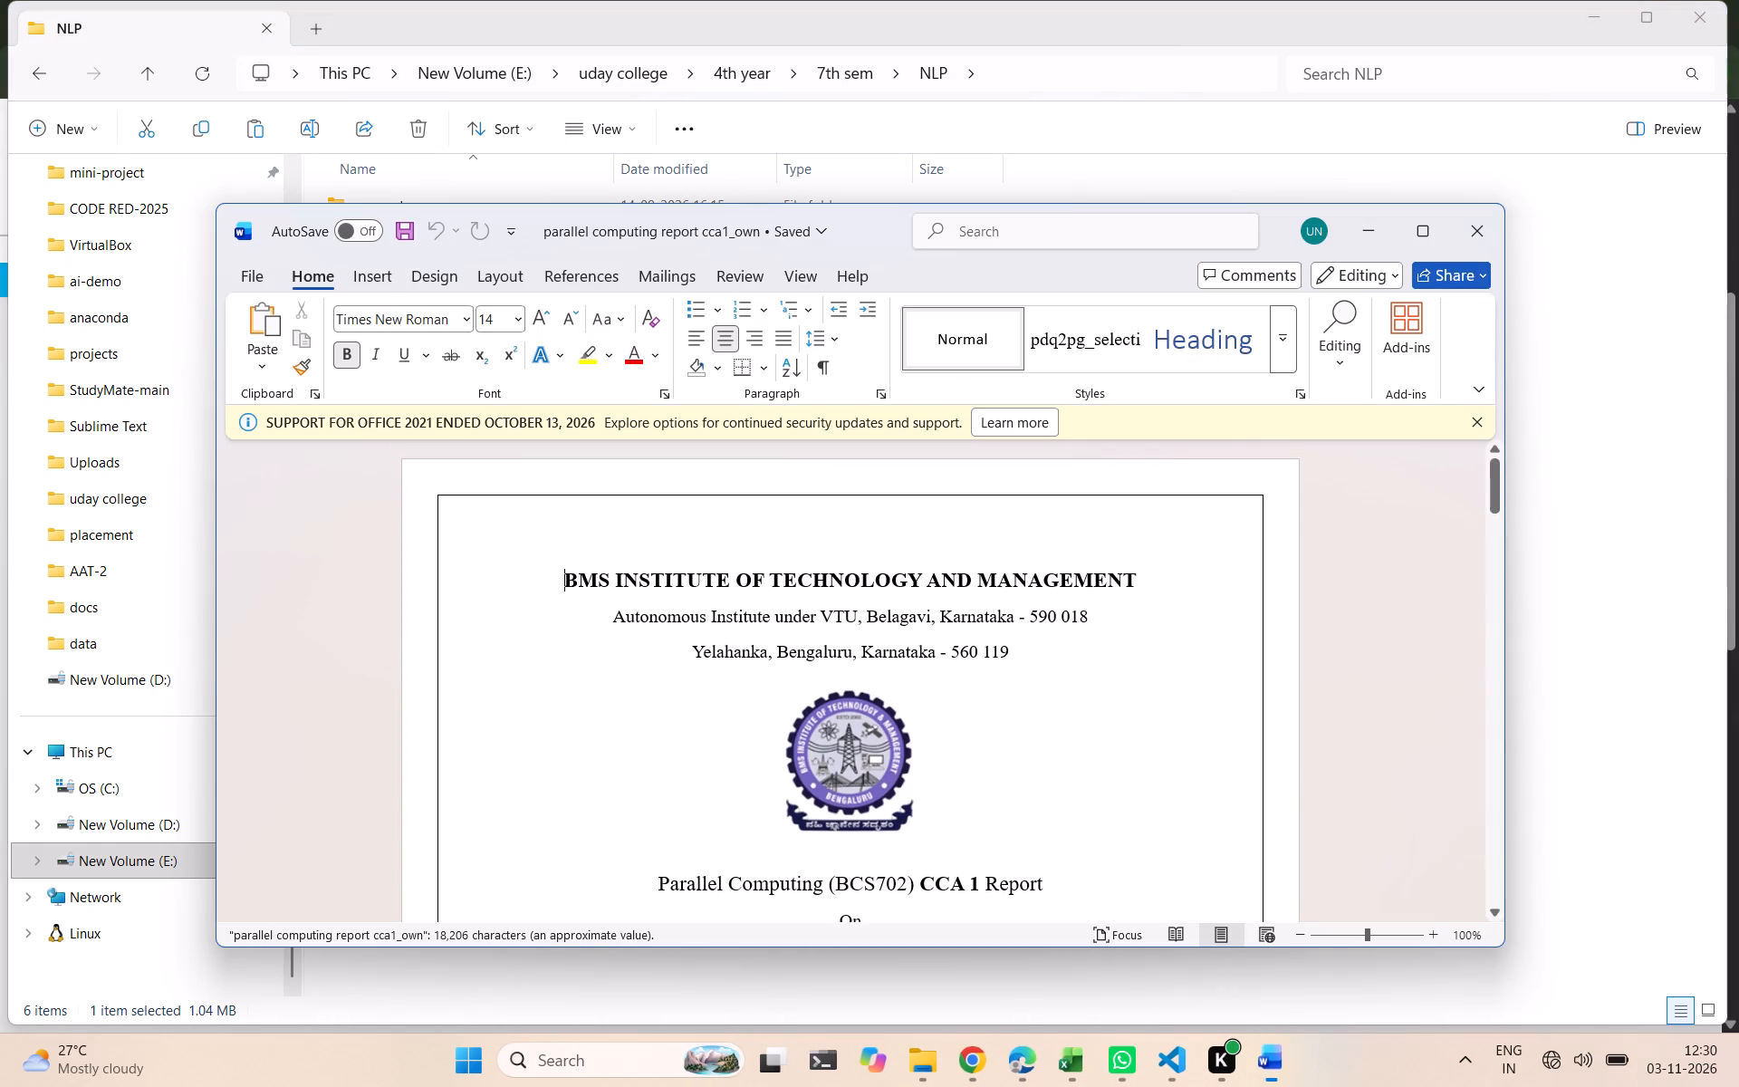
pyautogui.click(1420, 233)
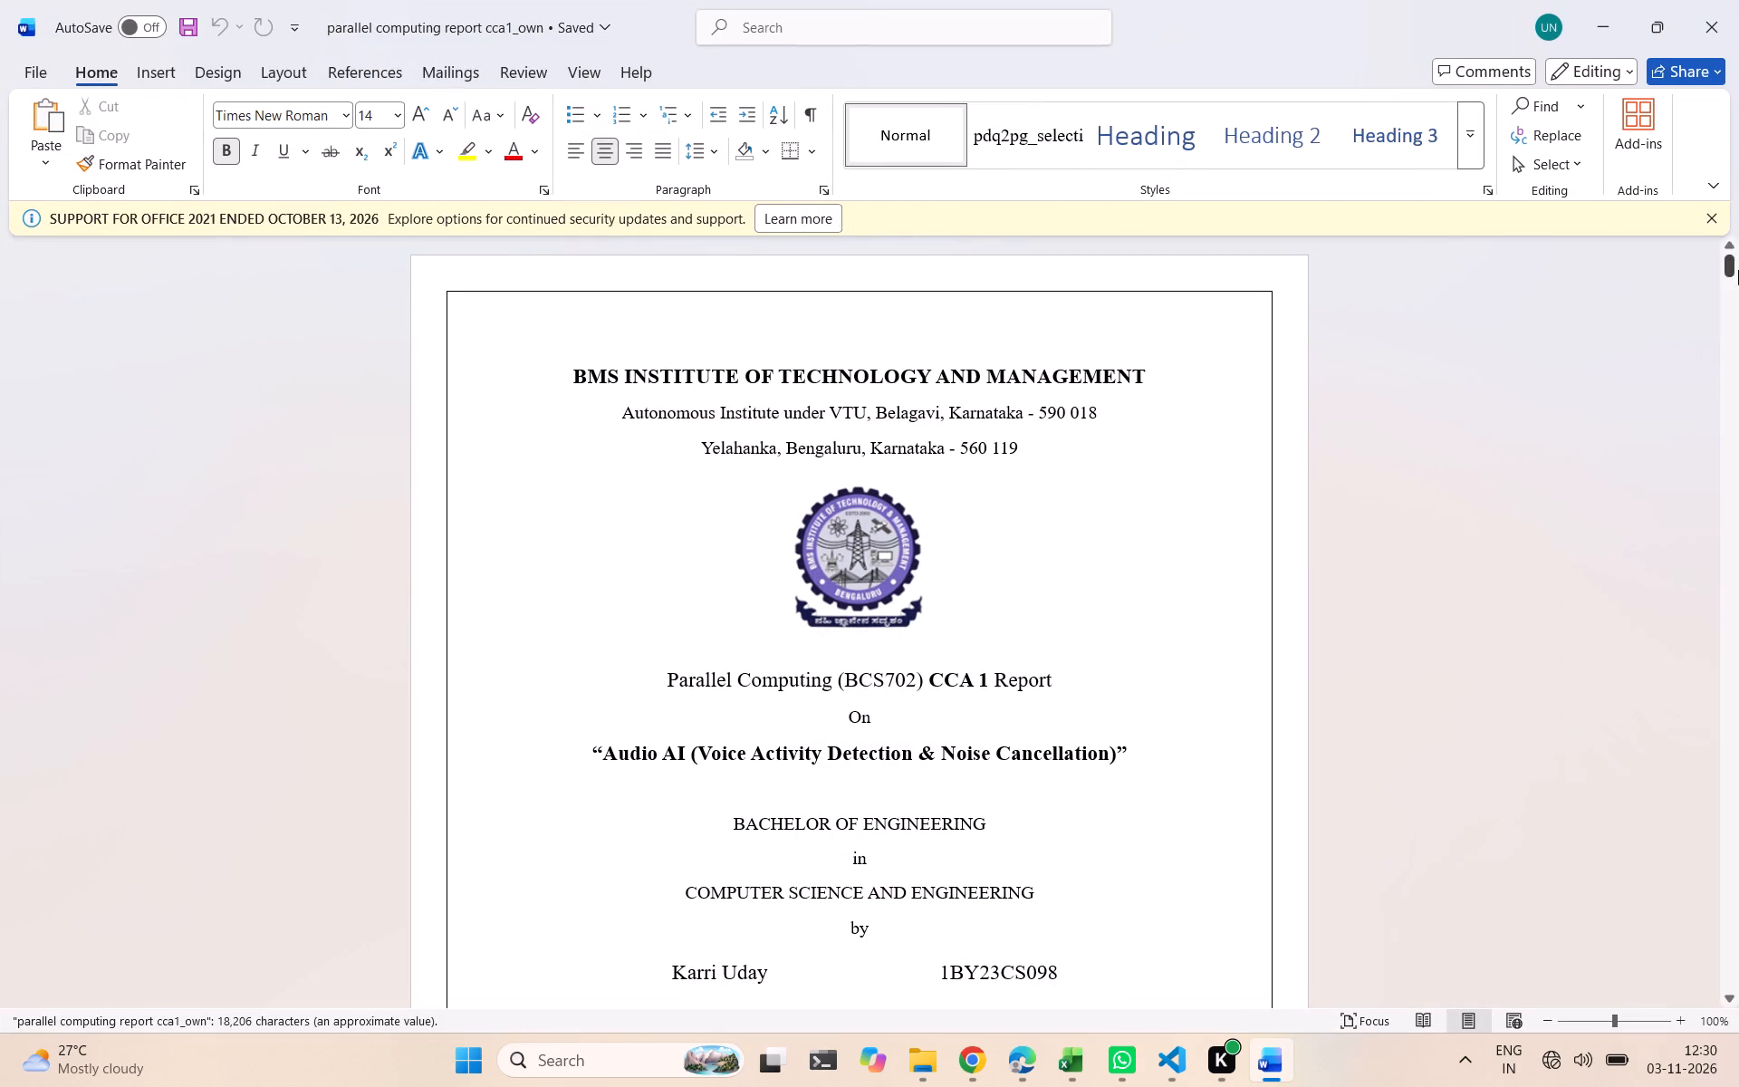
pyautogui.click(1716, 226)
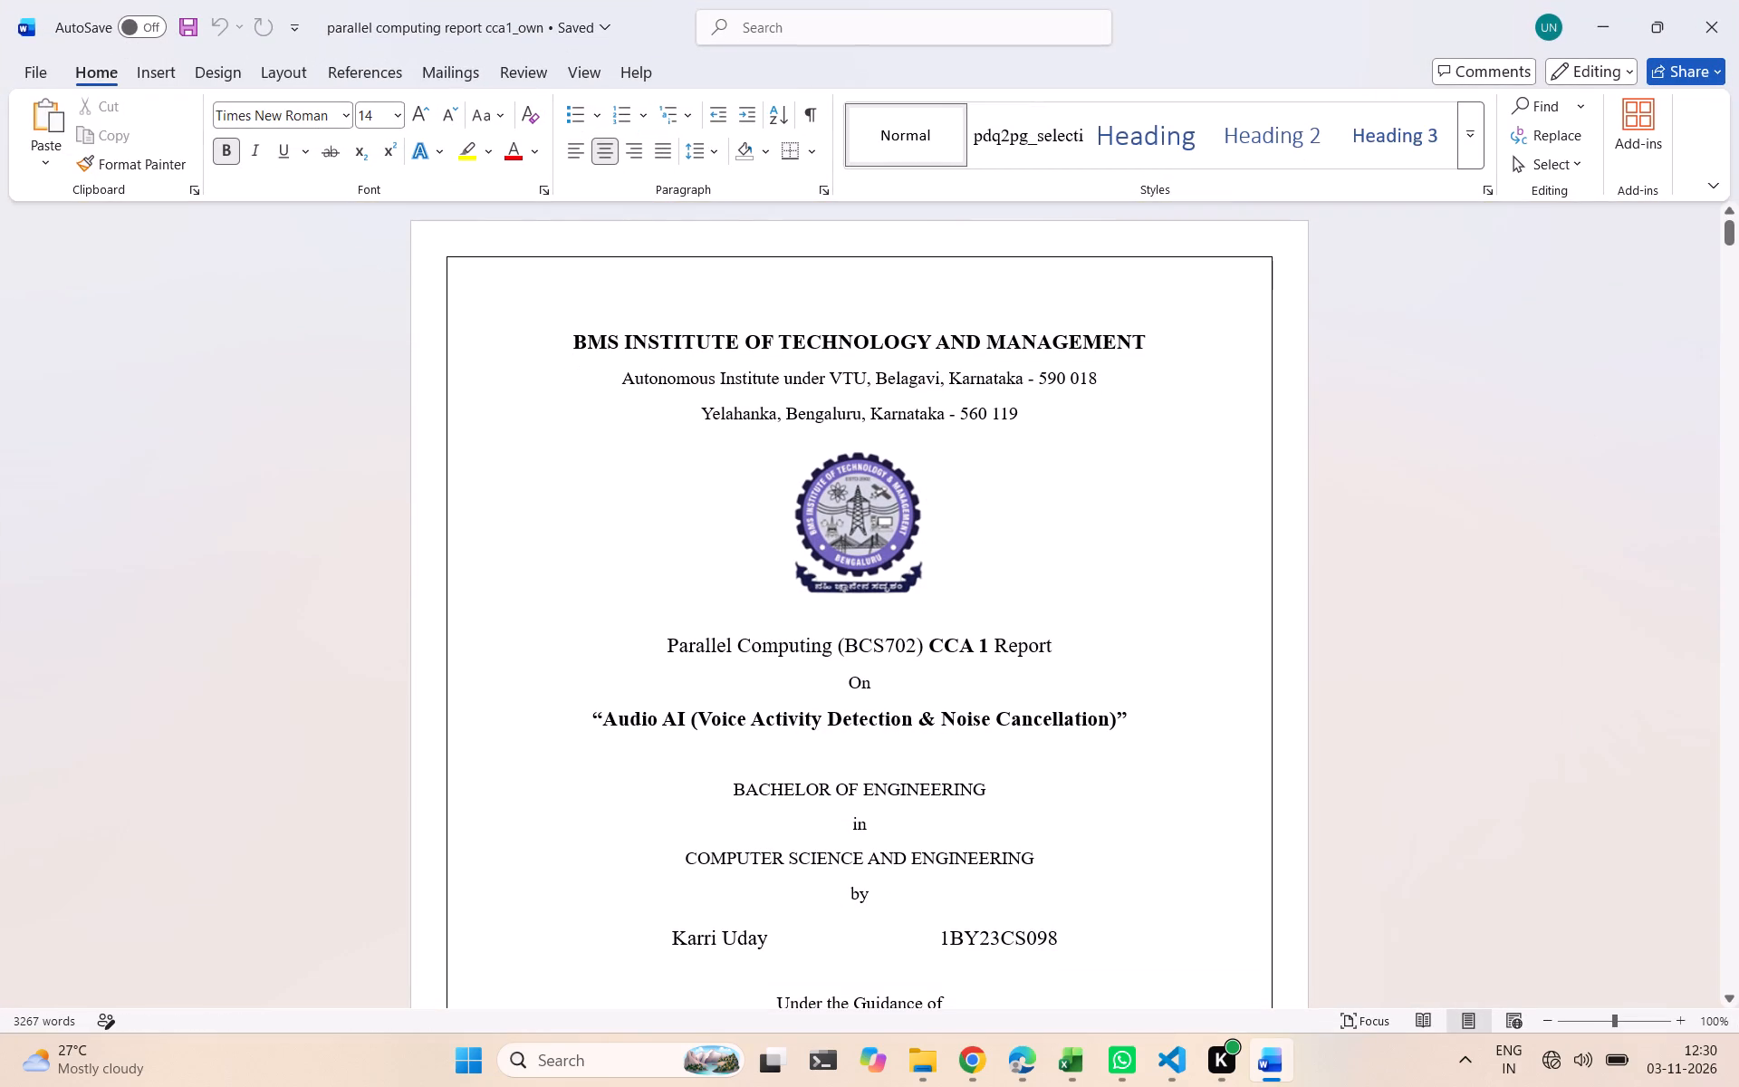
# Delete the number 1 after "CCA" in the report title line on the cover page.
pyautogui.click(986, 648)
pyautogui.press('BackSpace')
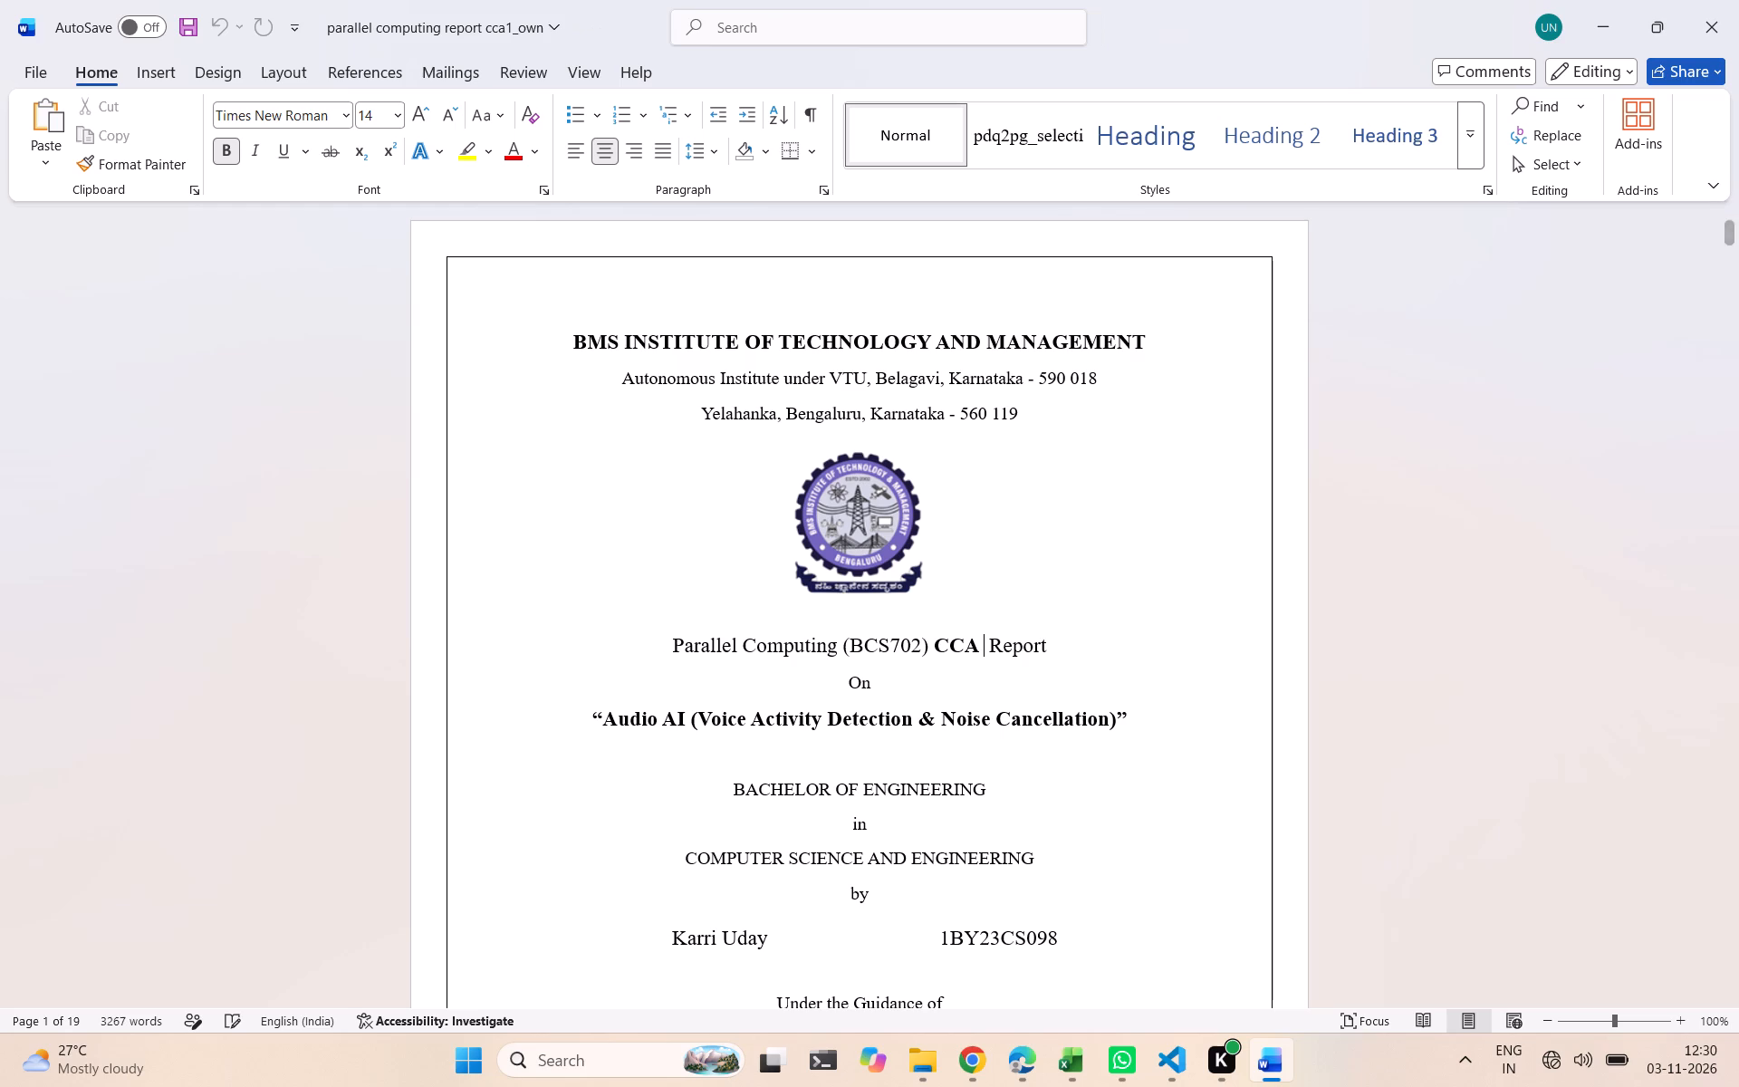
# Open the NLP-IA1 Scheme PDF from the NLP folder, check its course name and code, and close it.
pyautogui.click(937, 1066)
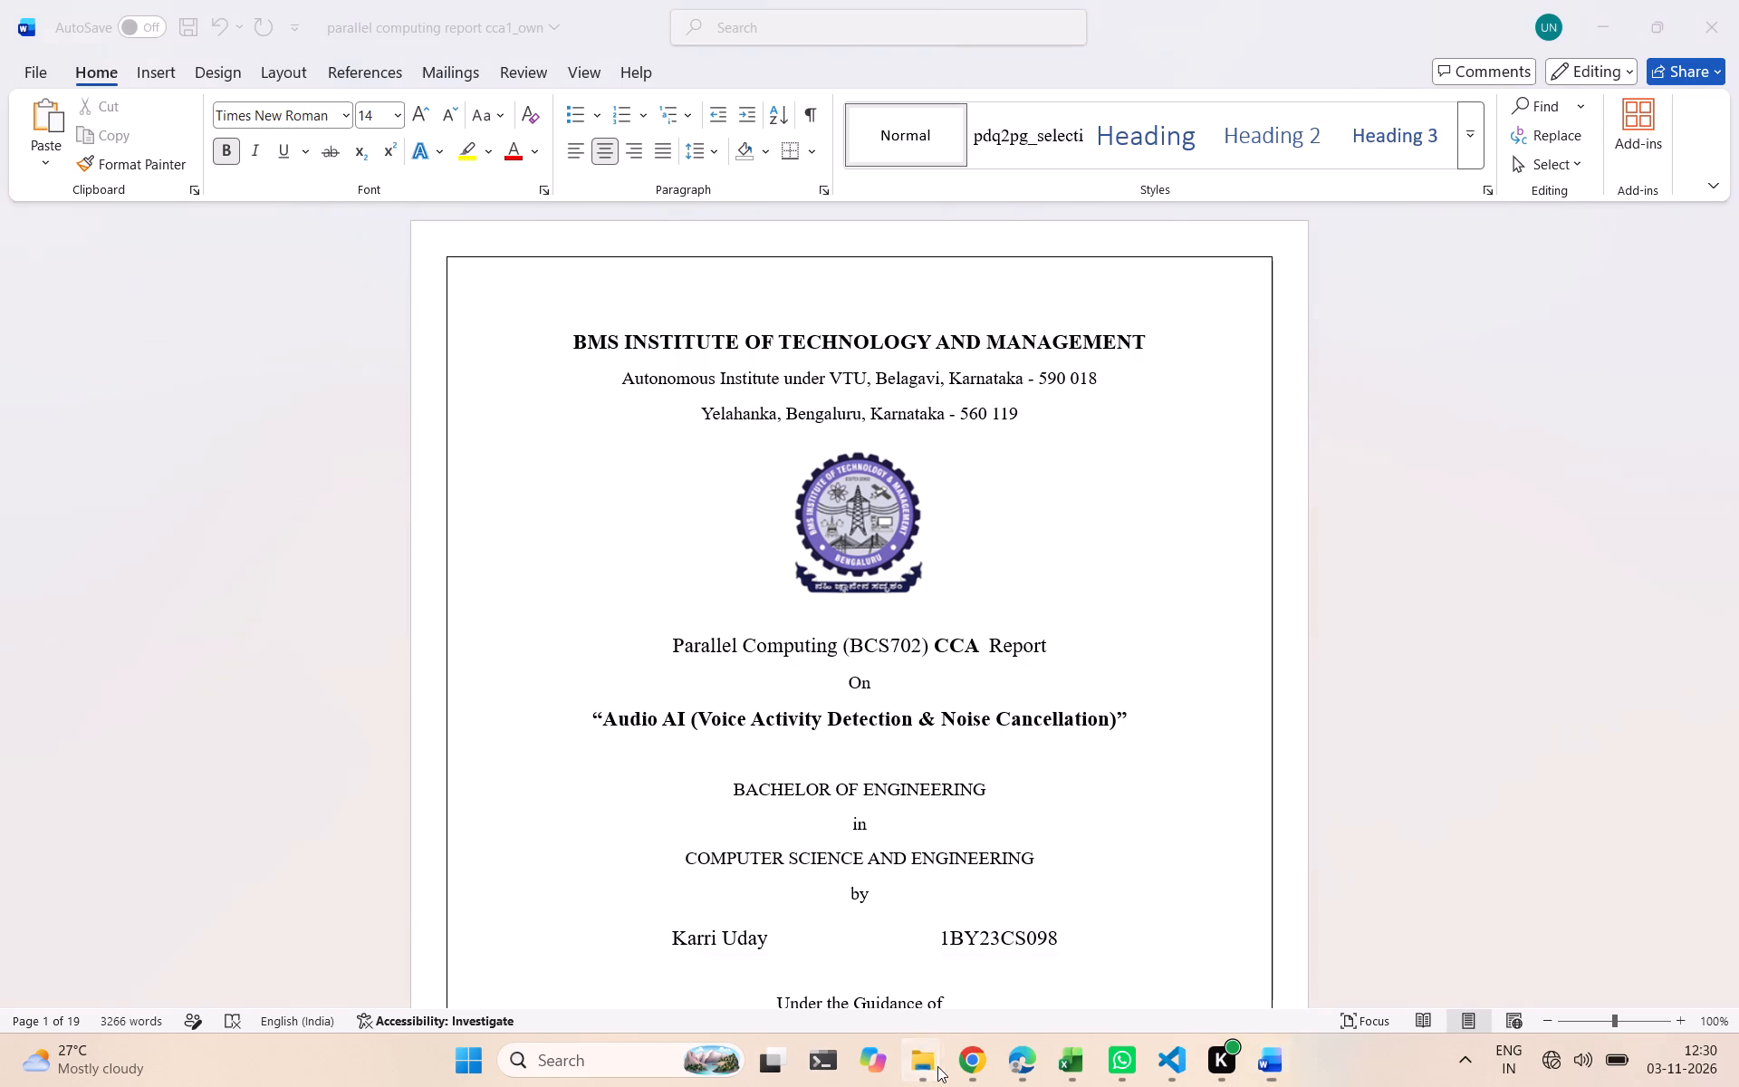
pyautogui.click(791, 949)
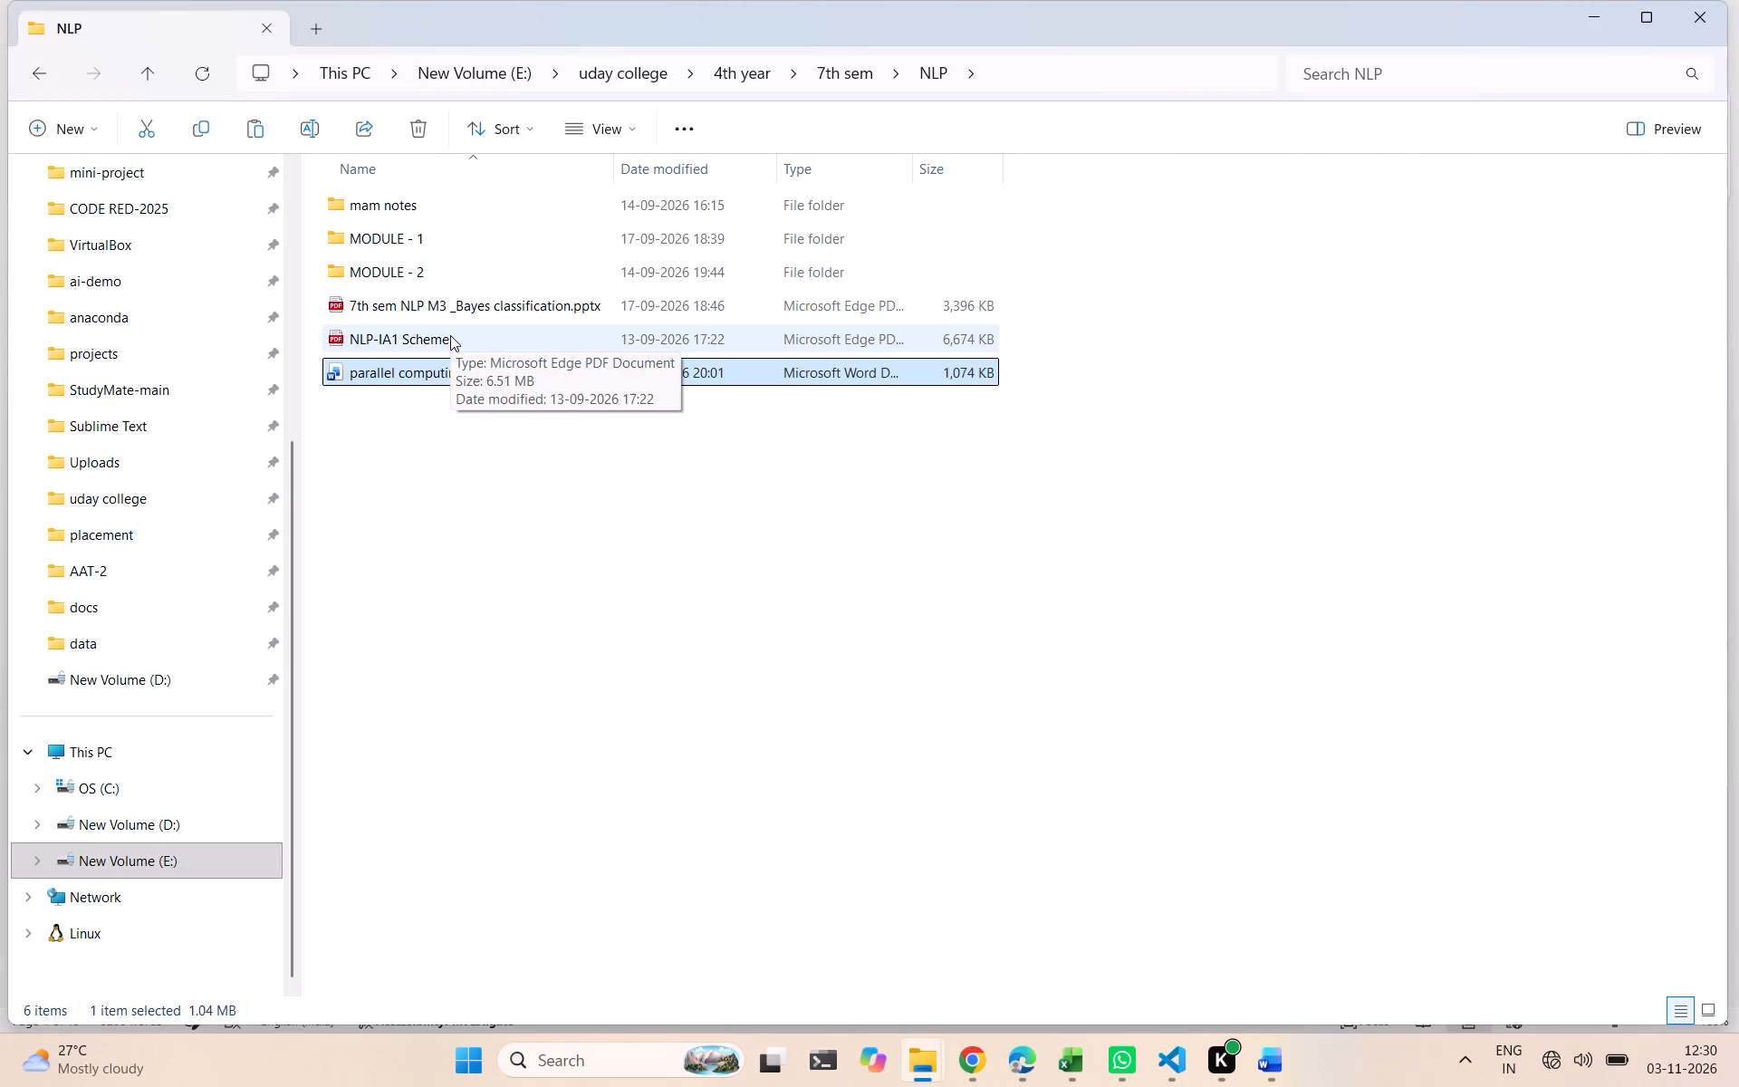
pyautogui.doubleClick(450, 335)
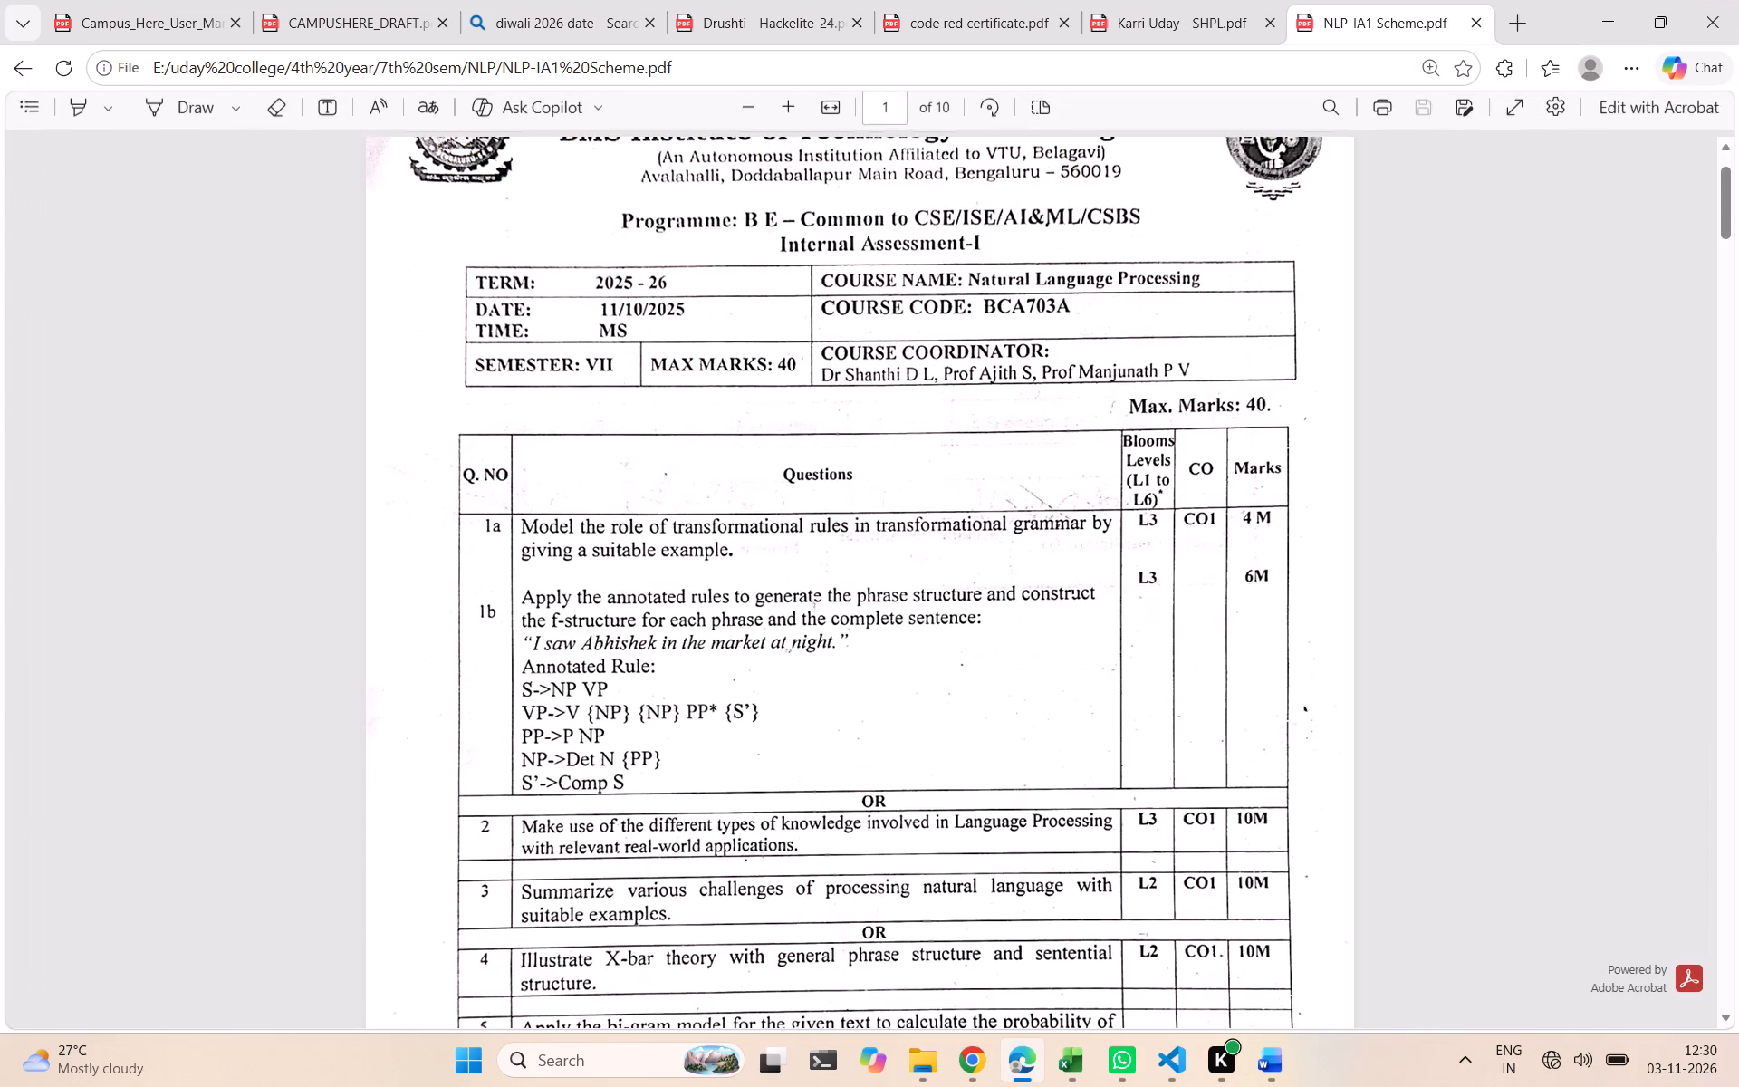
pyautogui.scroll(2, 855, 295)
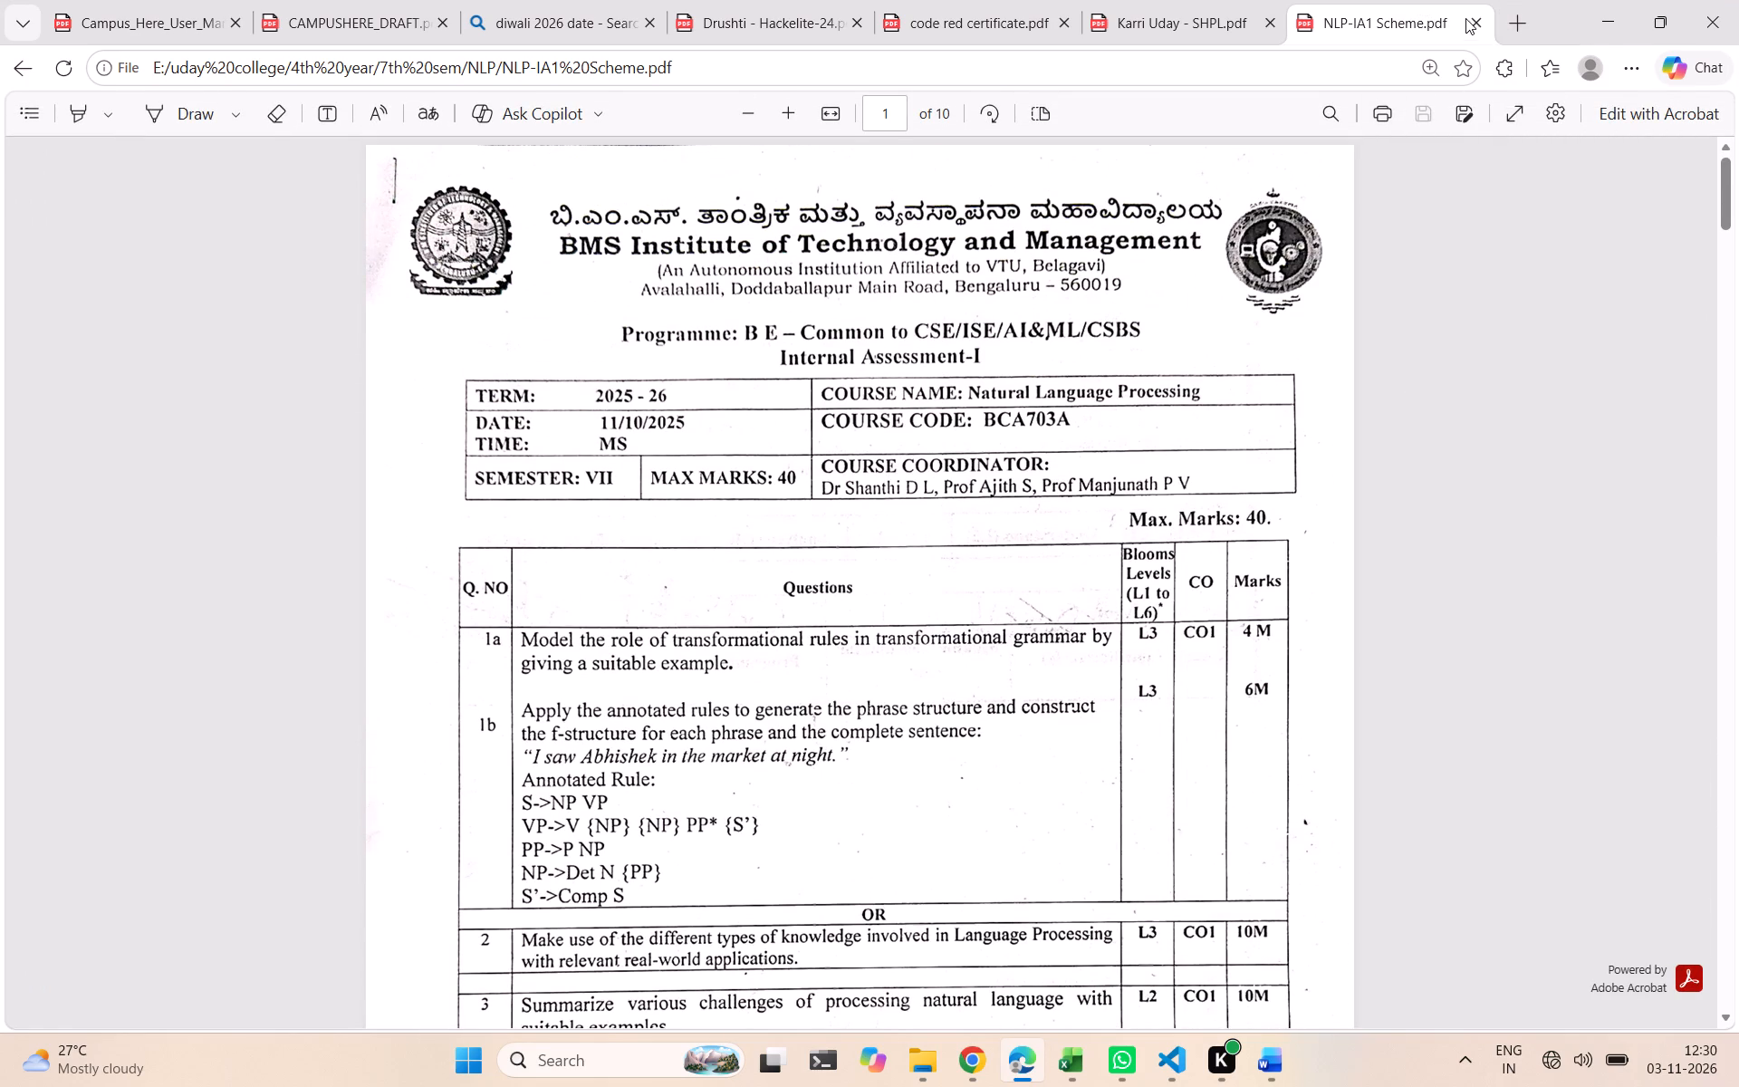
pyautogui.click(1468, 18)
# Open the seniors 7cse_2025-26 syllabus PDF from the 7th sem folder, check the Natural Language Processing course details, and close it.
pyautogui.hotkey('alt', 'Tab')
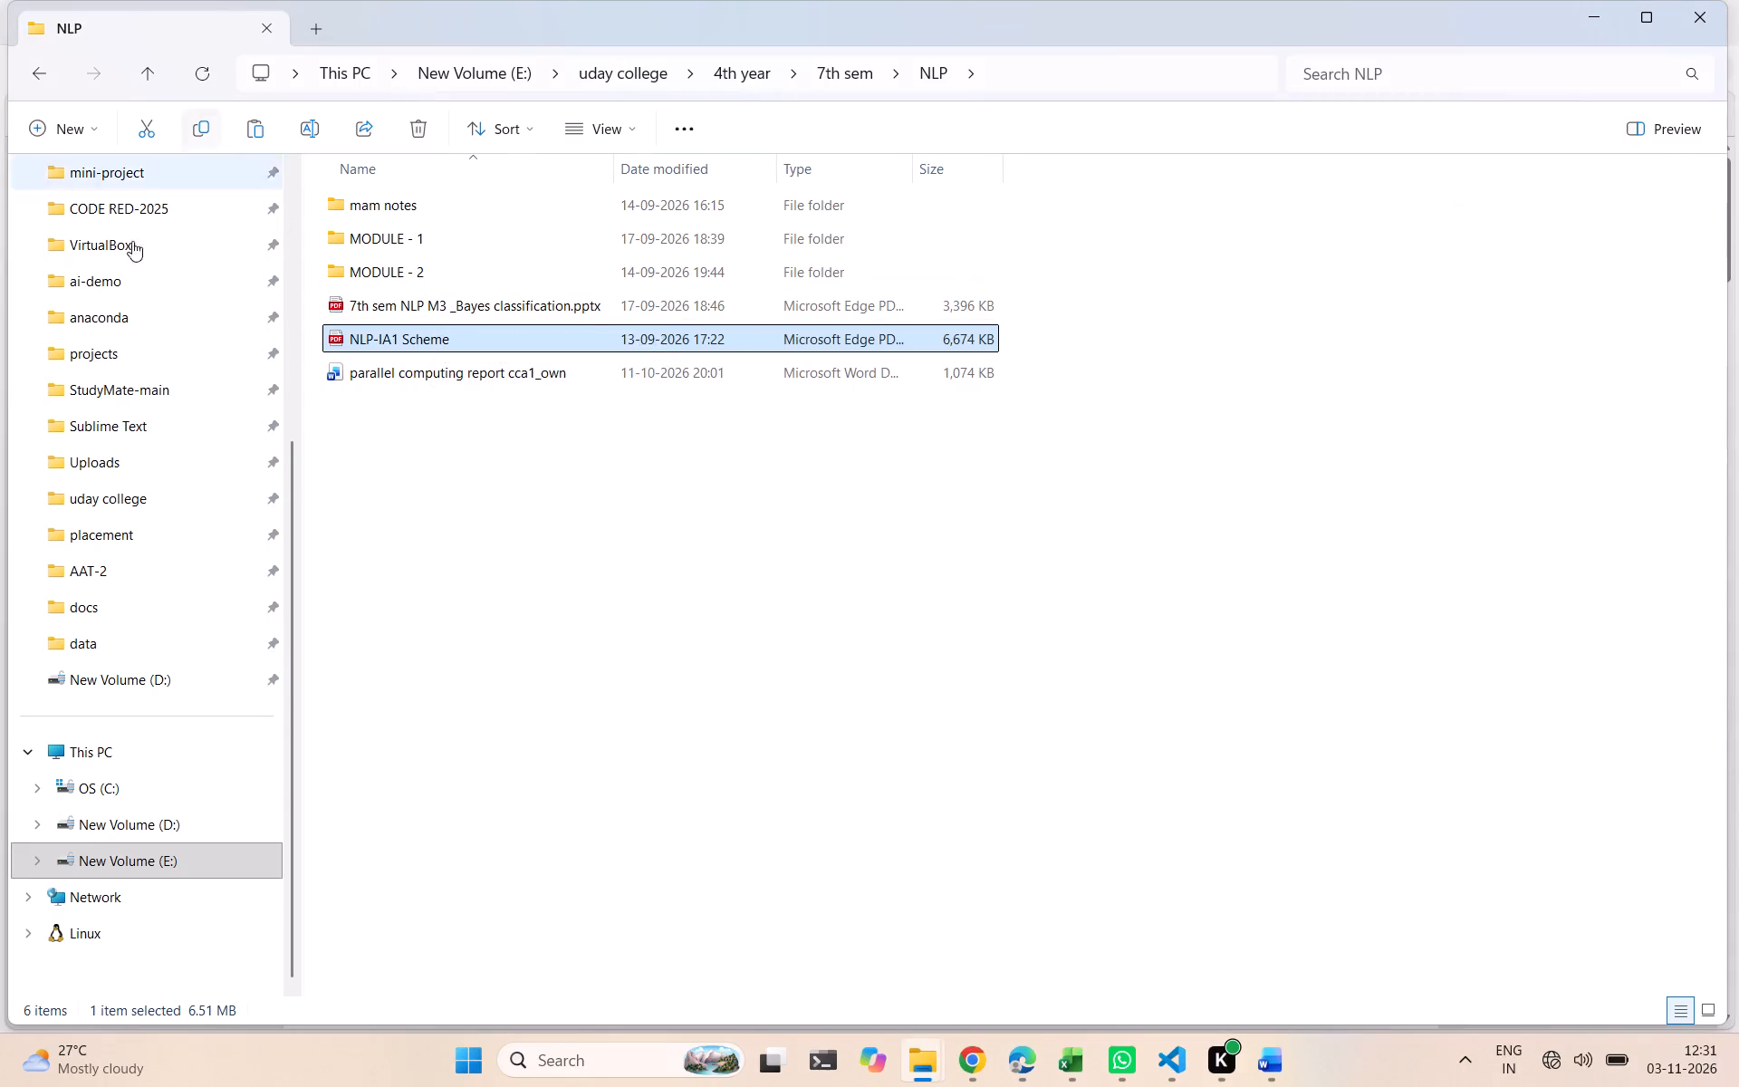
pyautogui.click(831, 69)
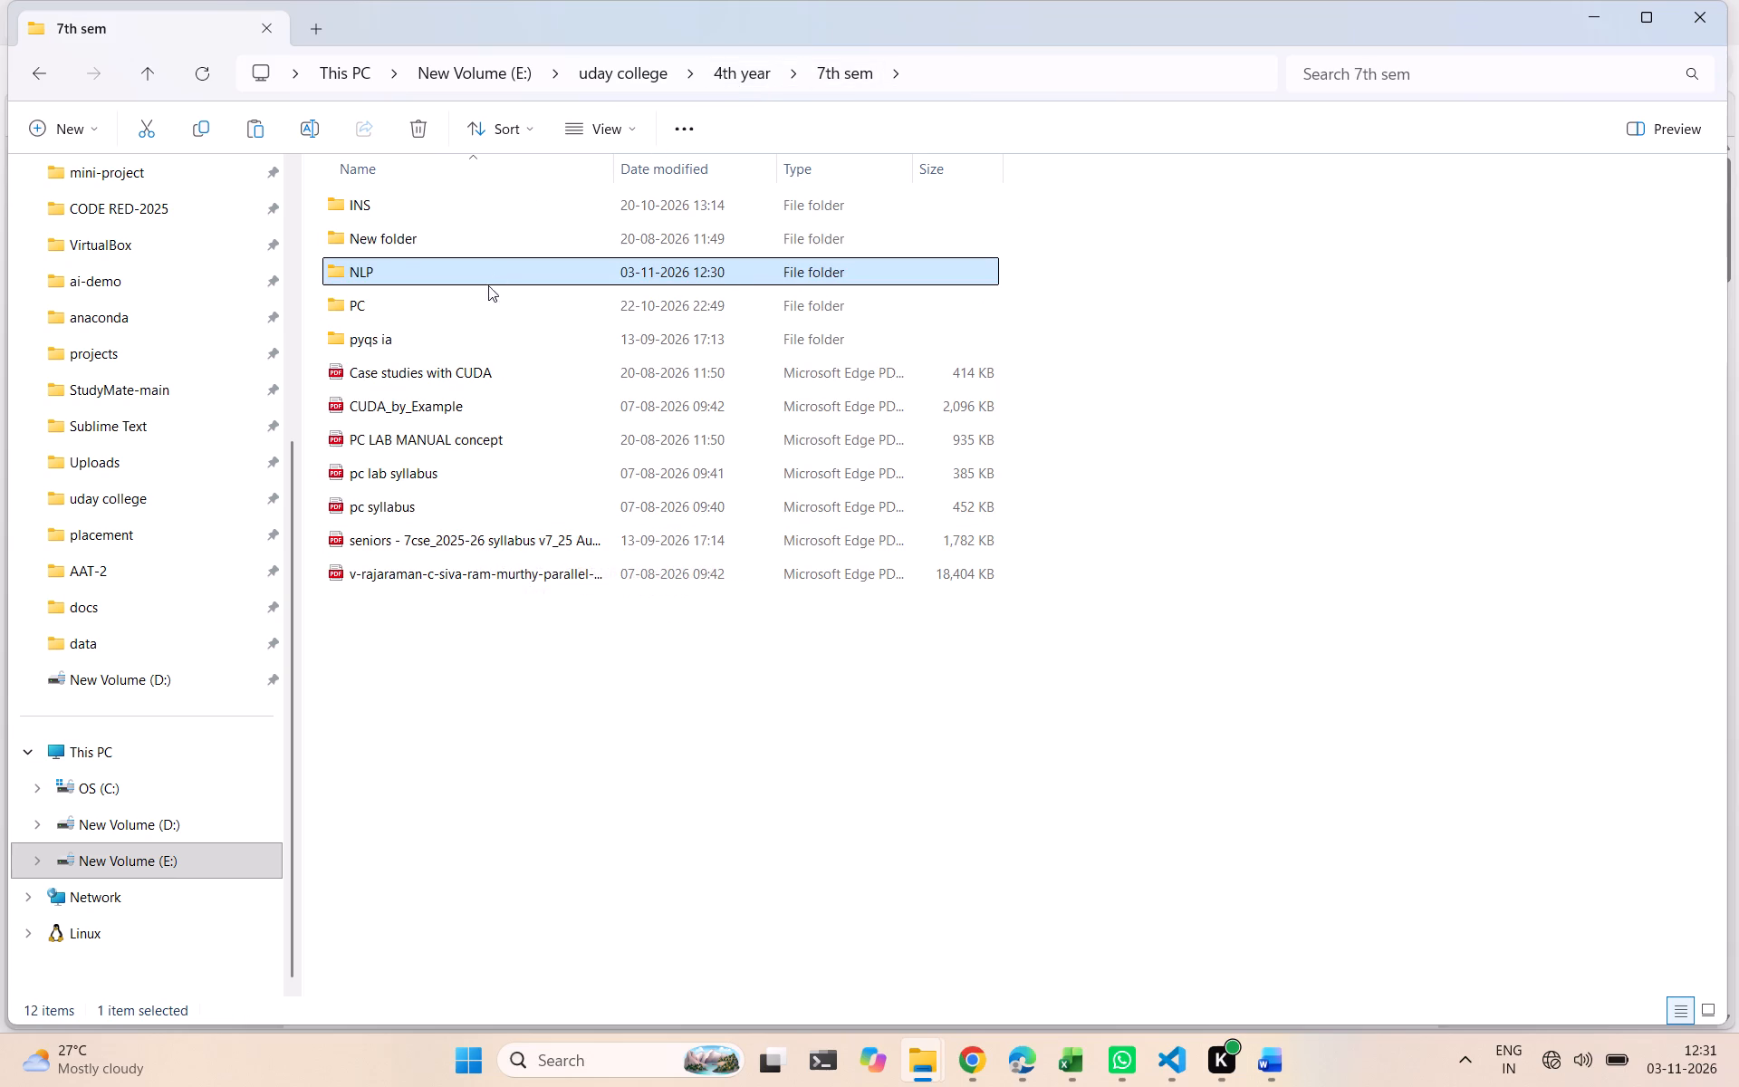
pyautogui.click(462, 542)
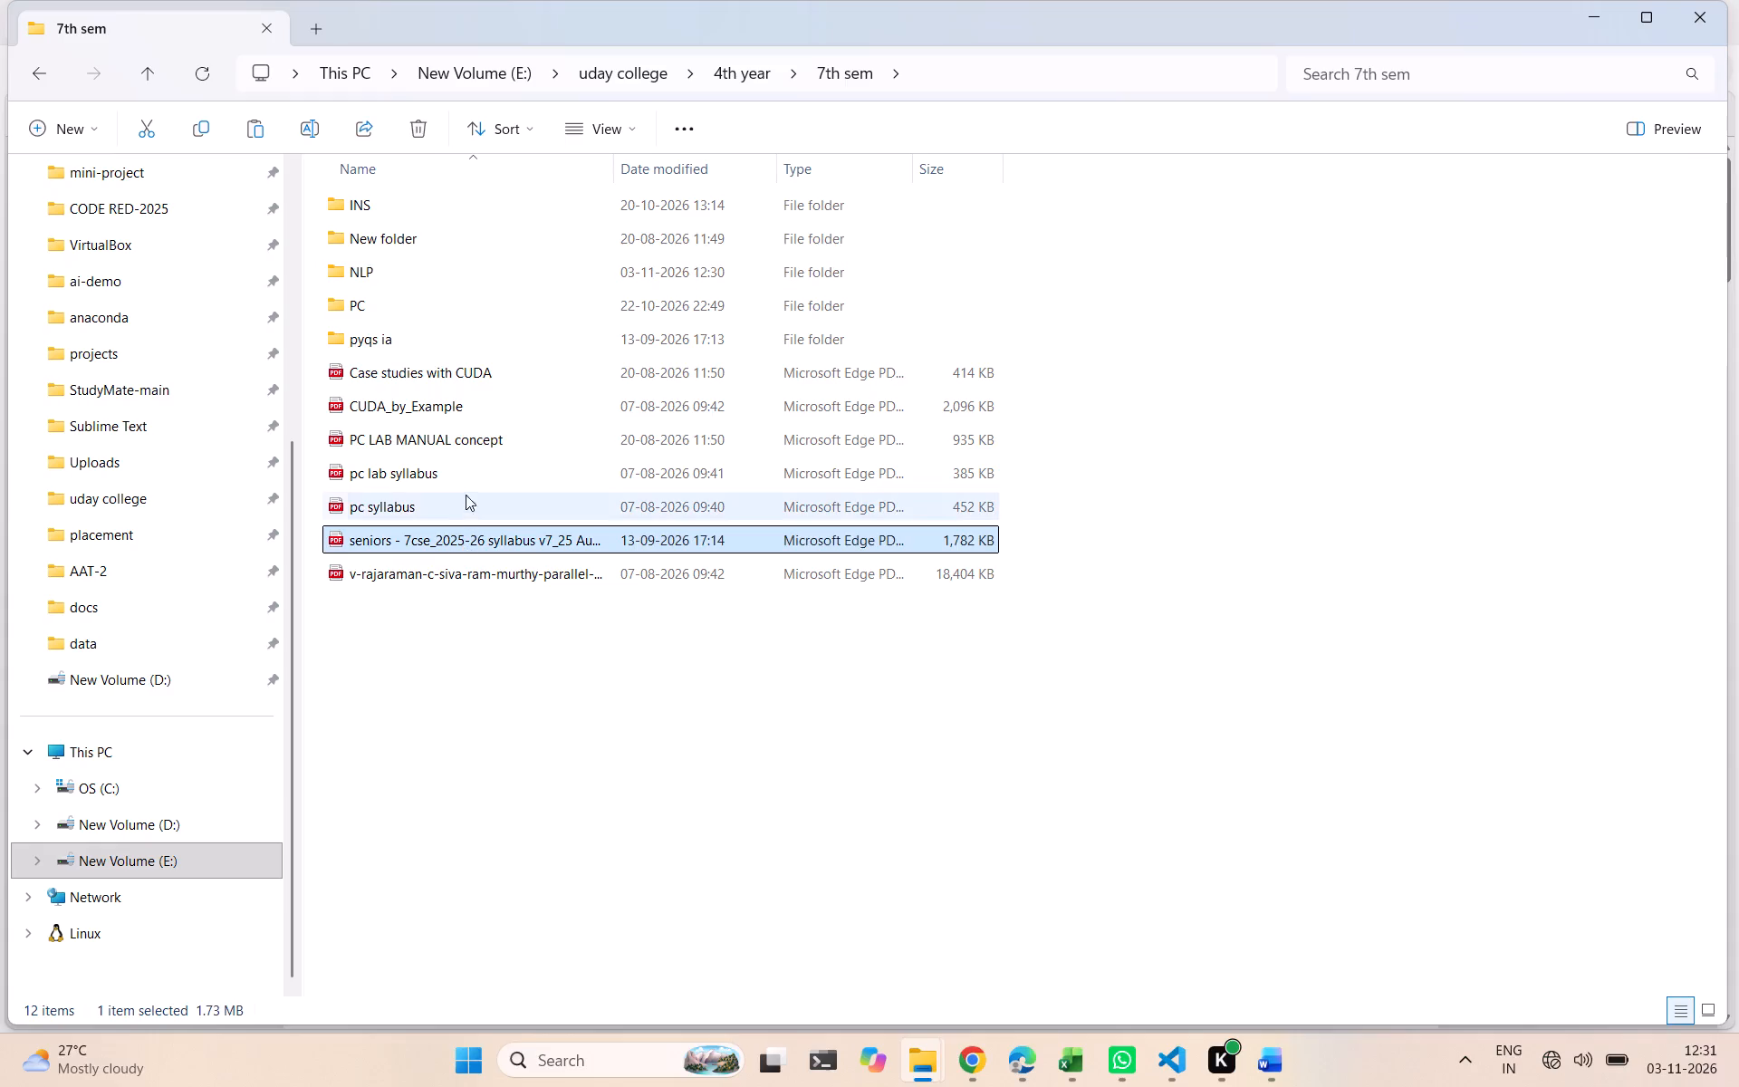
pyautogui.doubleClick(466, 553)
pyautogui.doubleClick(470, 532)
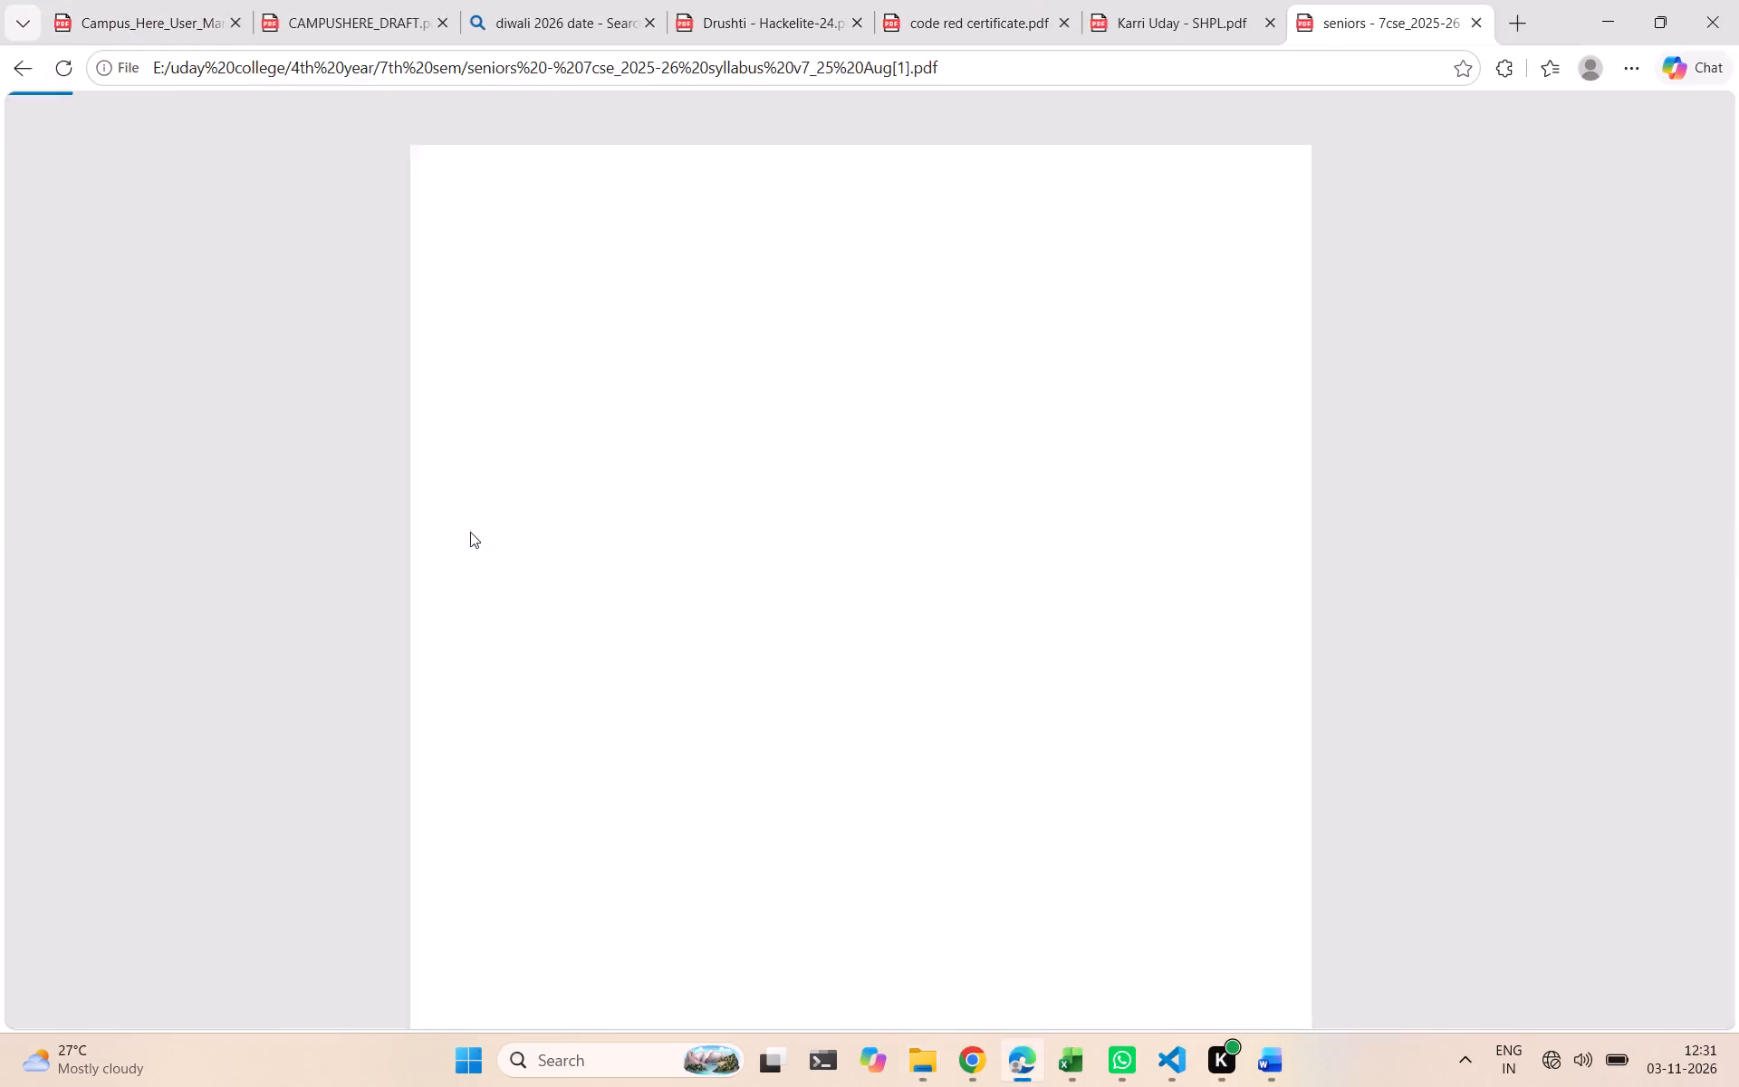
pyautogui.scroll(13, 741, 489)
pyautogui.scroll(-6, 741, 489)
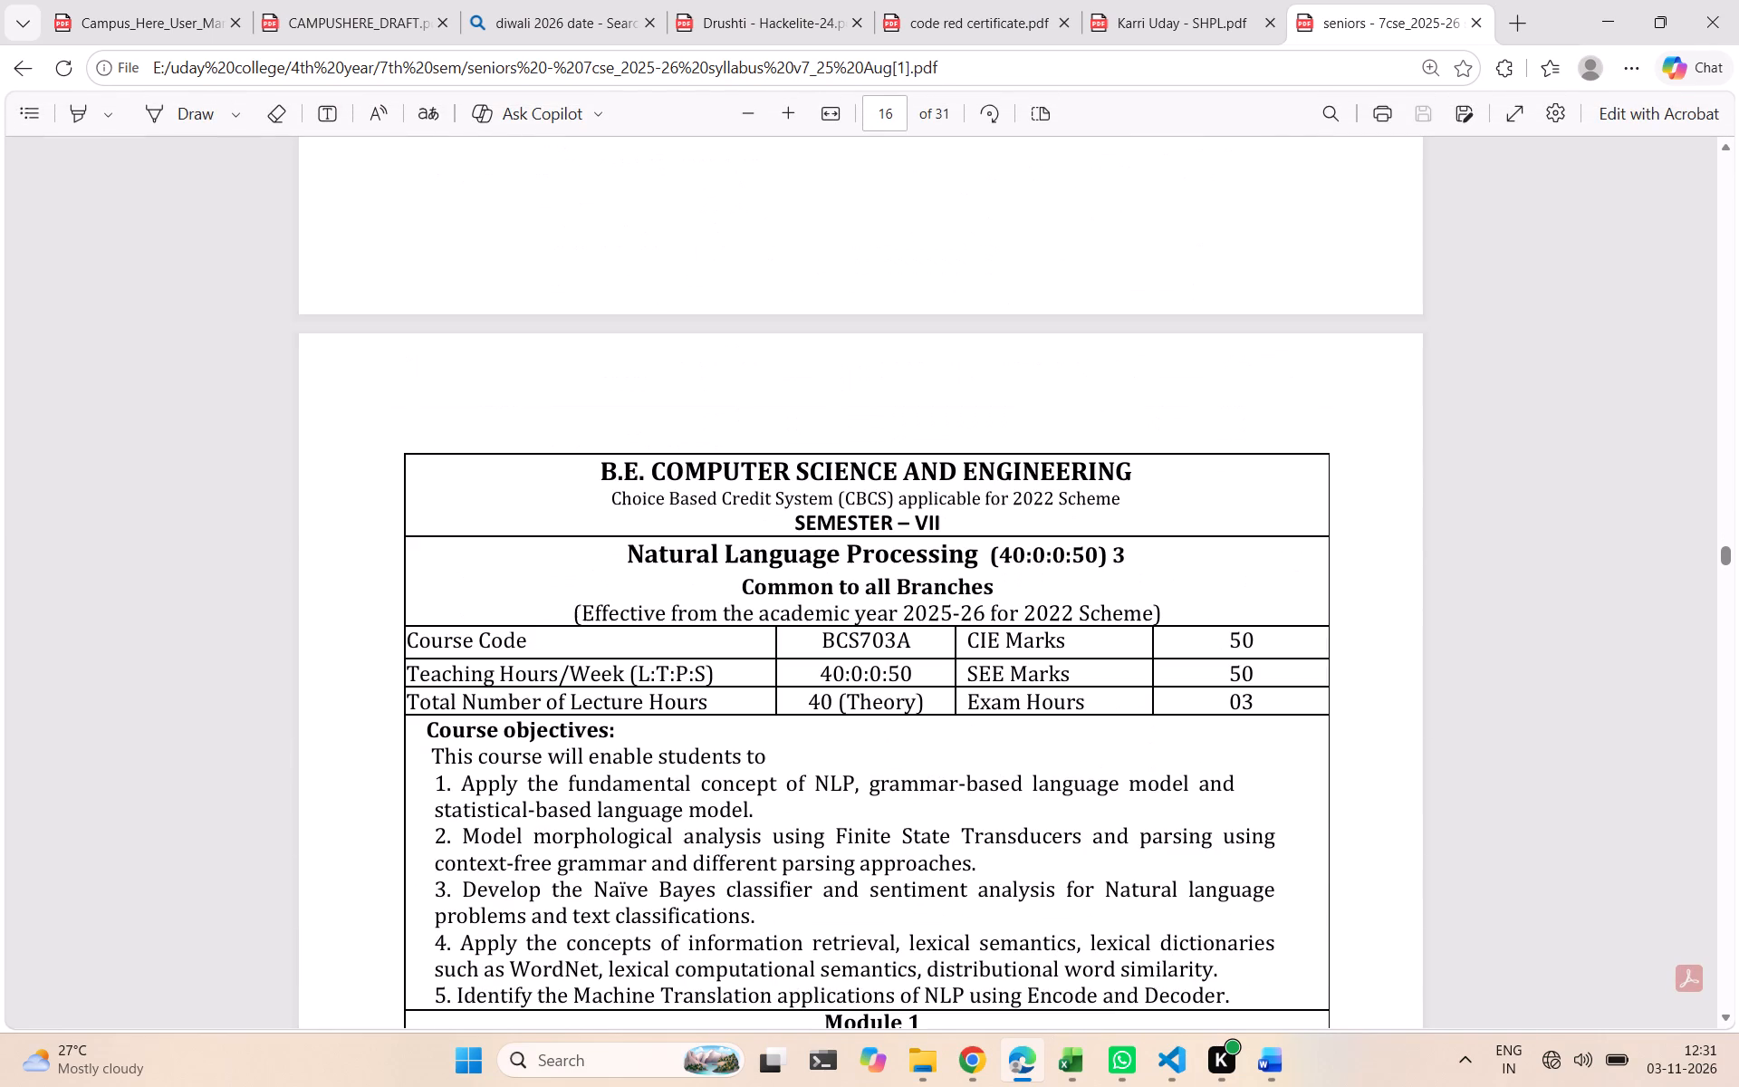
pyautogui.click(1472, 19)
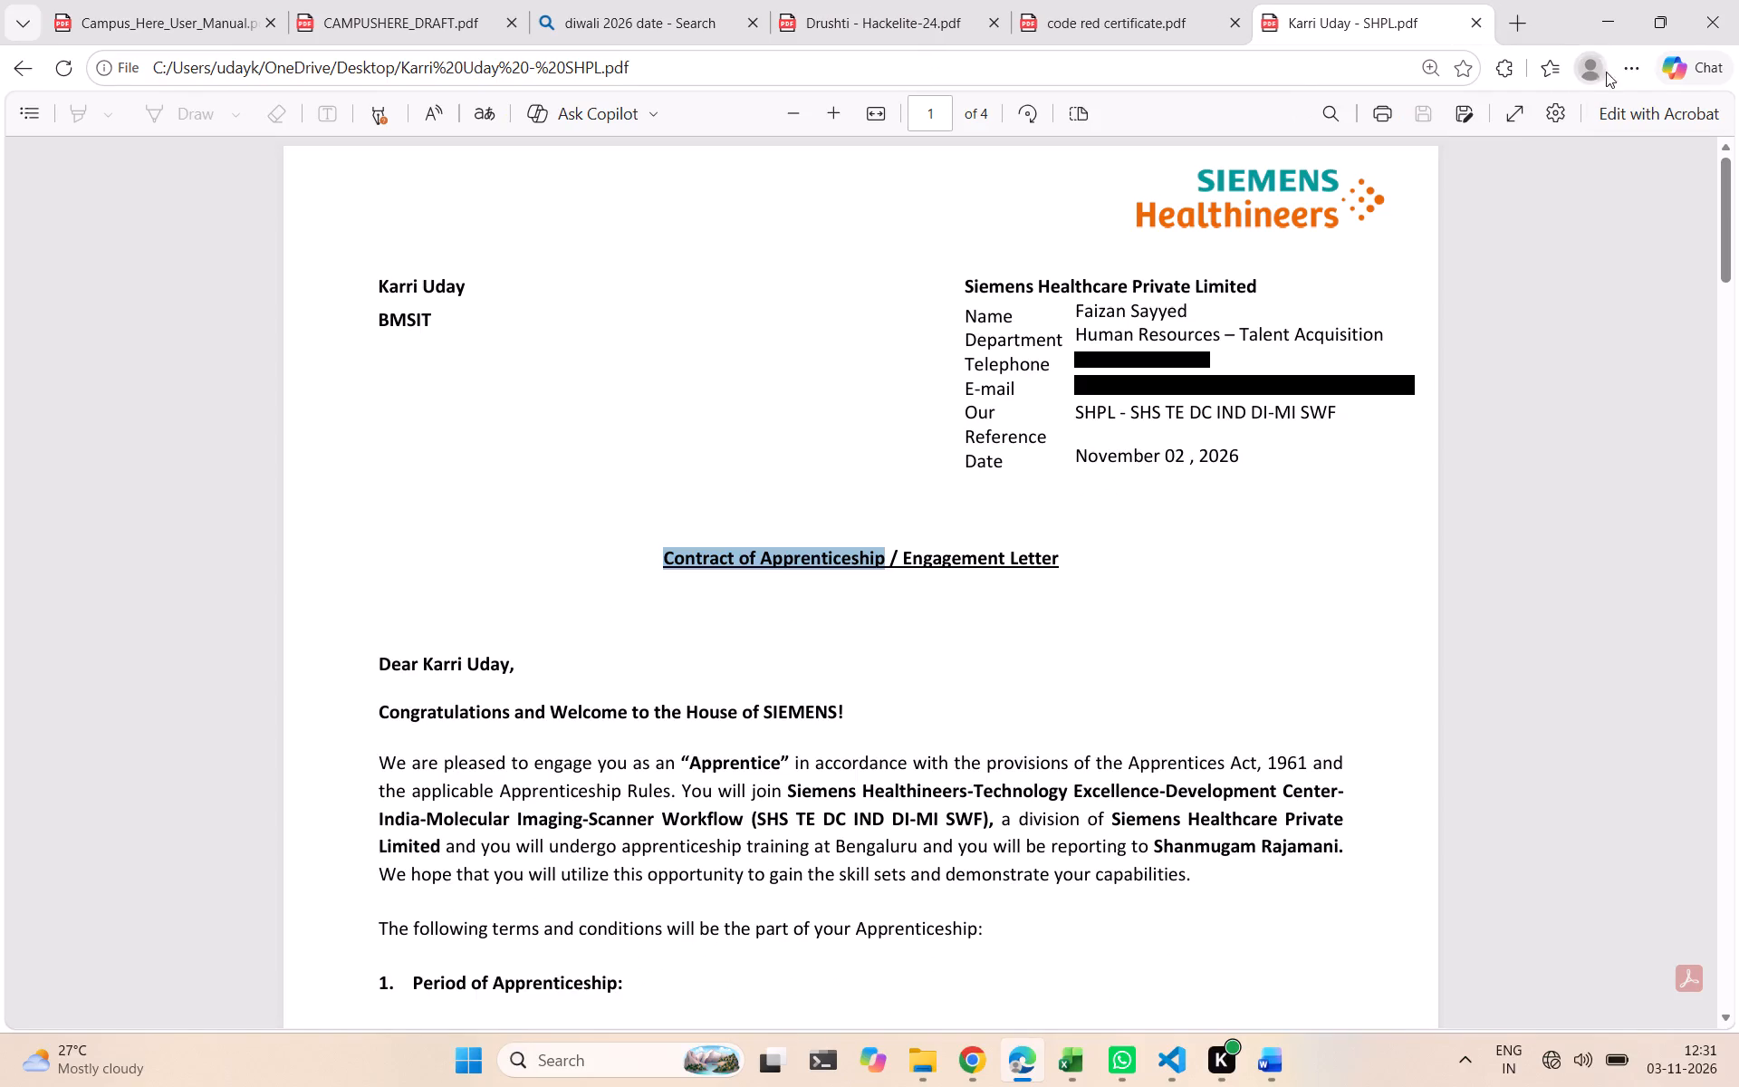
# Open the VII Semester Revised Scheme & Syllabus PDF from the 4th year folder and look up the Natural Language Processing course code.
pyautogui.click(1598, 31)
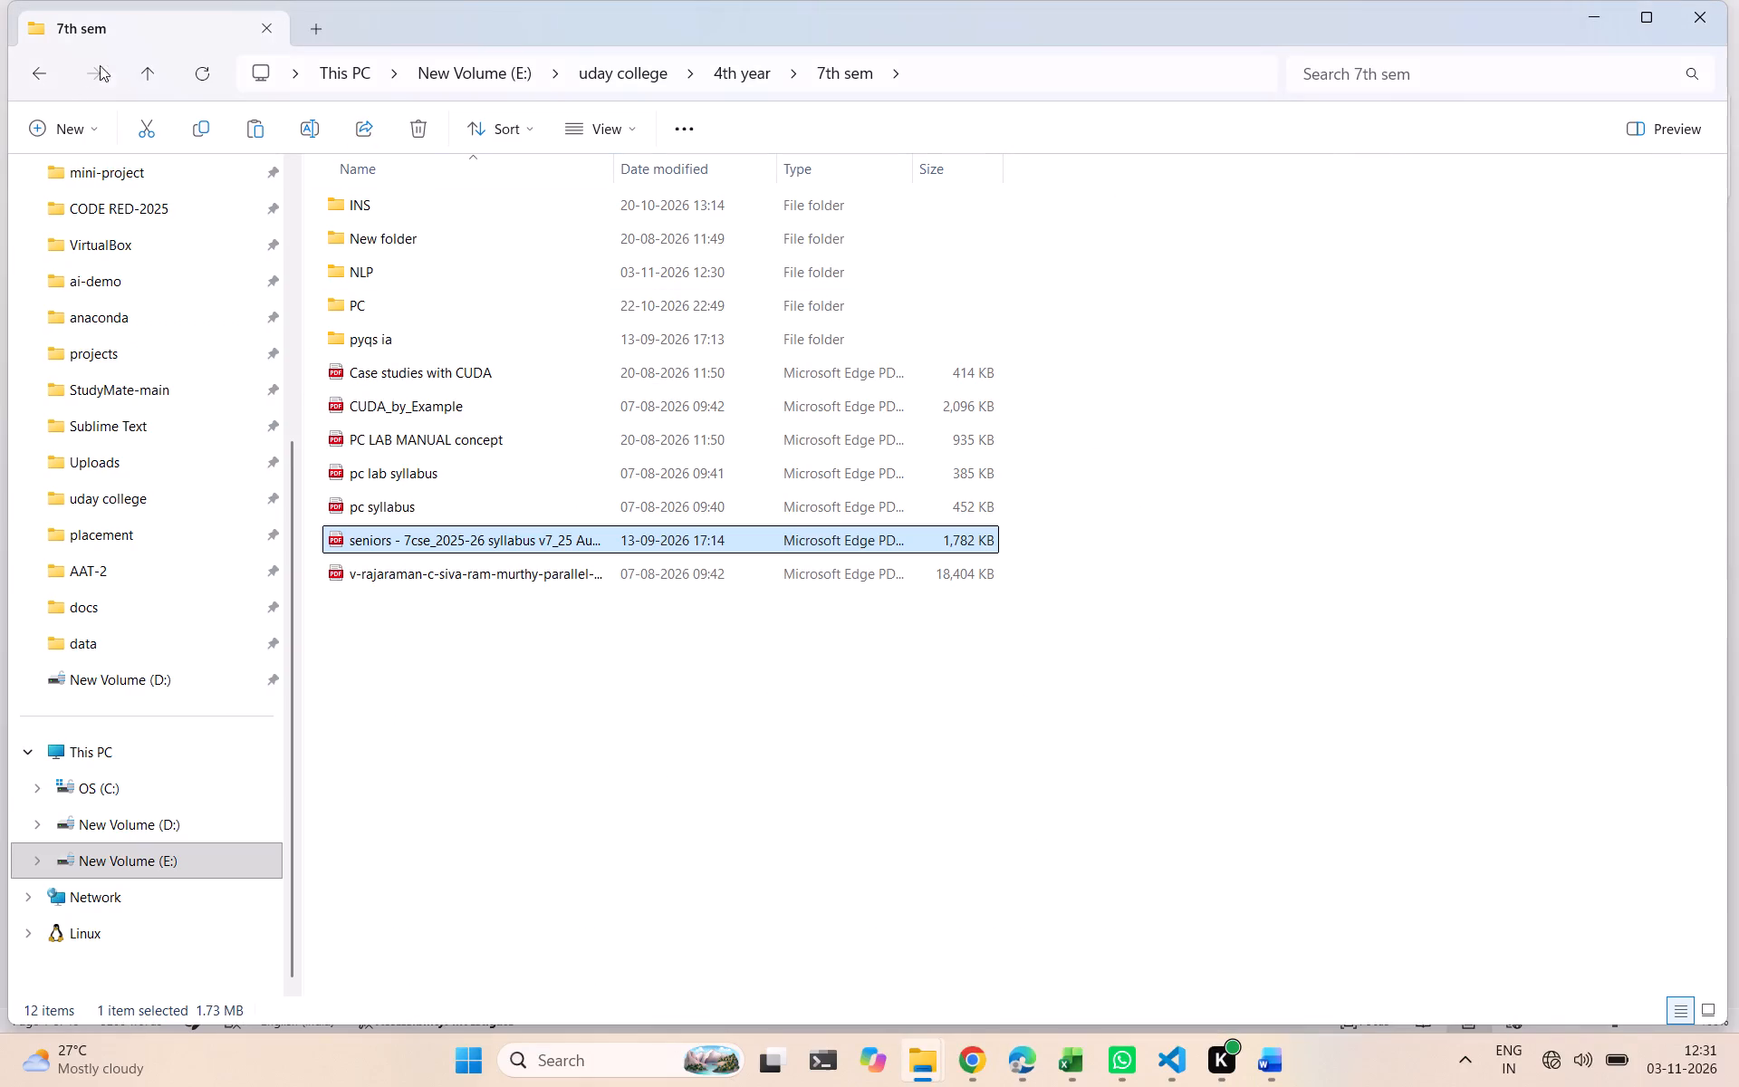
pyautogui.click(159, 79)
pyautogui.doubleClick(501, 280)
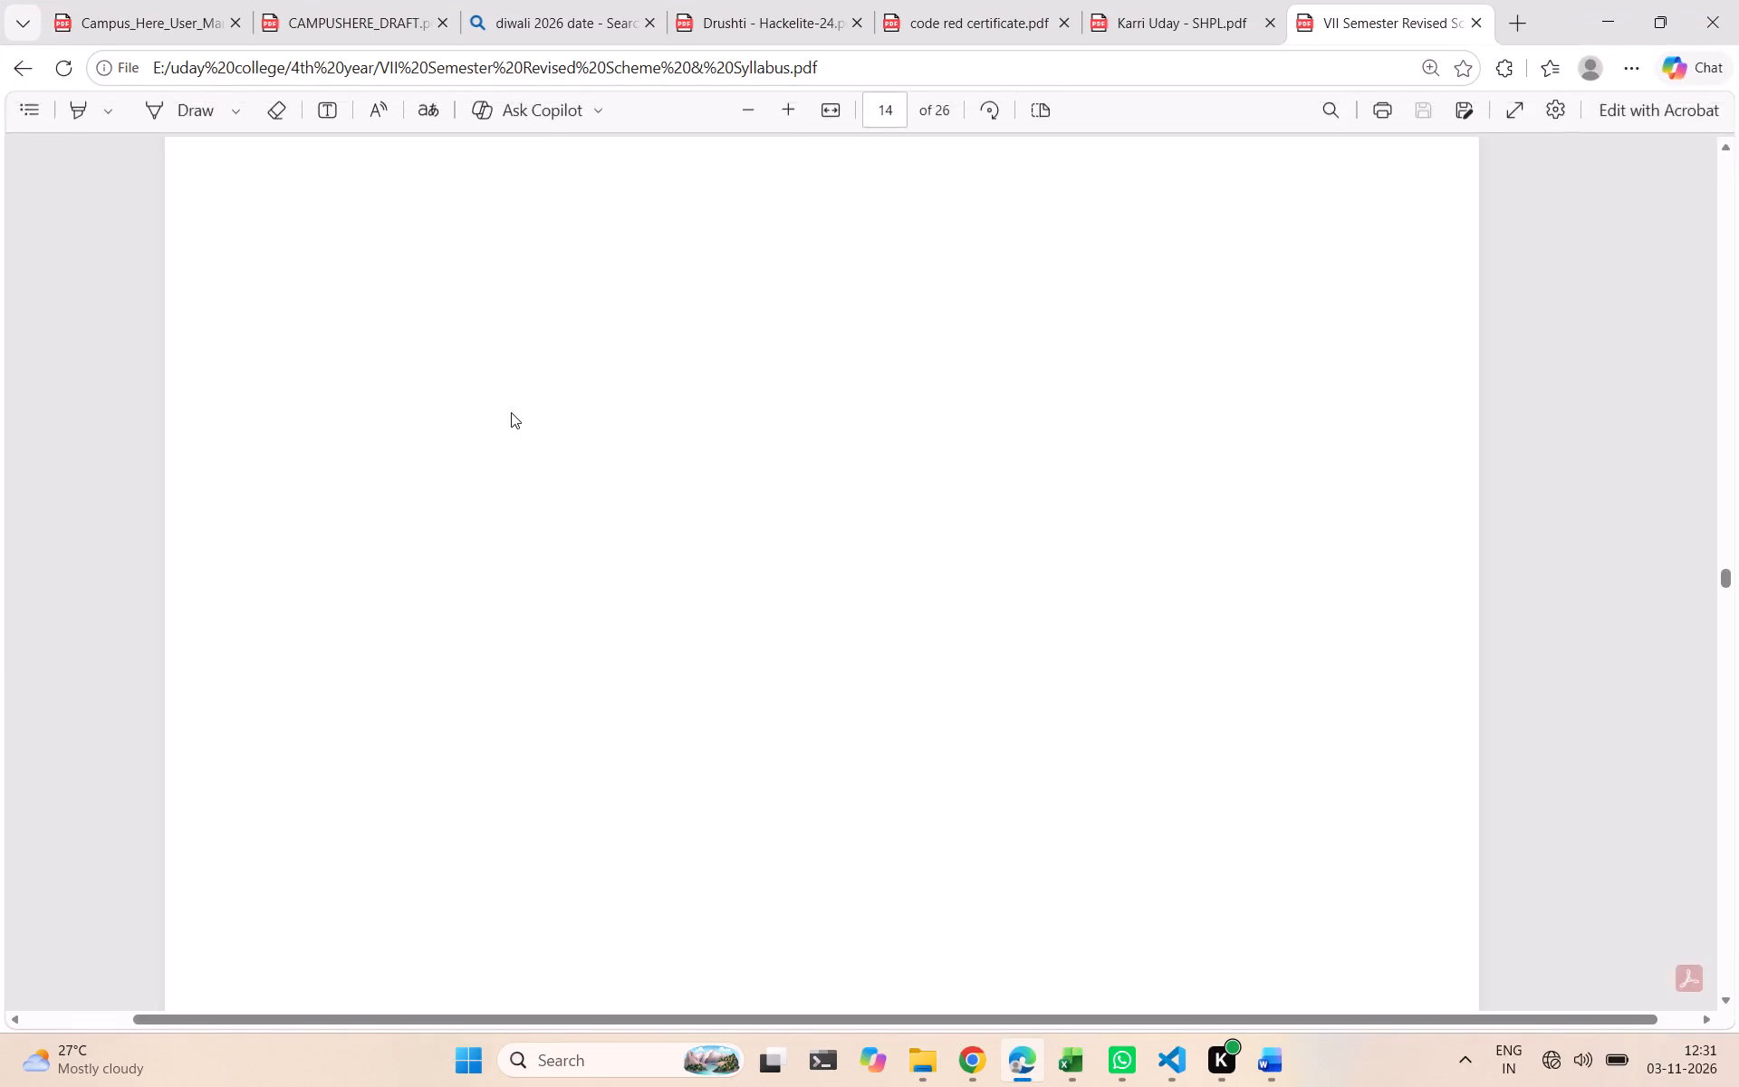
pyautogui.scroll(14, 1217, 572)
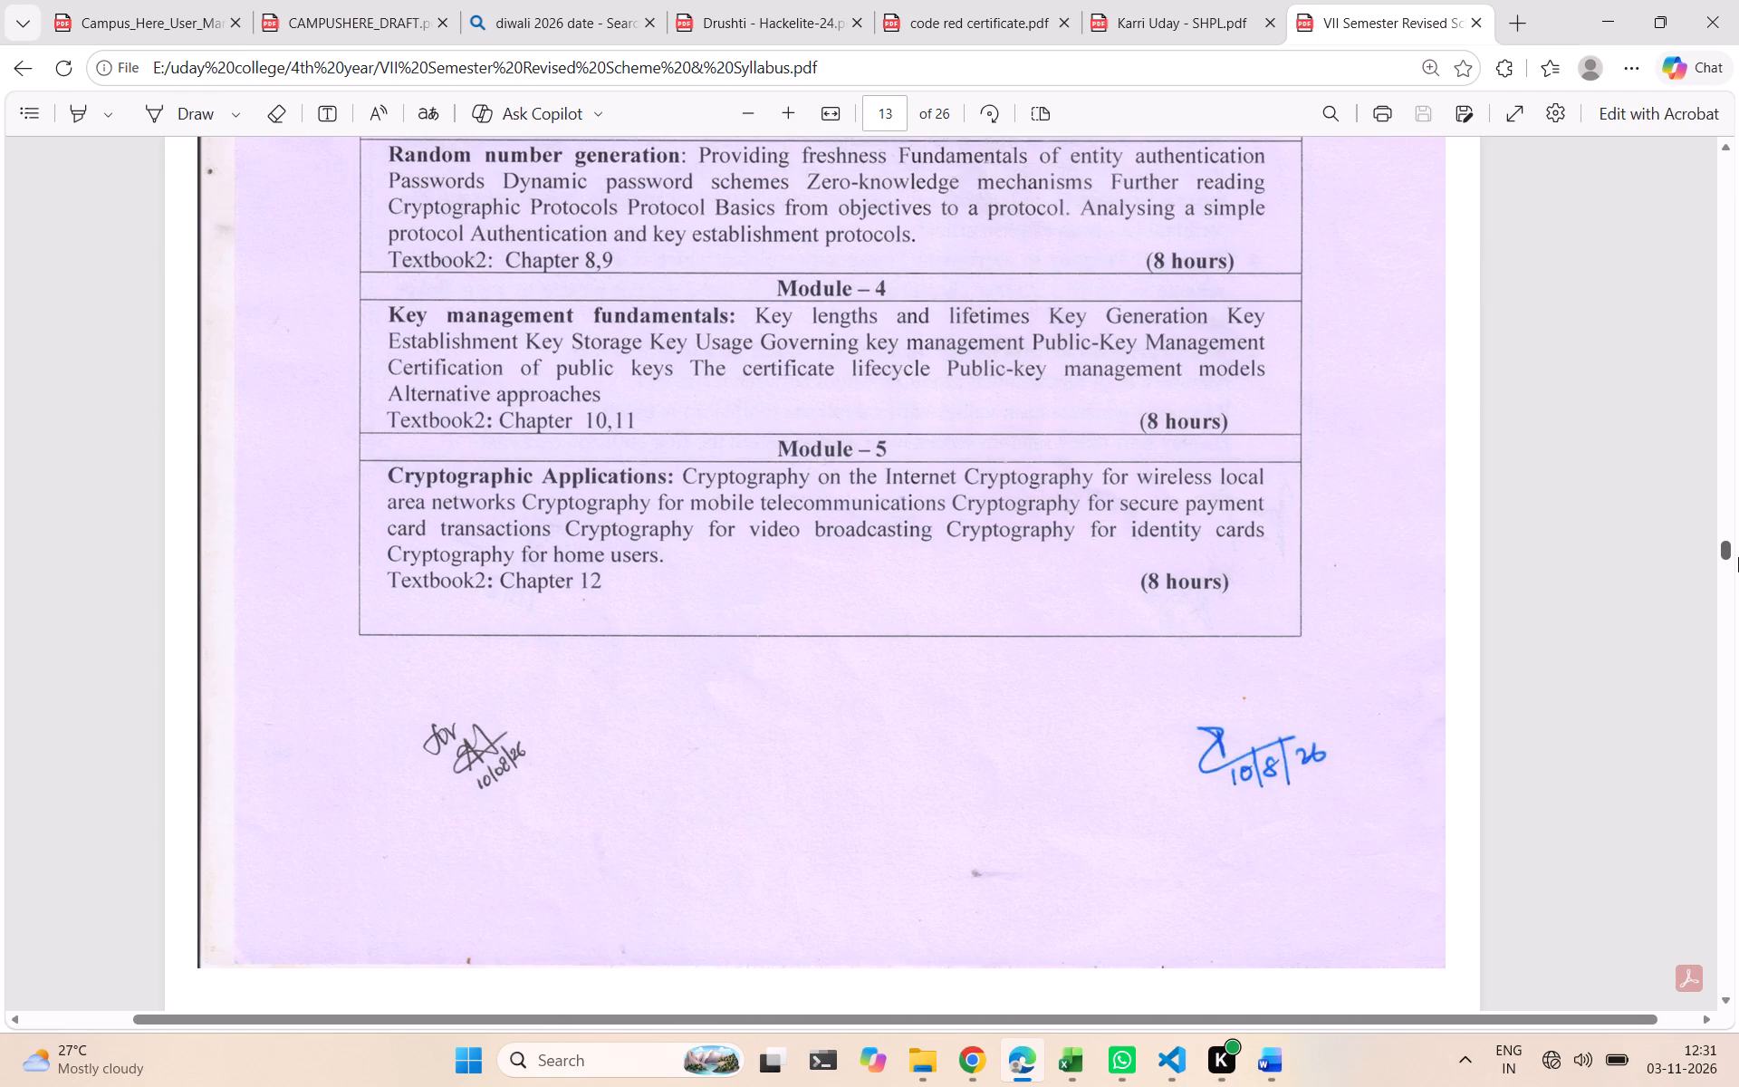
pyautogui.moveTo(1729, 549); pyautogui.dragTo(1738, 67)
pyautogui.scroll(-20, 929, 478)
pyautogui.scroll(1, 676, 763)
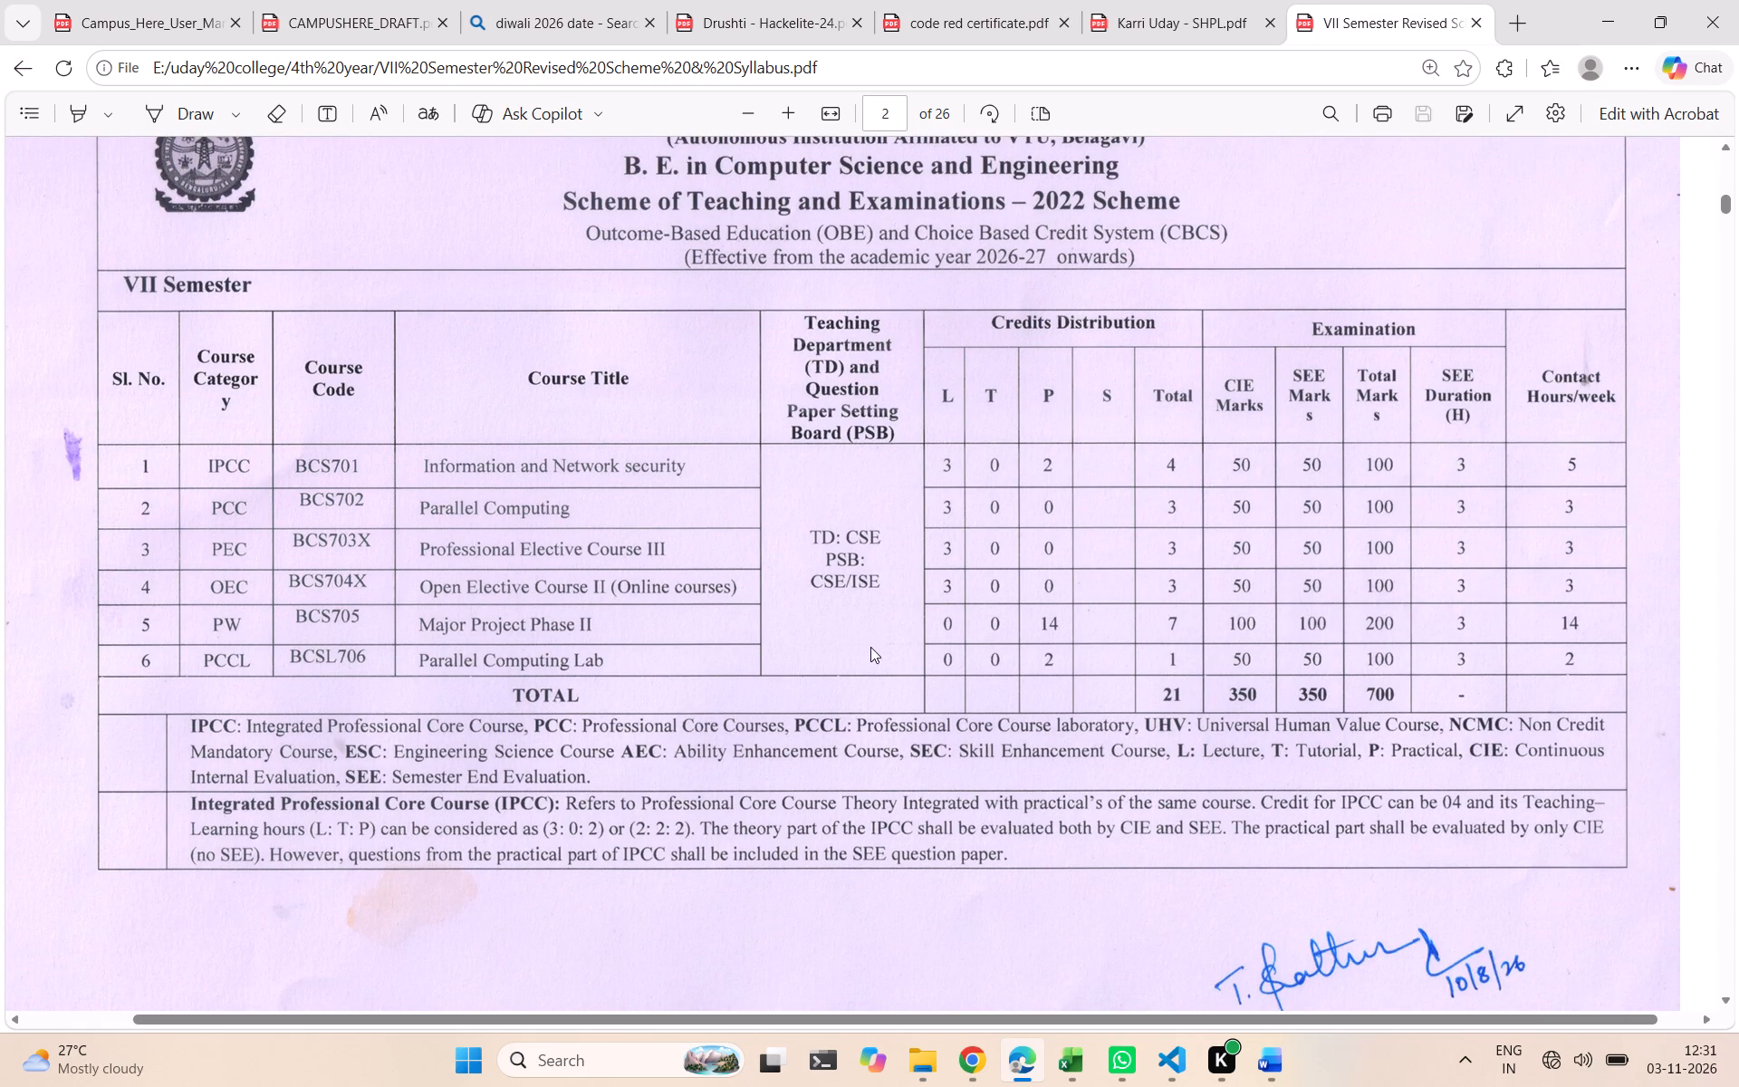
pyautogui.scroll(-10, 532, 520)
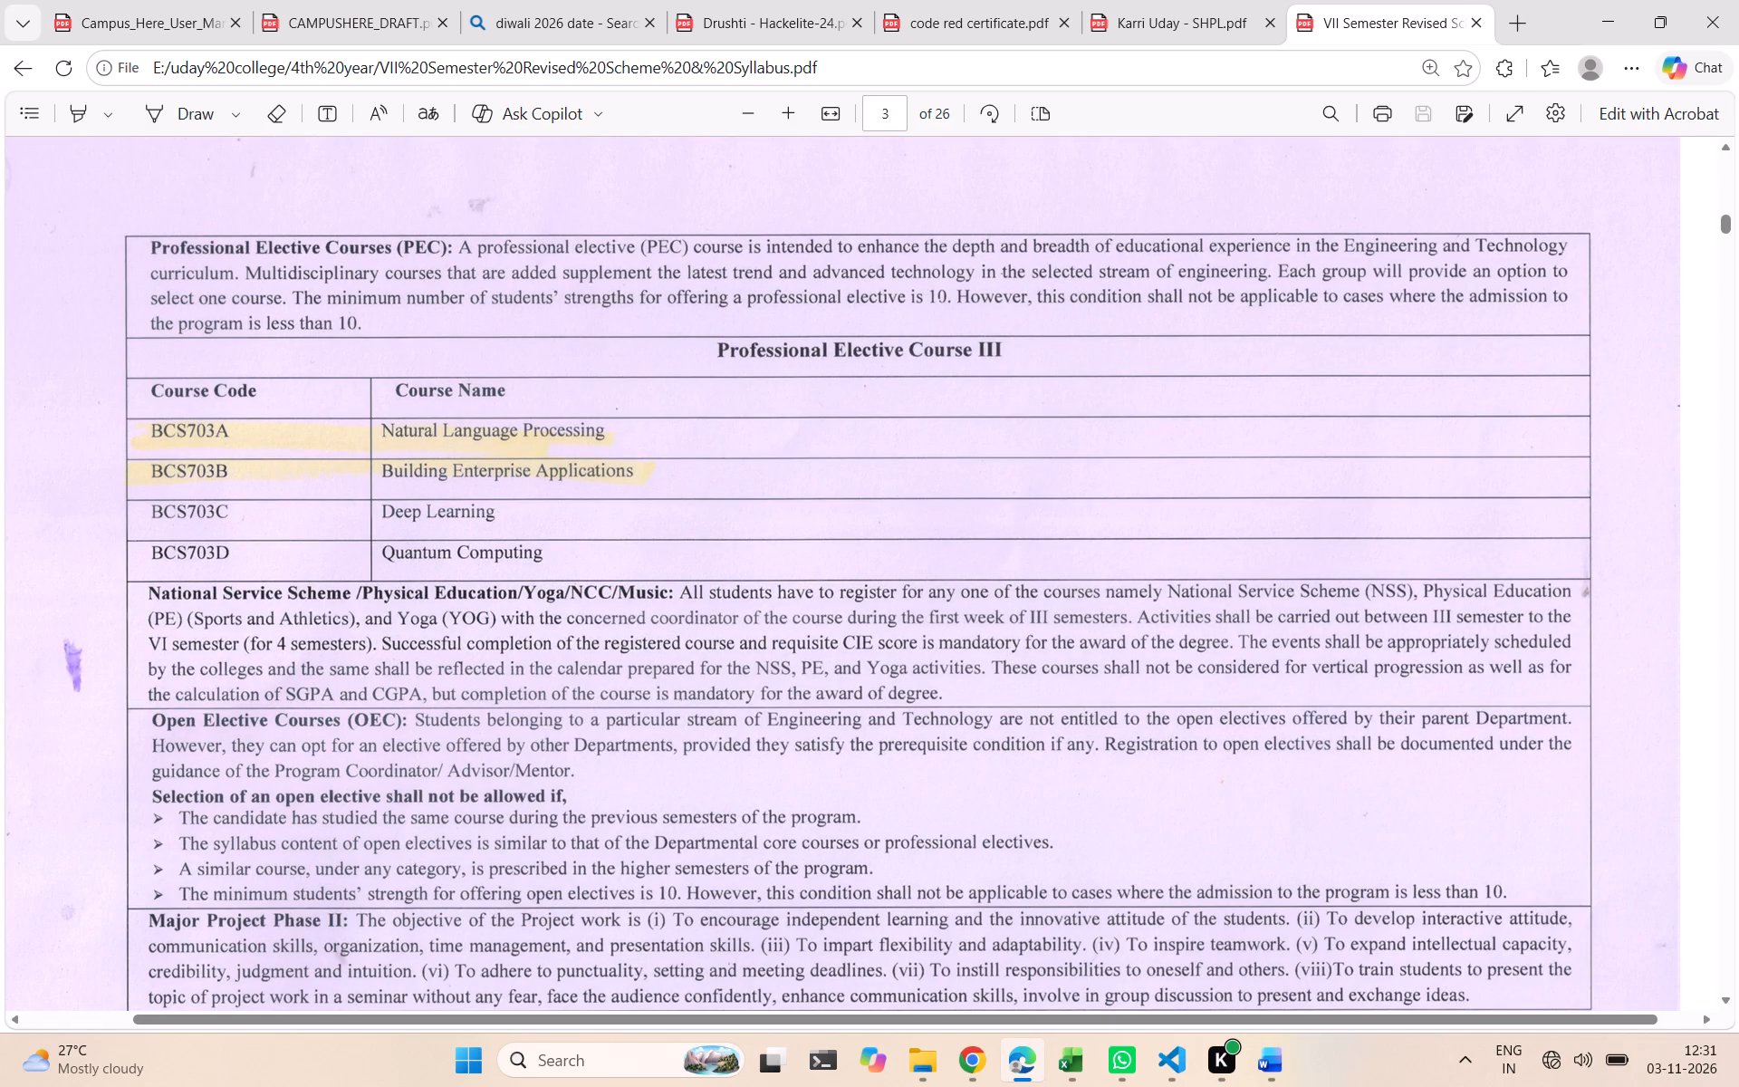
# Switch to the Word report and change the cover page course code to BCS703A, checking it against the syllabus PDF.
pyautogui.click(1259, 1063)
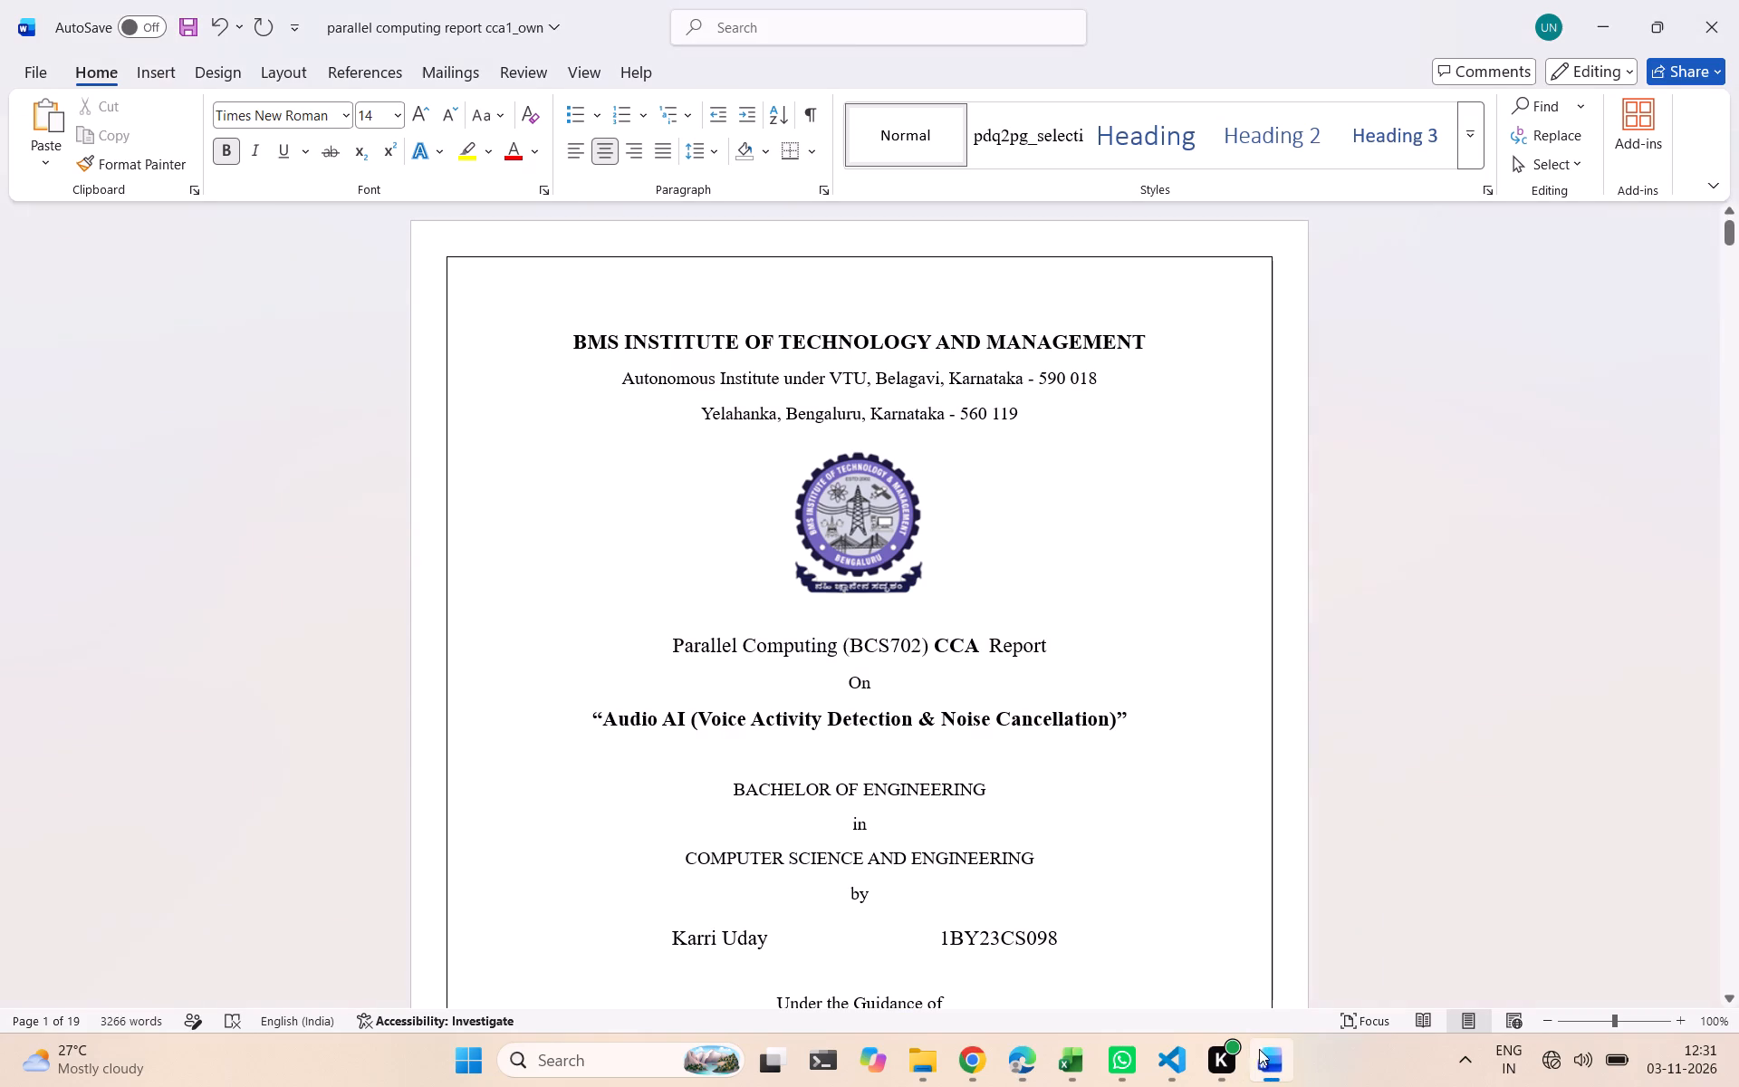
pyautogui.click(919, 643)
pyautogui.press('BackSpace')
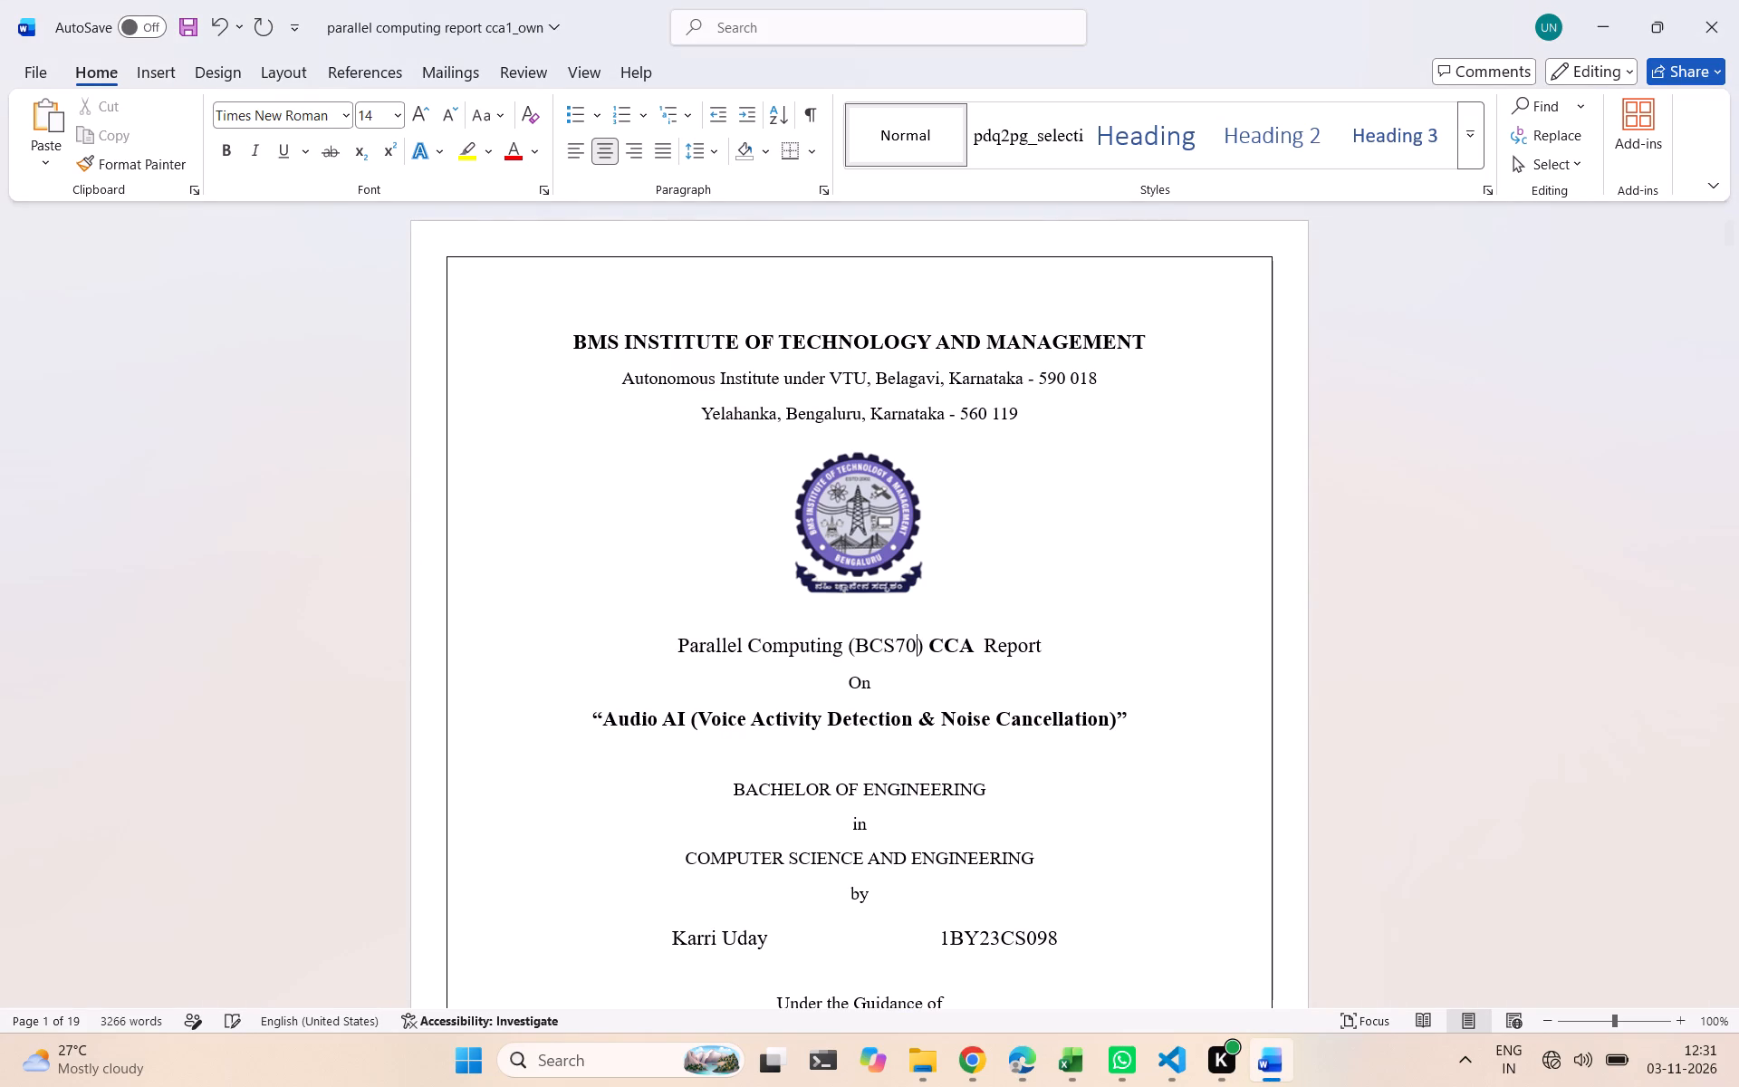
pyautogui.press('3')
pyautogui.hotkey('alt', 'Tab')
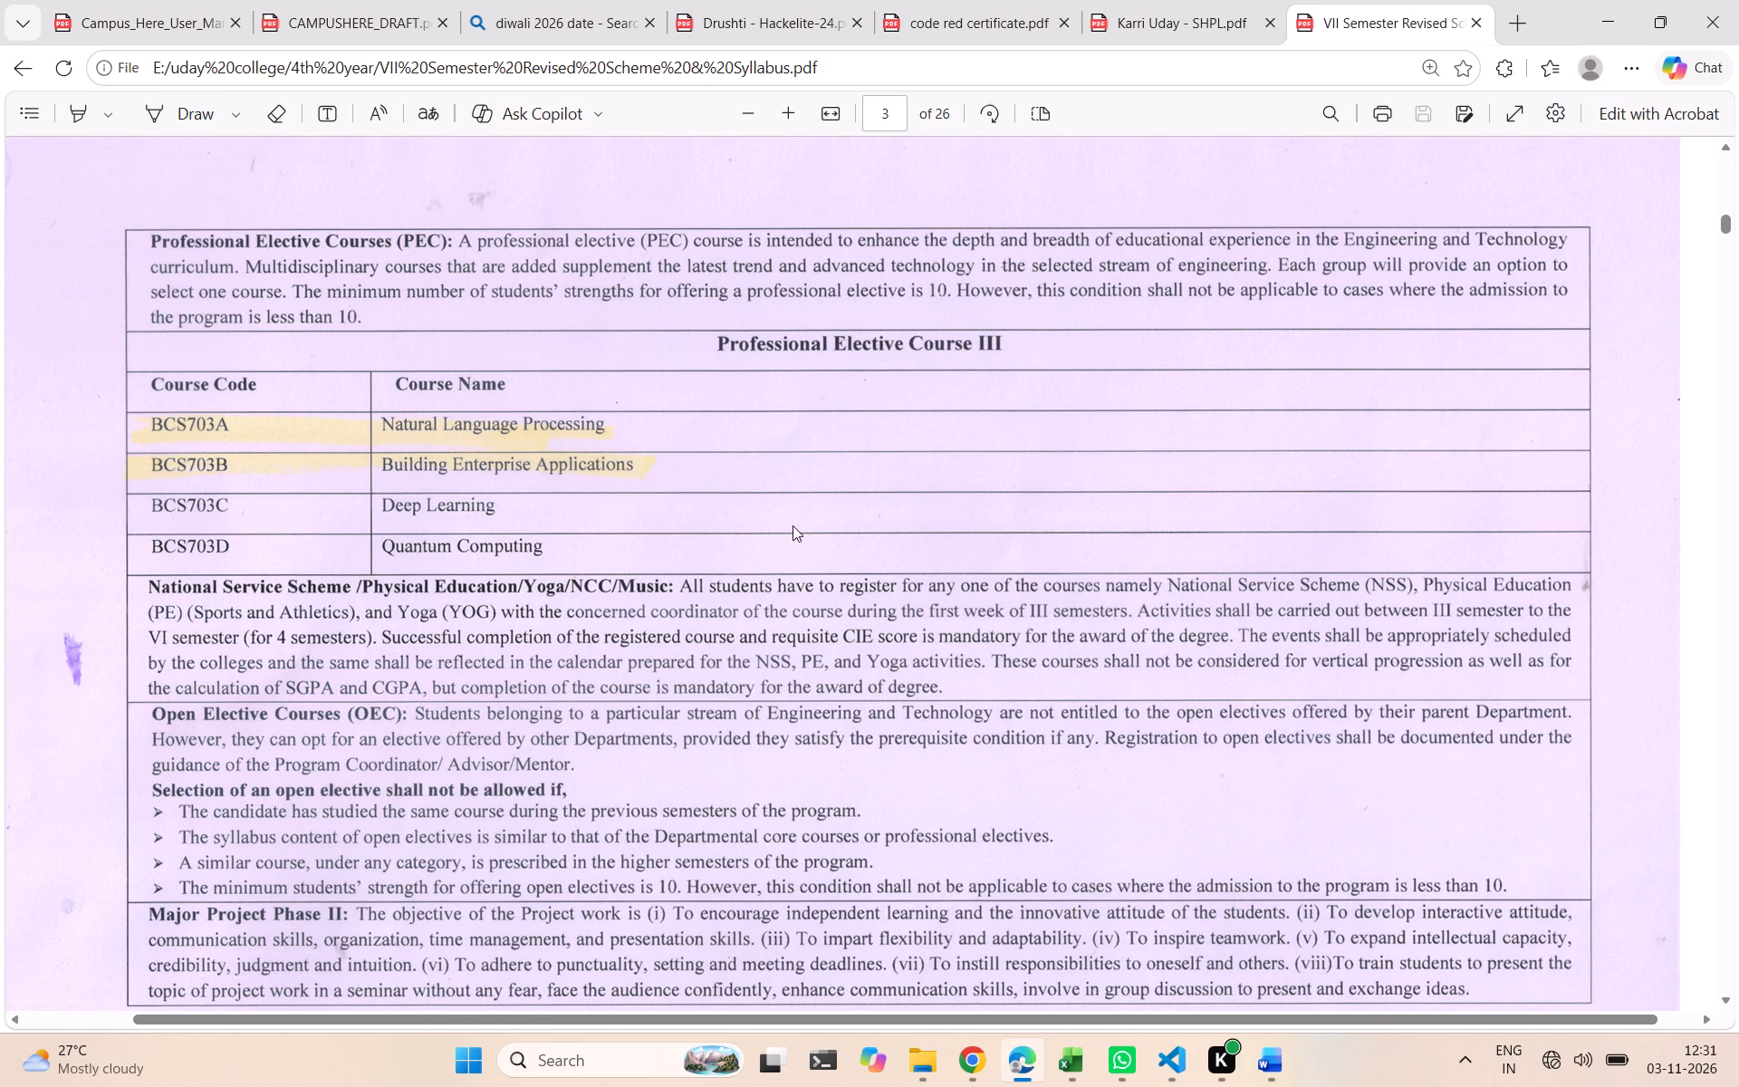
pyautogui.hotkey('alt', 'Tab')
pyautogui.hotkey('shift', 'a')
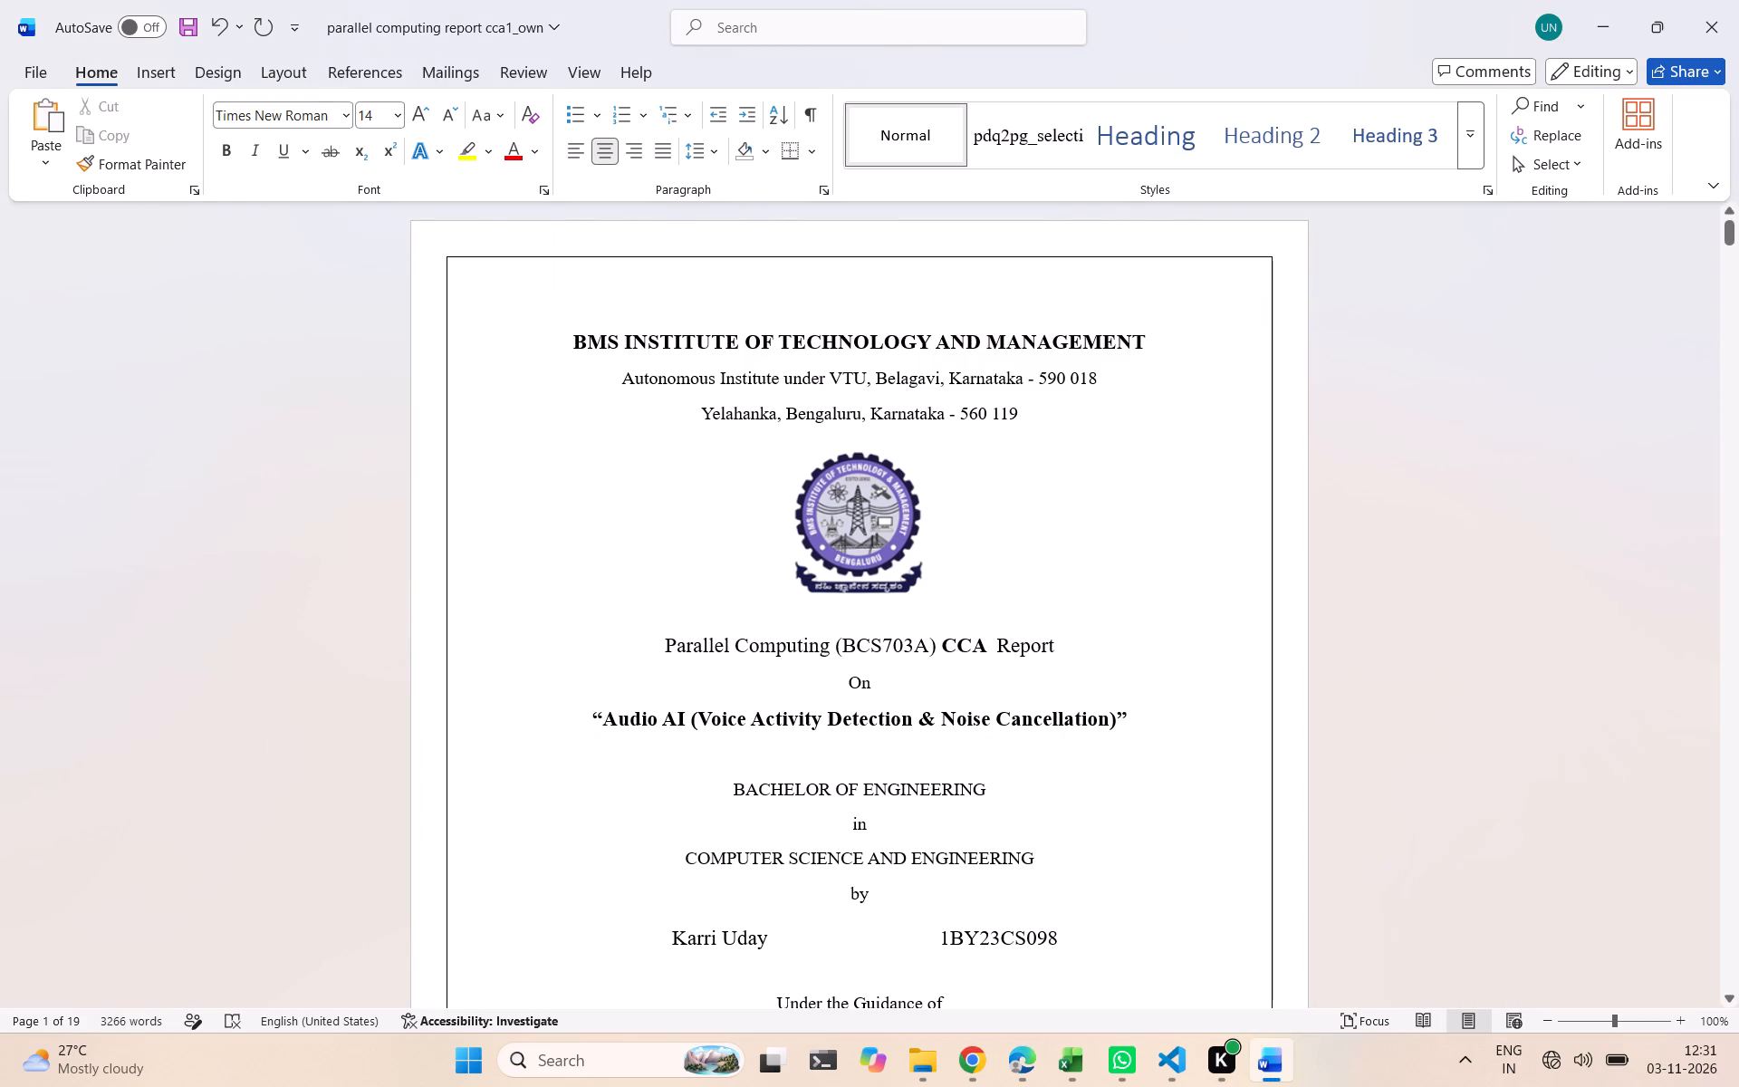
# Replace the course name "Parallel Computing" on the cover page with "Natural Language Processing".
pyautogui.moveTo(829, 645); pyautogui.dragTo(688, 645)
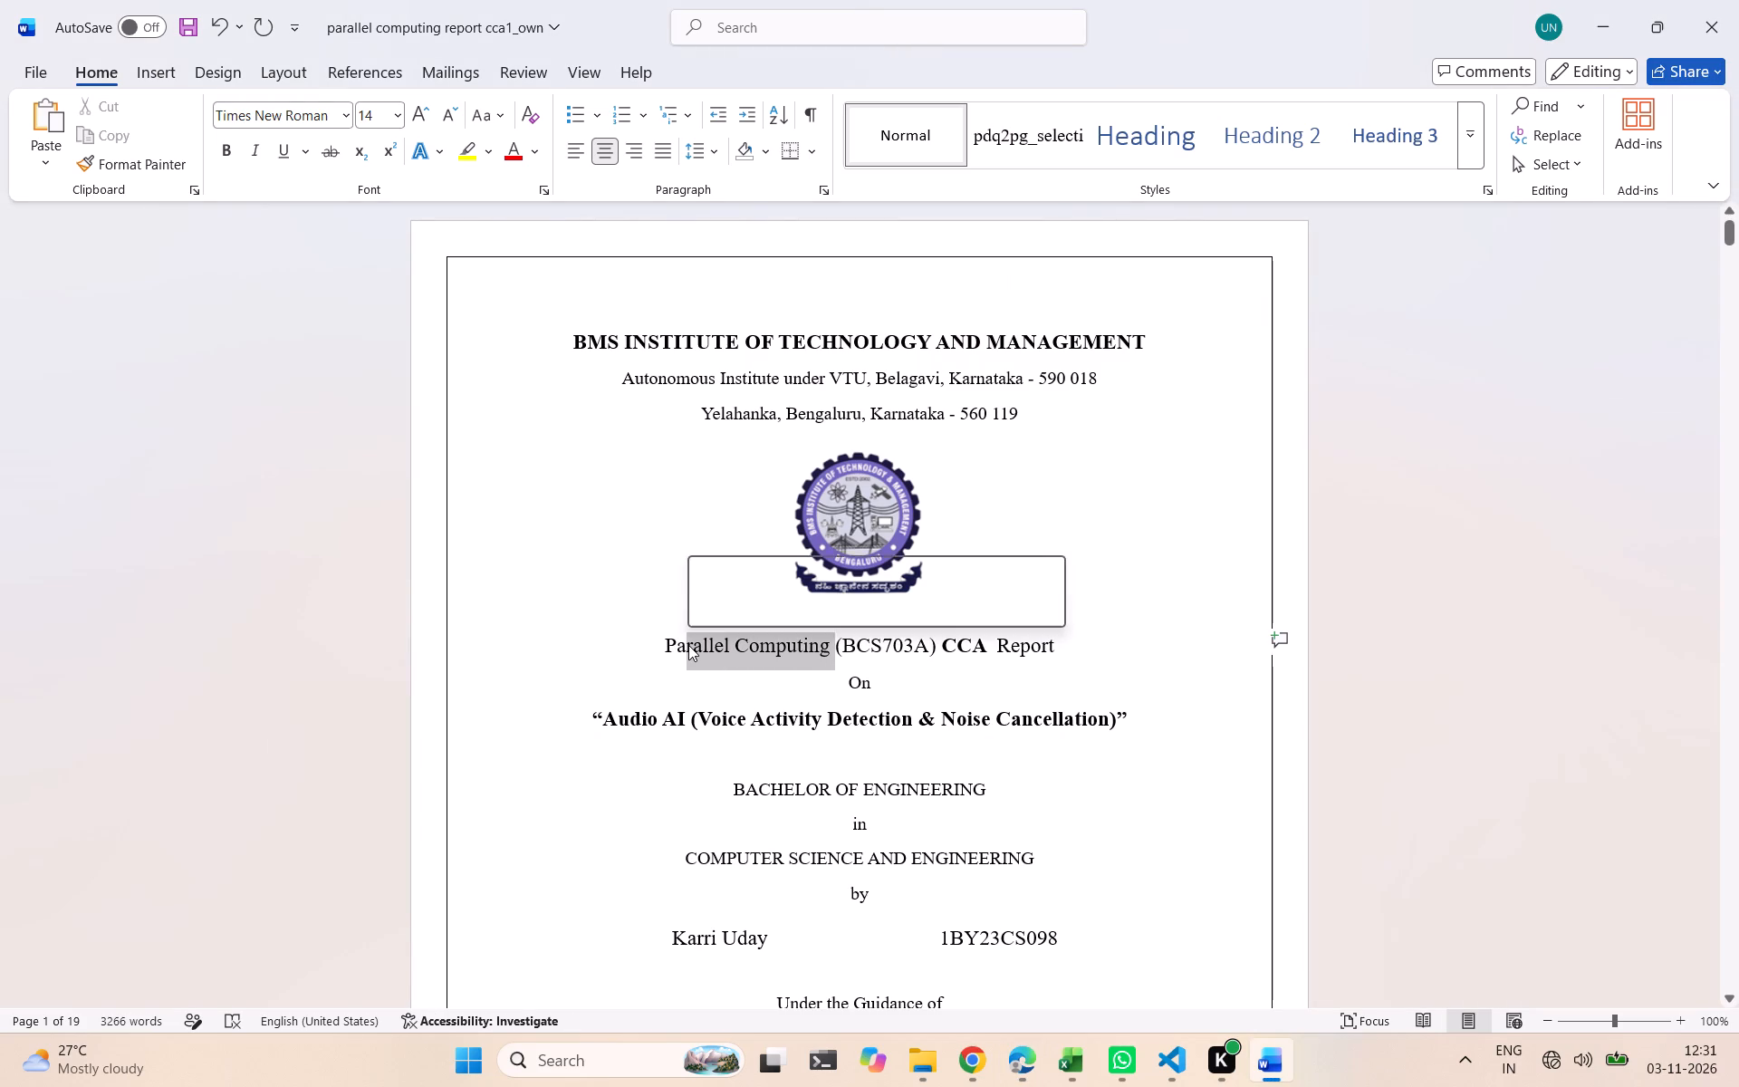
pyautogui.press('BackSpace')
pyautogui.press('BackSpace')
pyautogui.press('BackSpace')
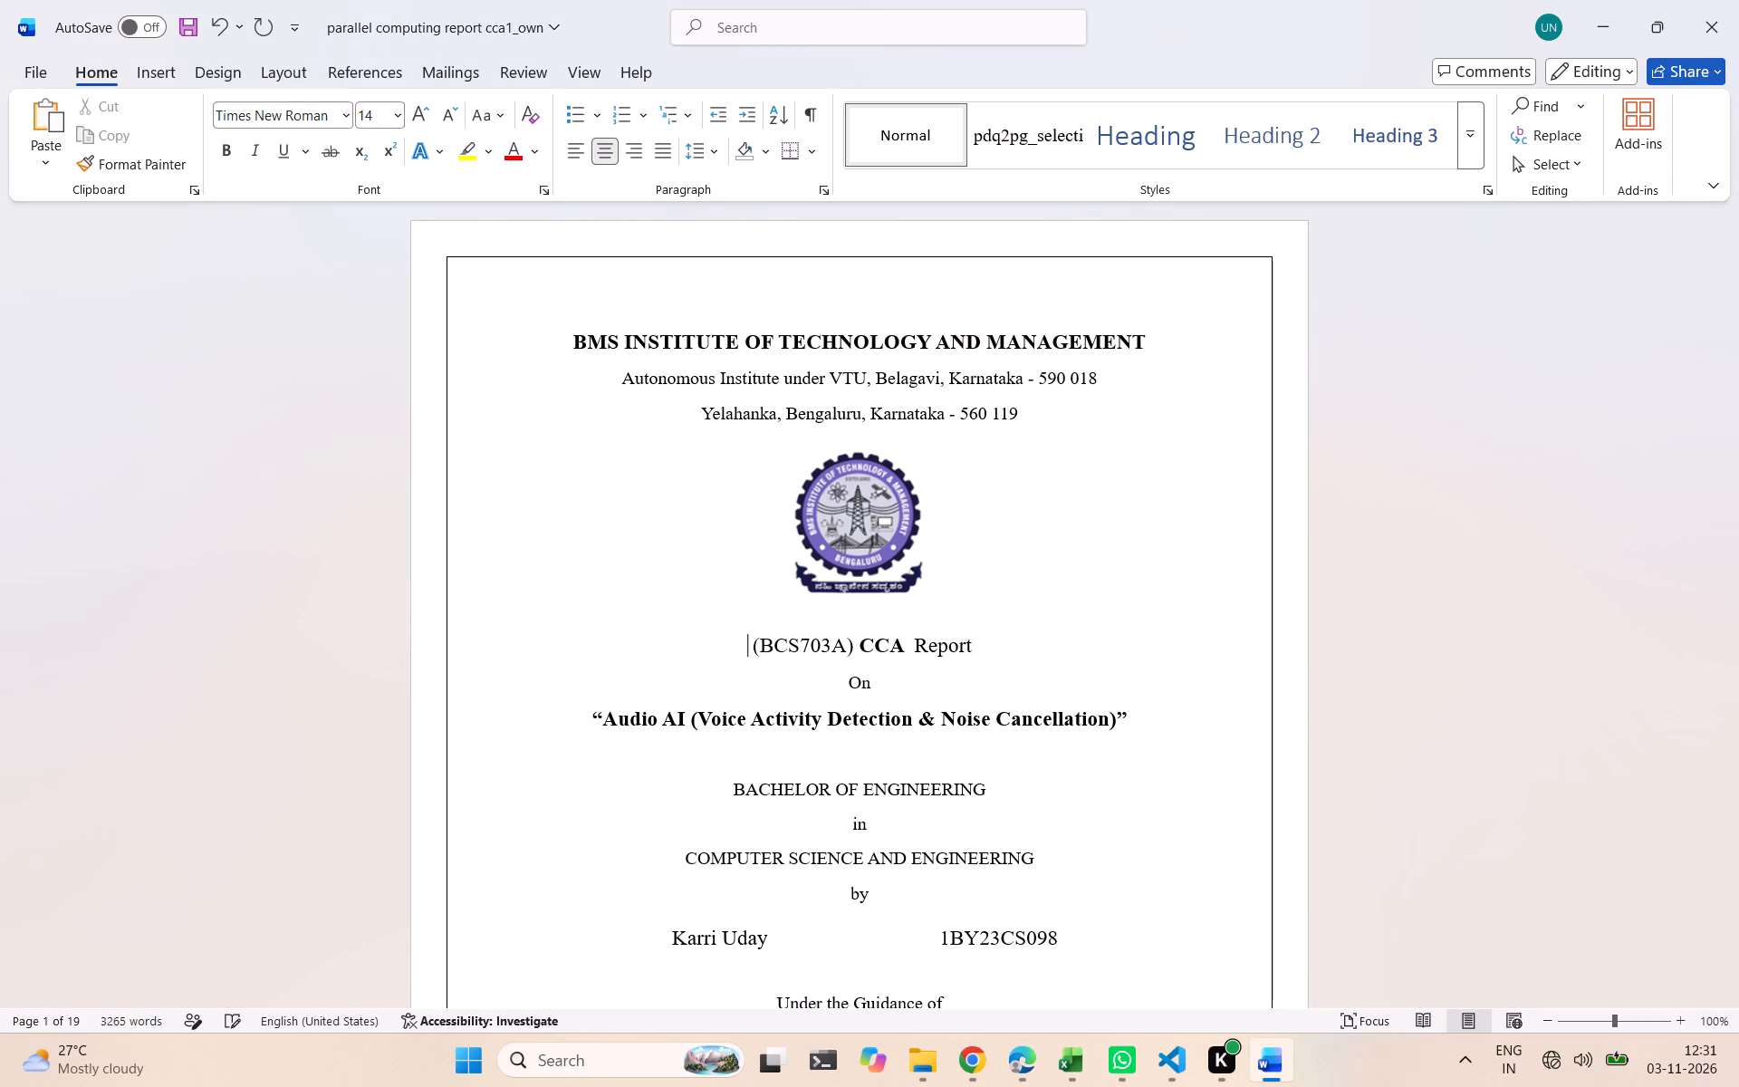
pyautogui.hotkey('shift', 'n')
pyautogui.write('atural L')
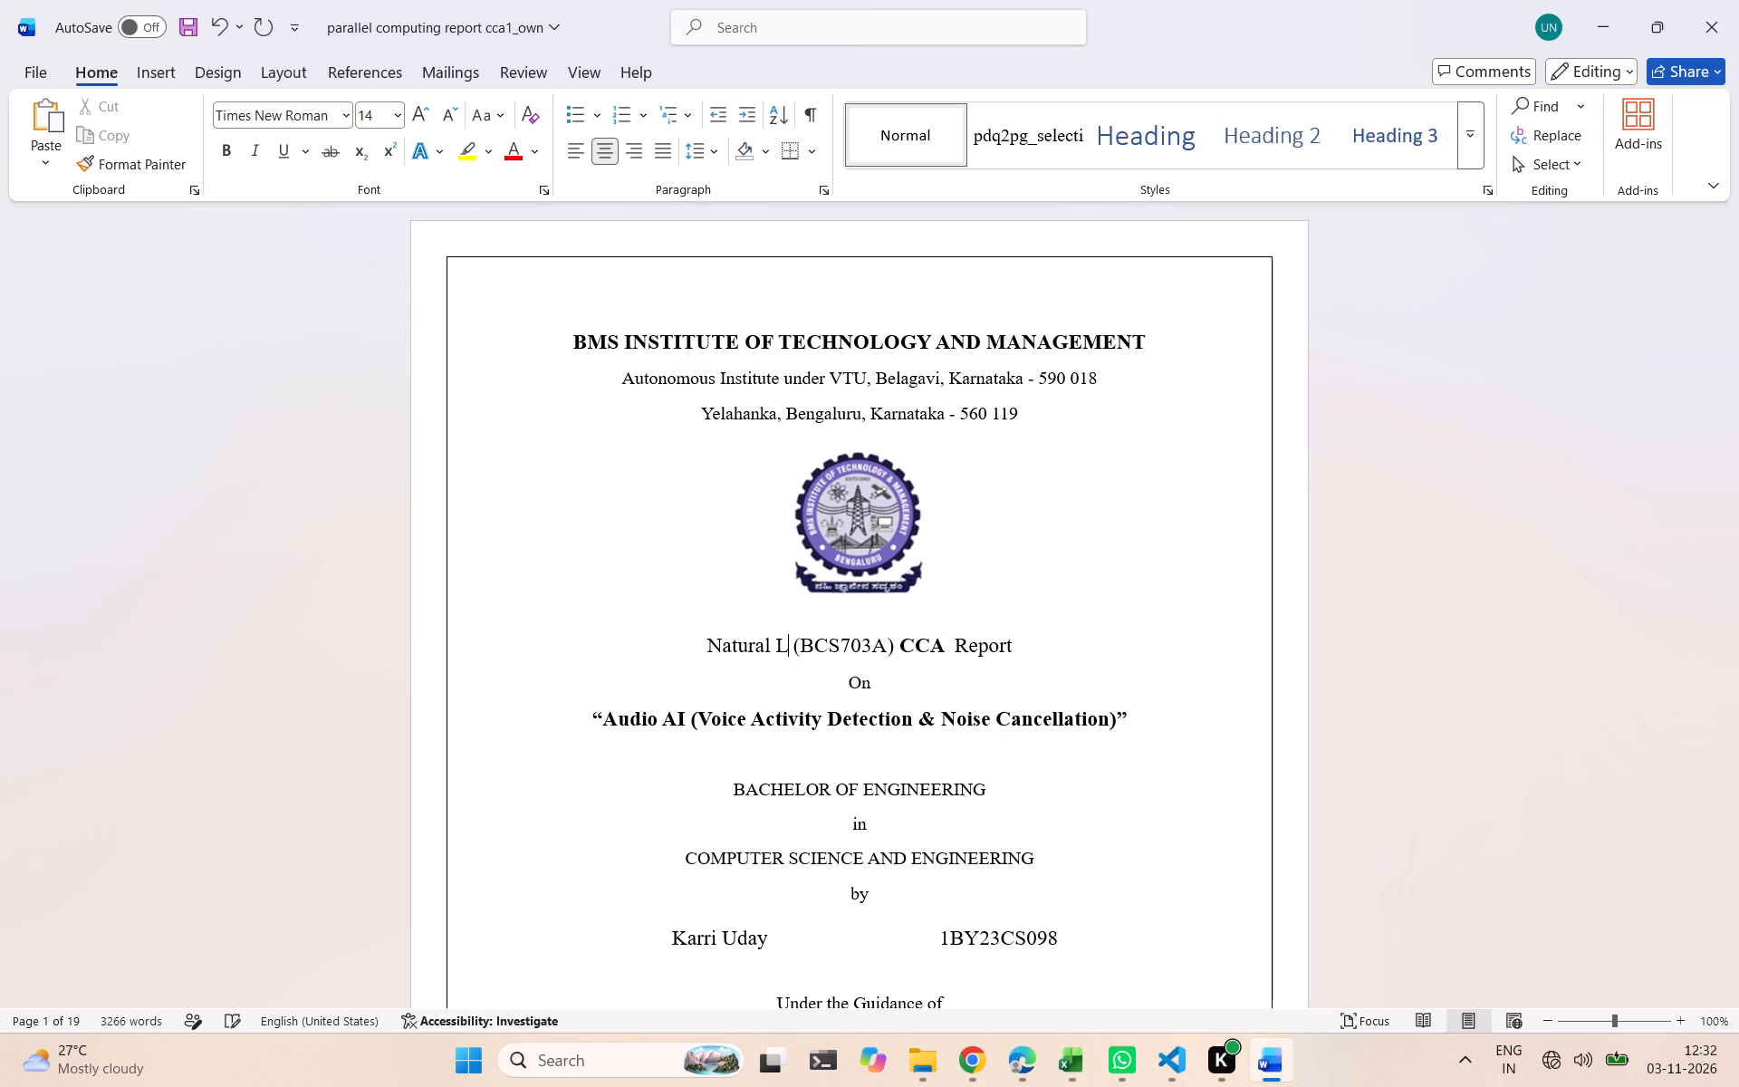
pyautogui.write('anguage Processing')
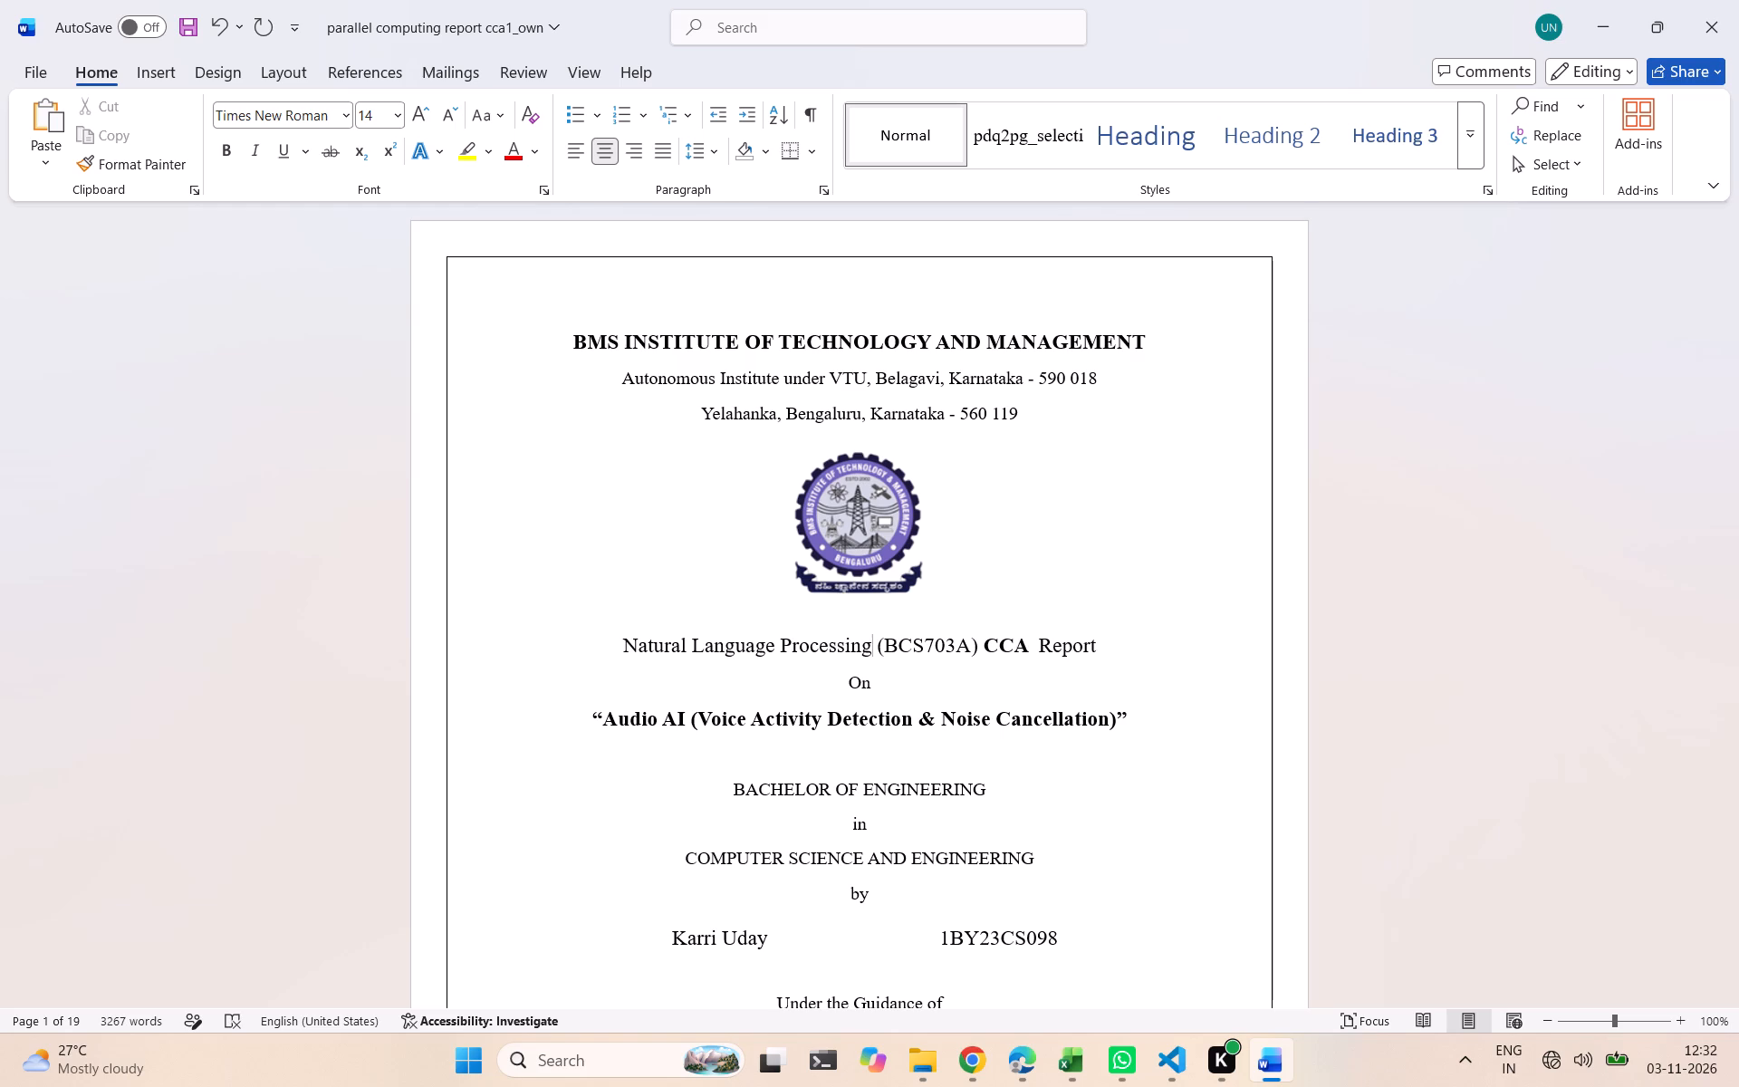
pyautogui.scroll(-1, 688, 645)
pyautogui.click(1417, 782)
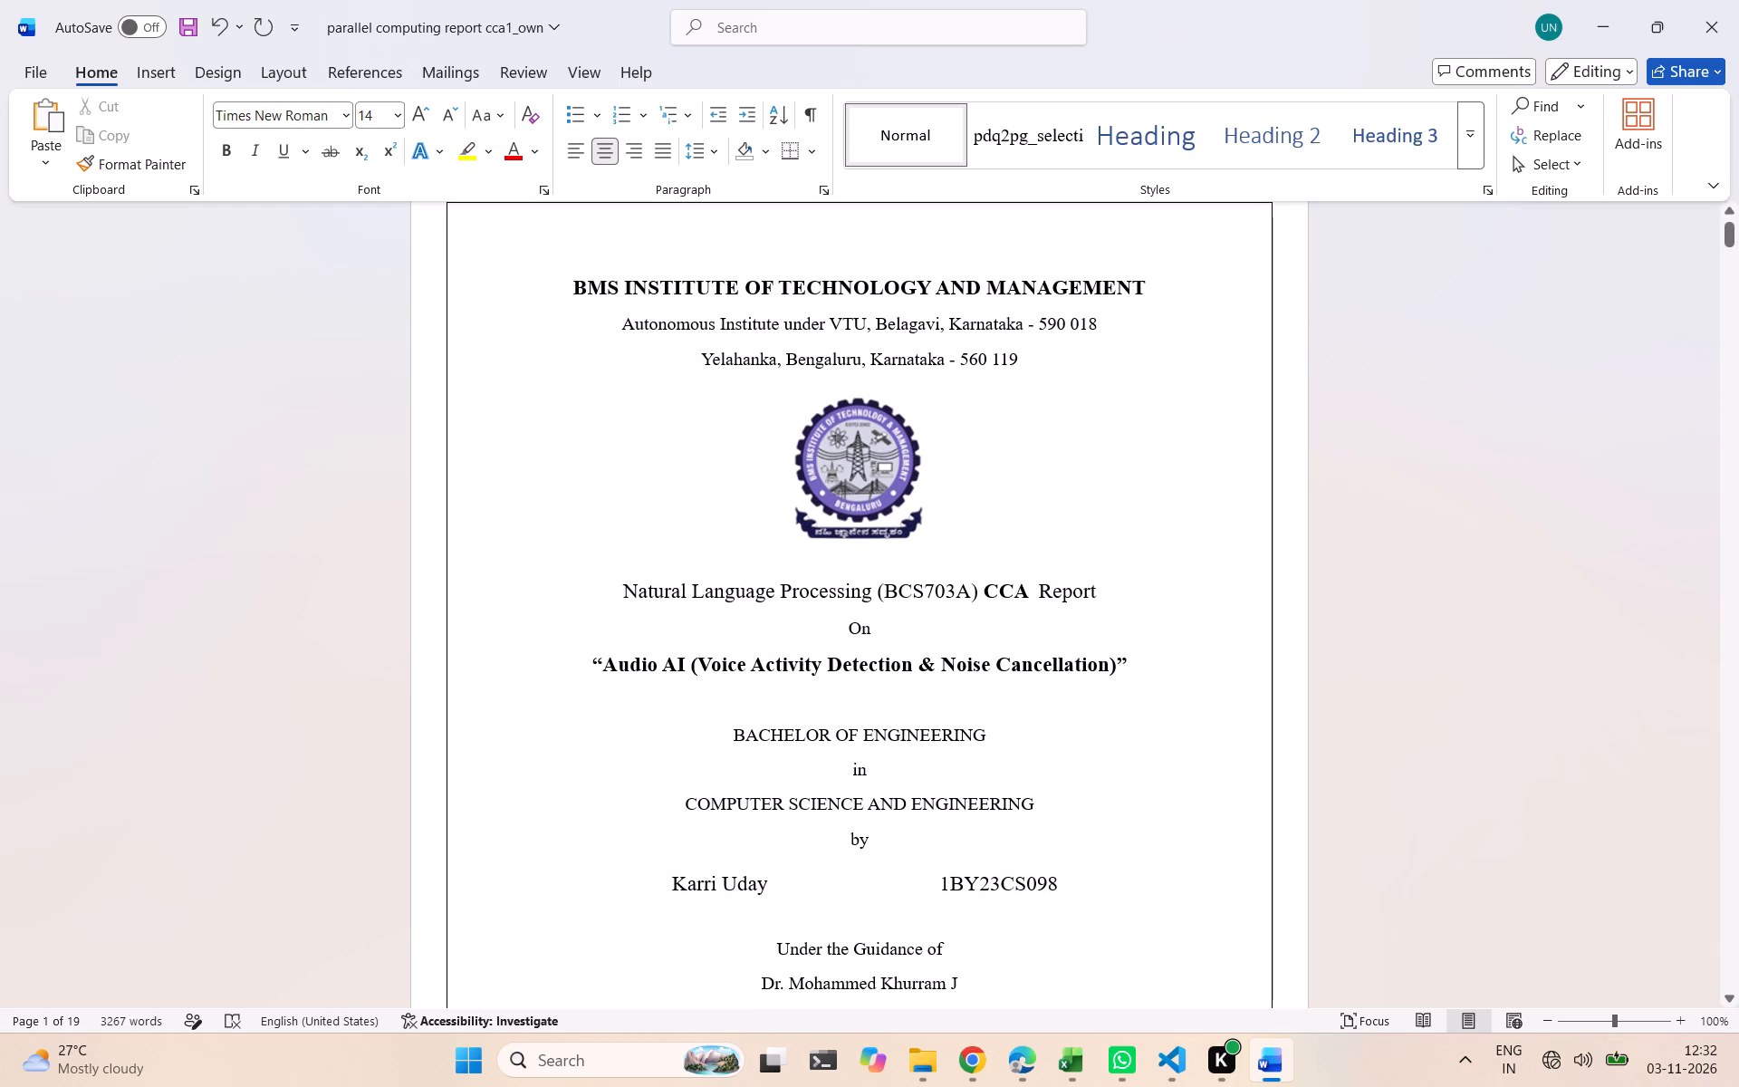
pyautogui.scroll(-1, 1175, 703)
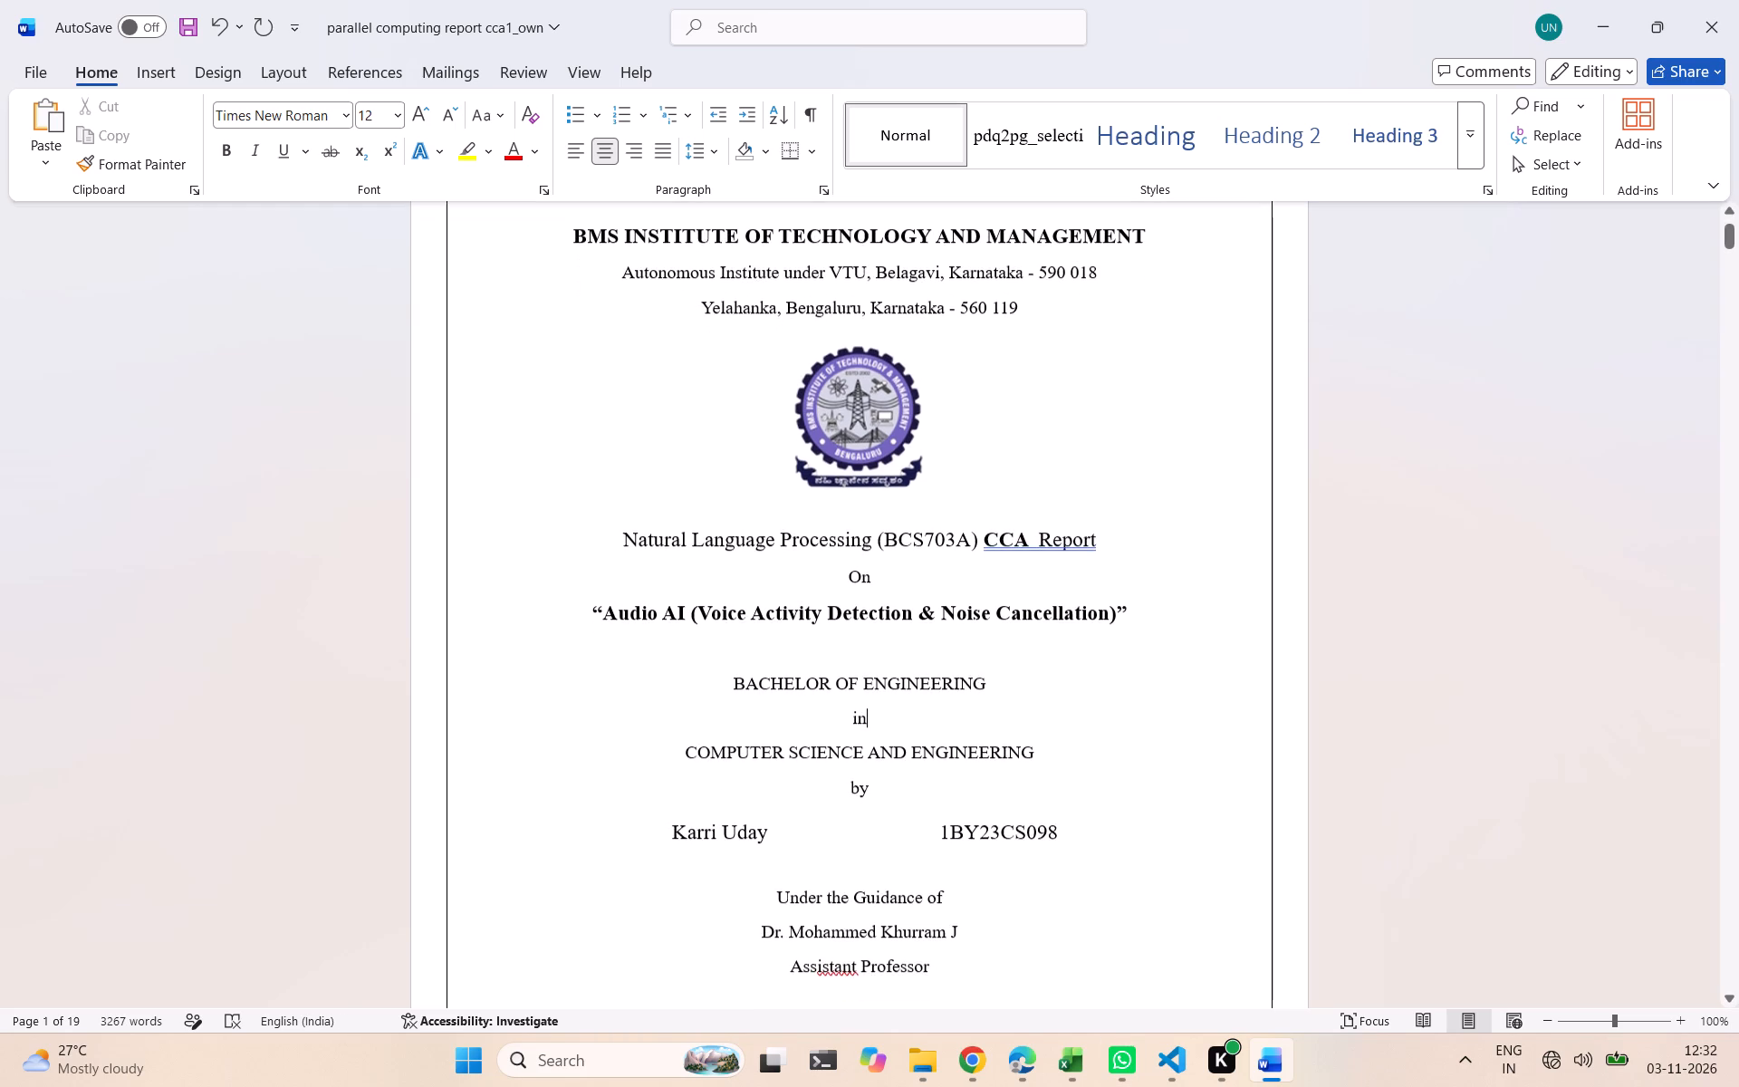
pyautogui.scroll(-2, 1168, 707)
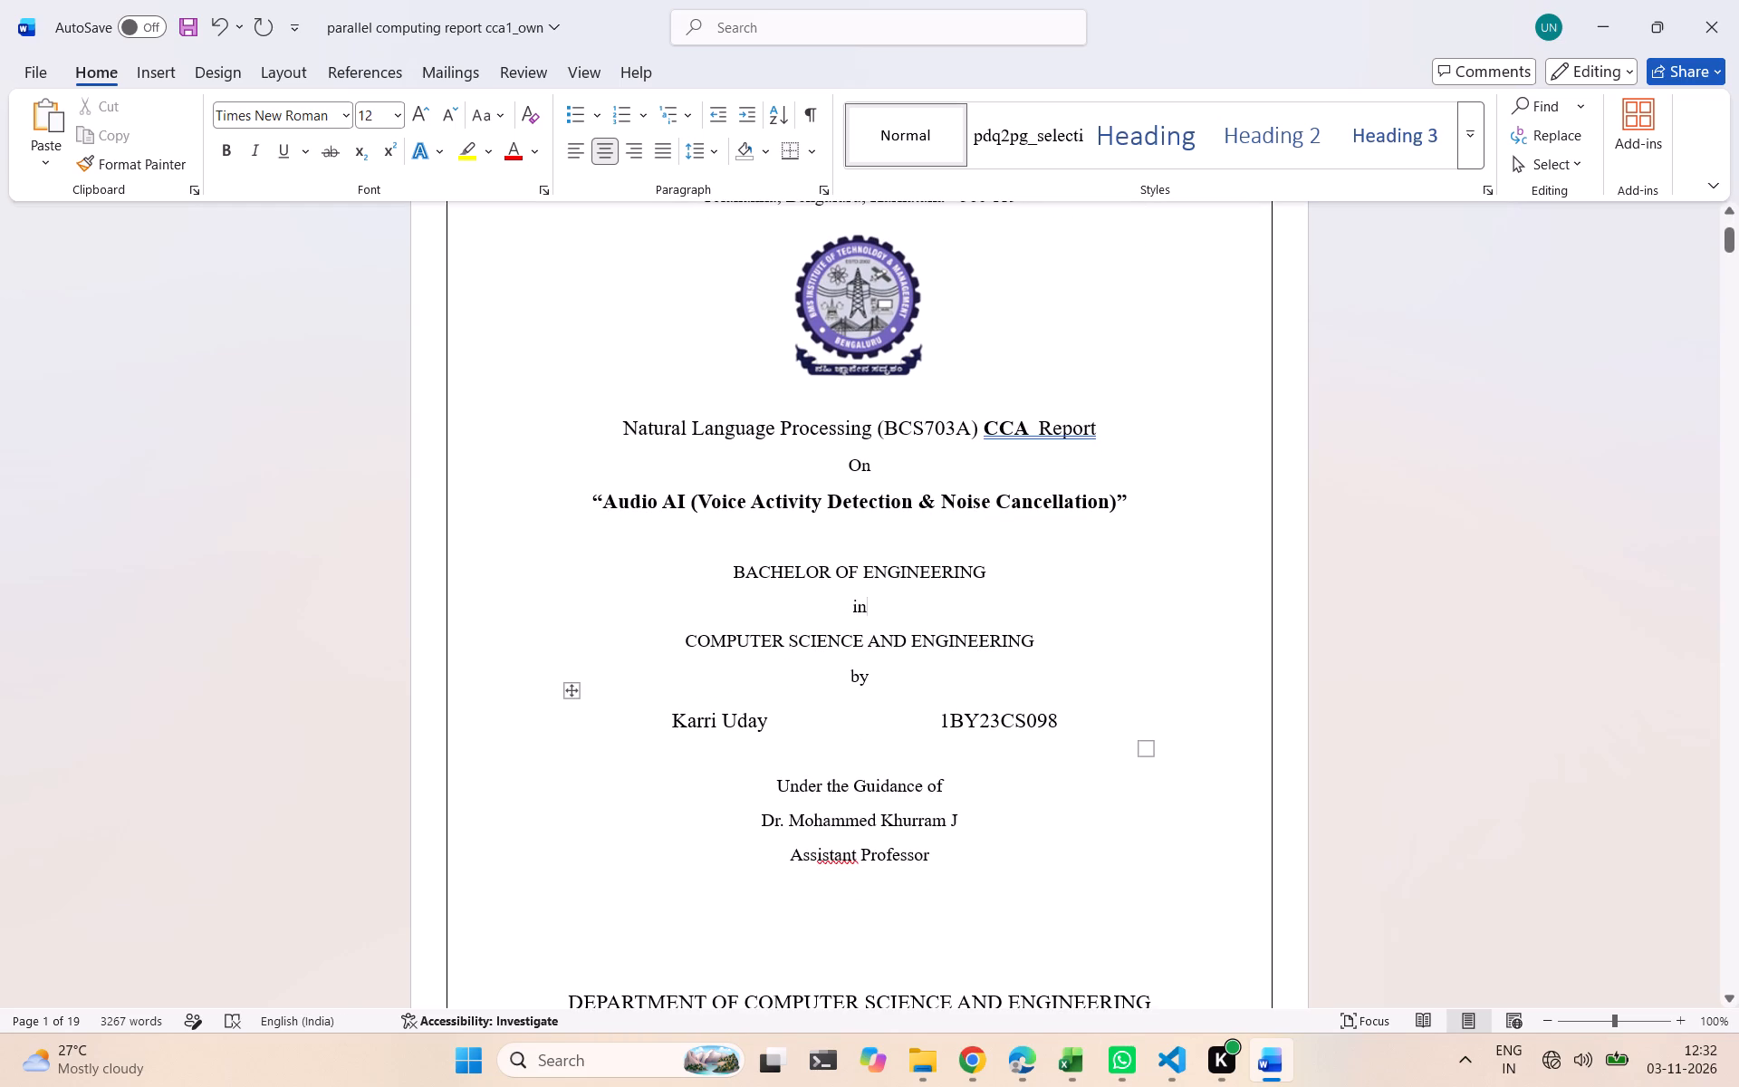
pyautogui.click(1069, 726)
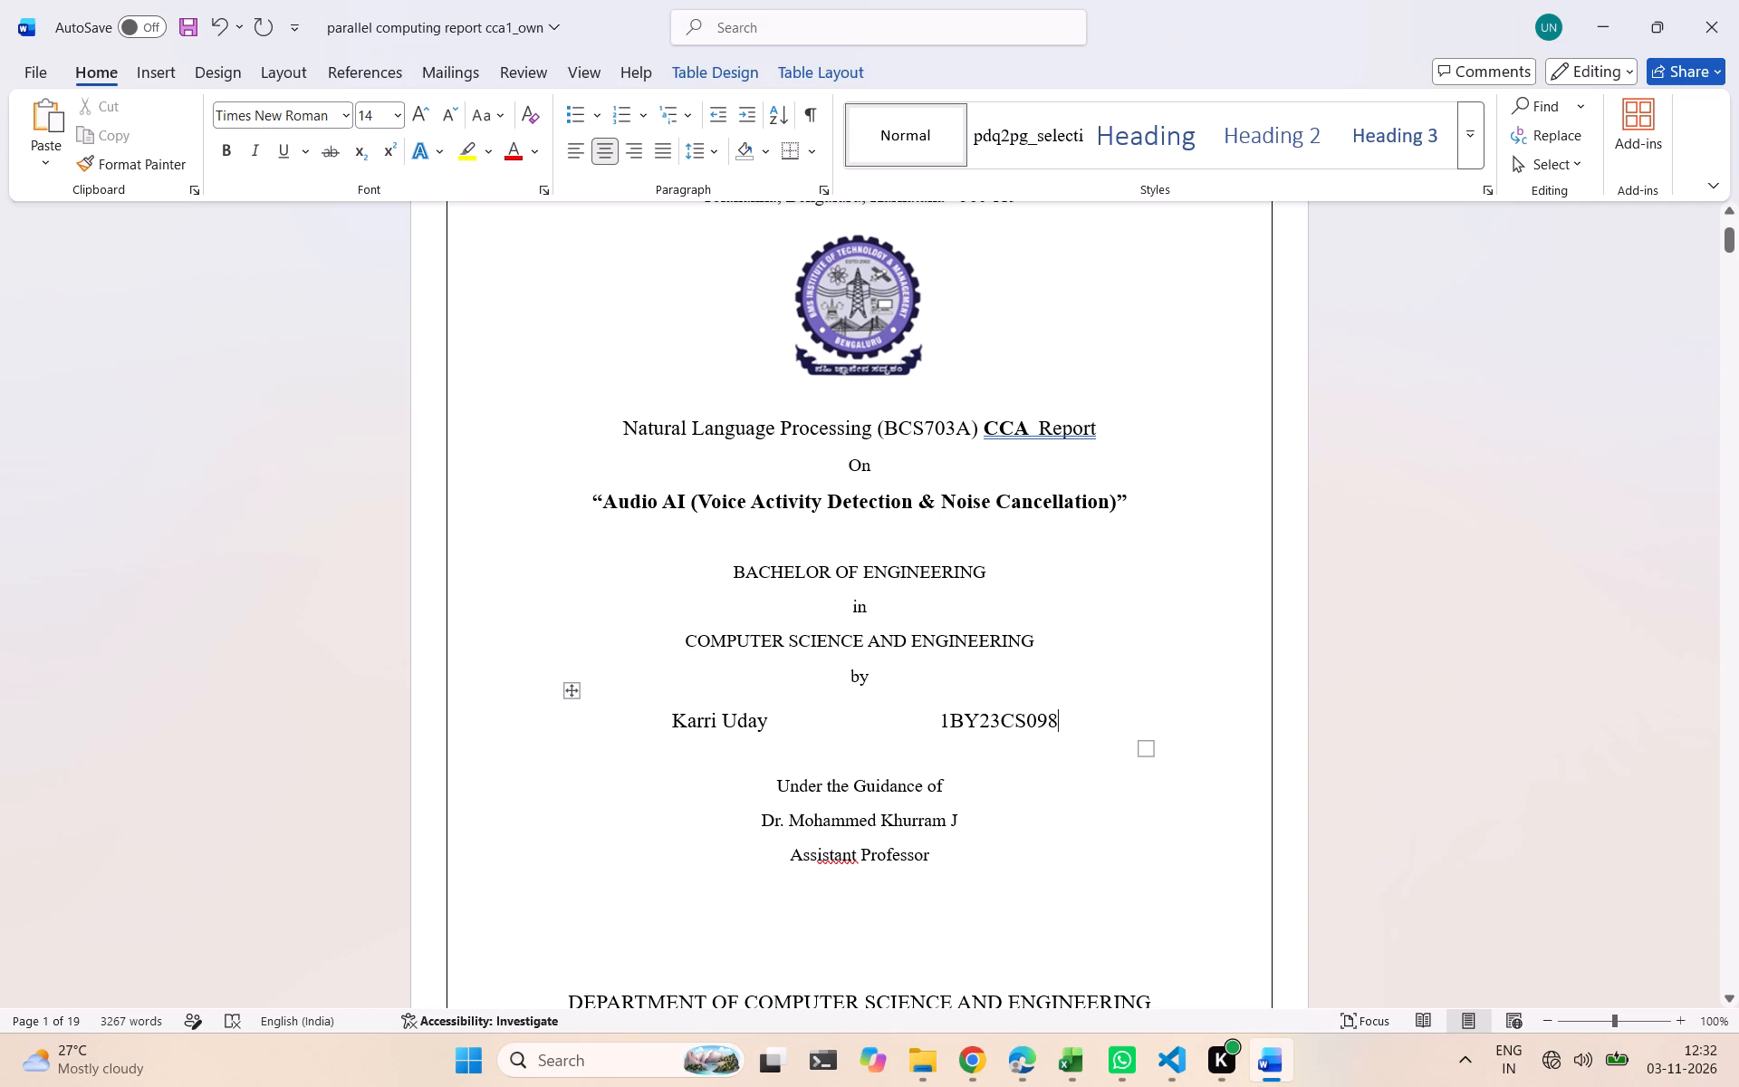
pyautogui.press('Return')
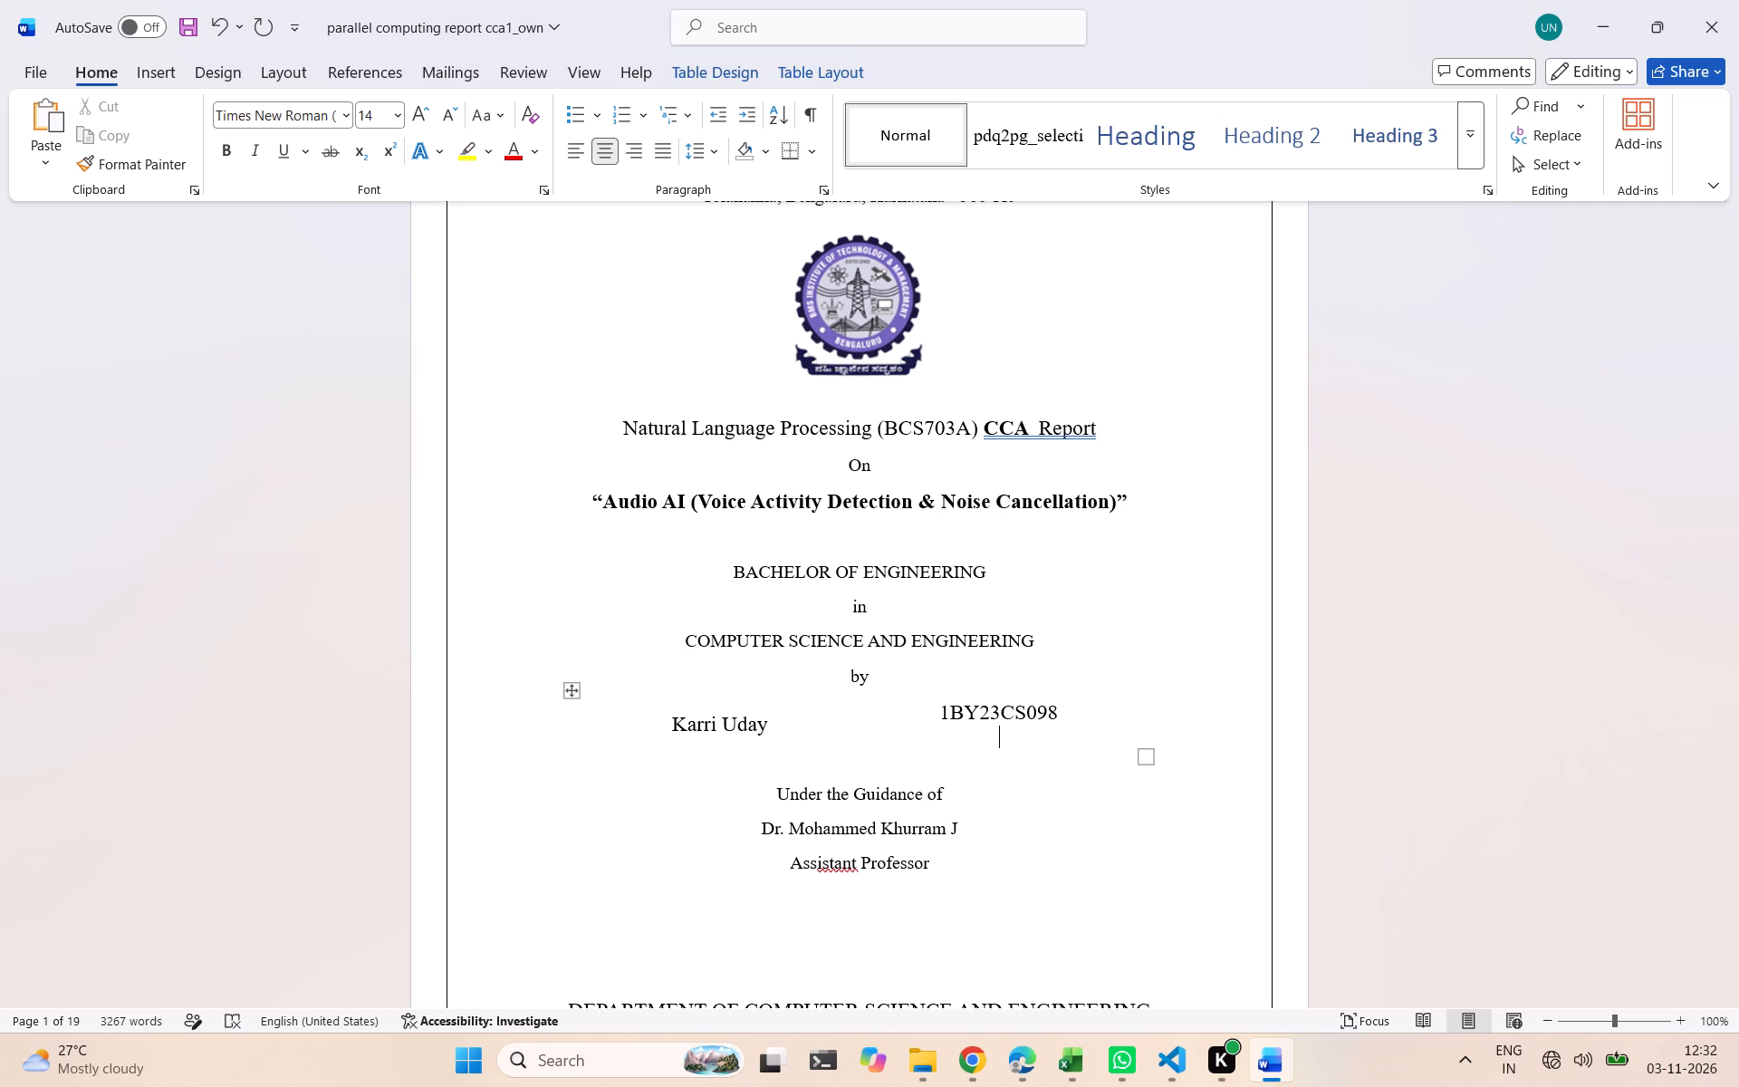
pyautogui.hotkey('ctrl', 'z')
# Add the second student's name and USN on the empty line below the first student on the cover page.
pyautogui.click(677, 753)
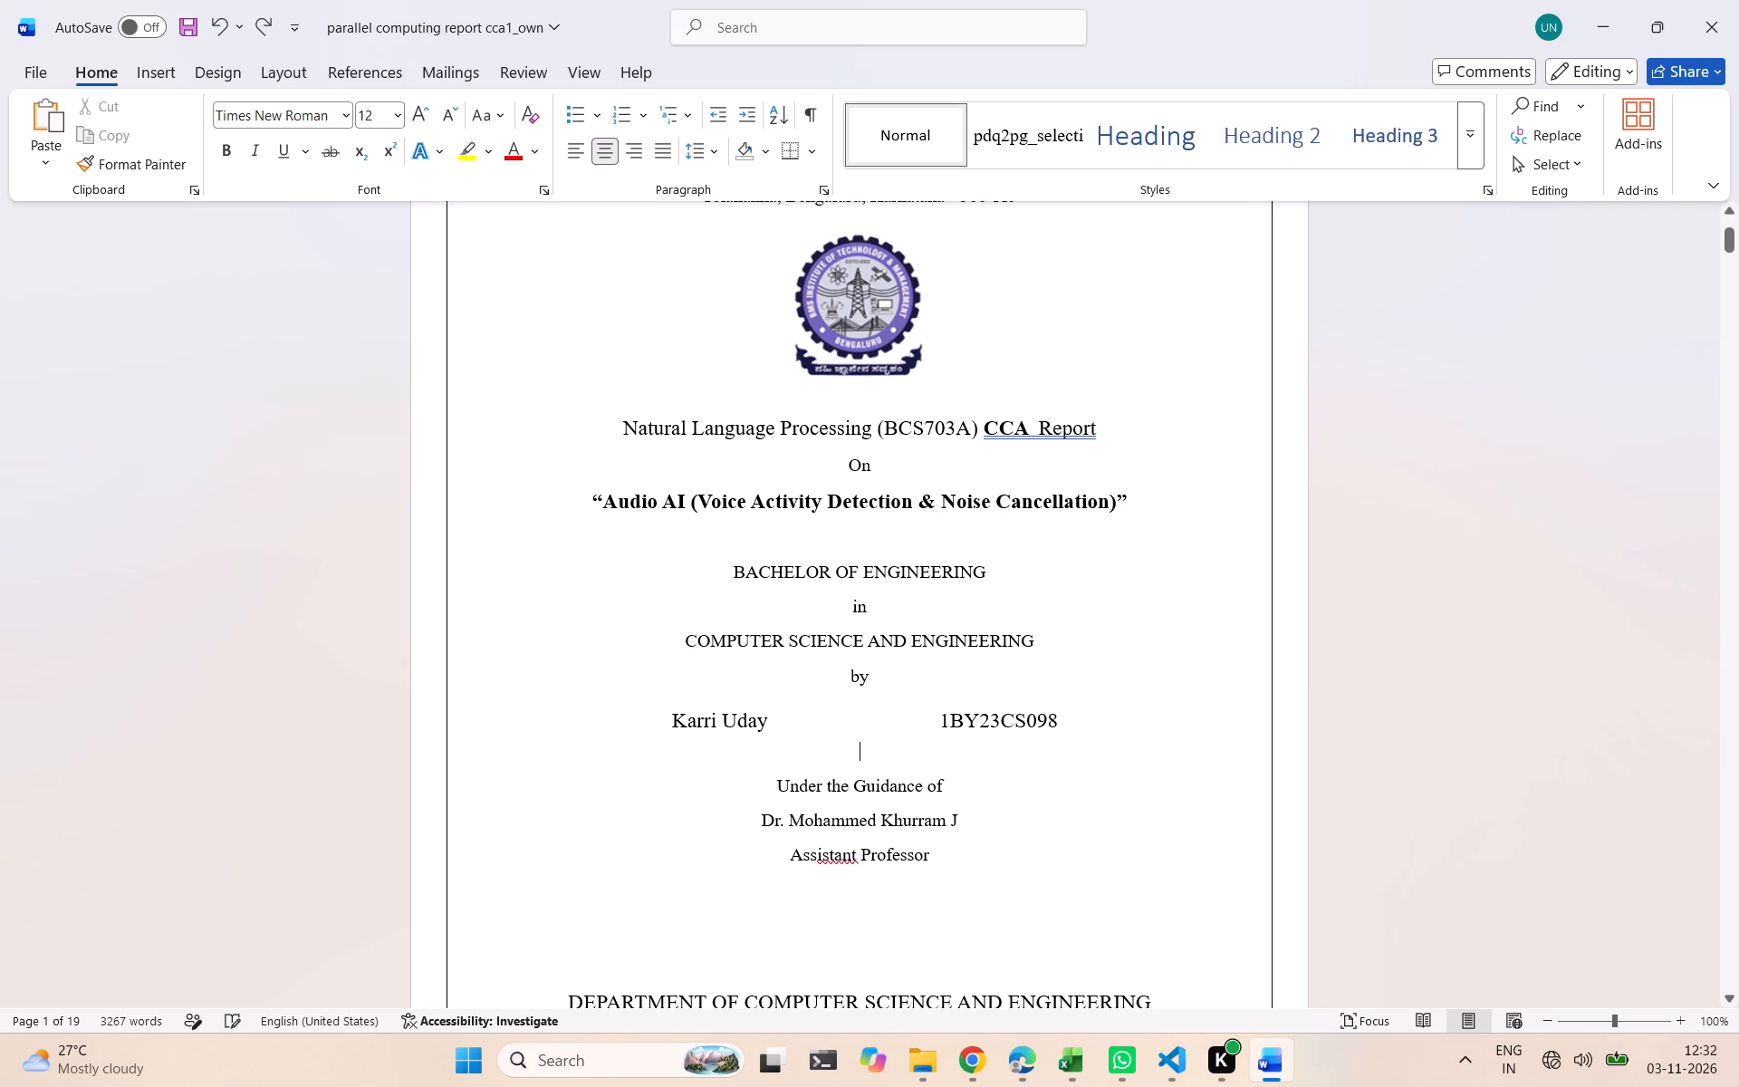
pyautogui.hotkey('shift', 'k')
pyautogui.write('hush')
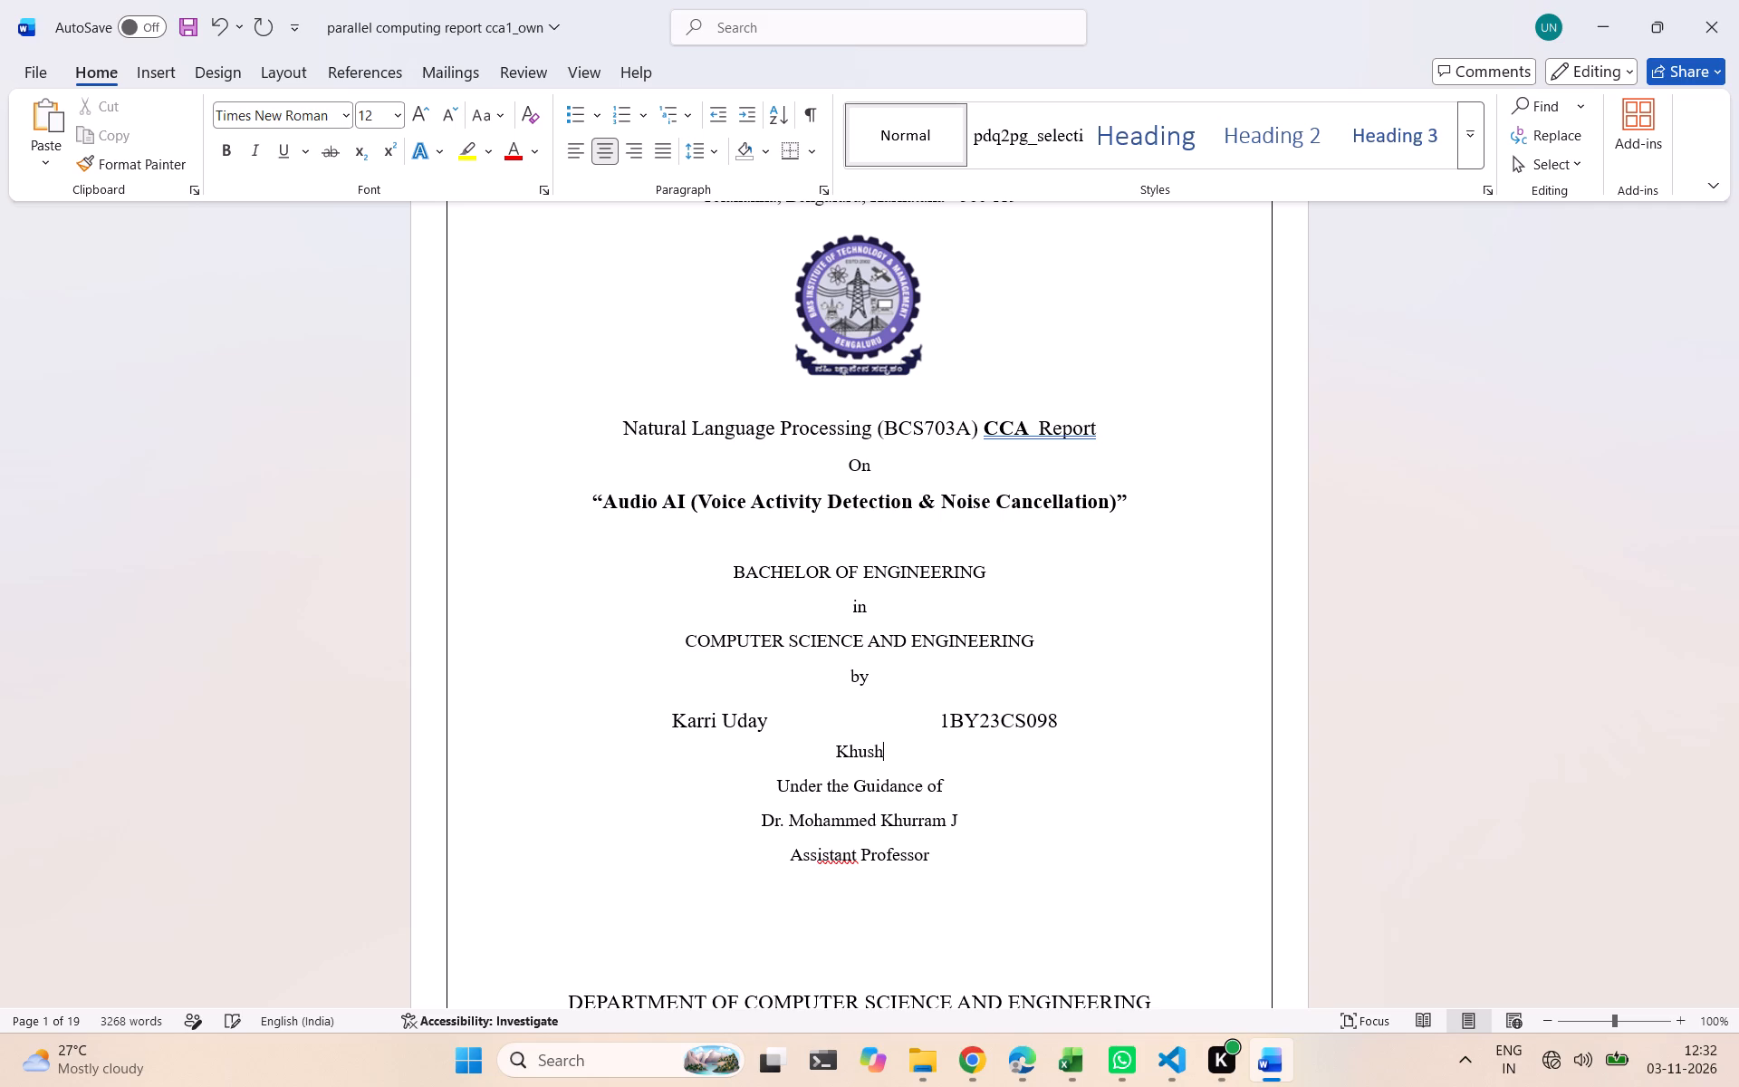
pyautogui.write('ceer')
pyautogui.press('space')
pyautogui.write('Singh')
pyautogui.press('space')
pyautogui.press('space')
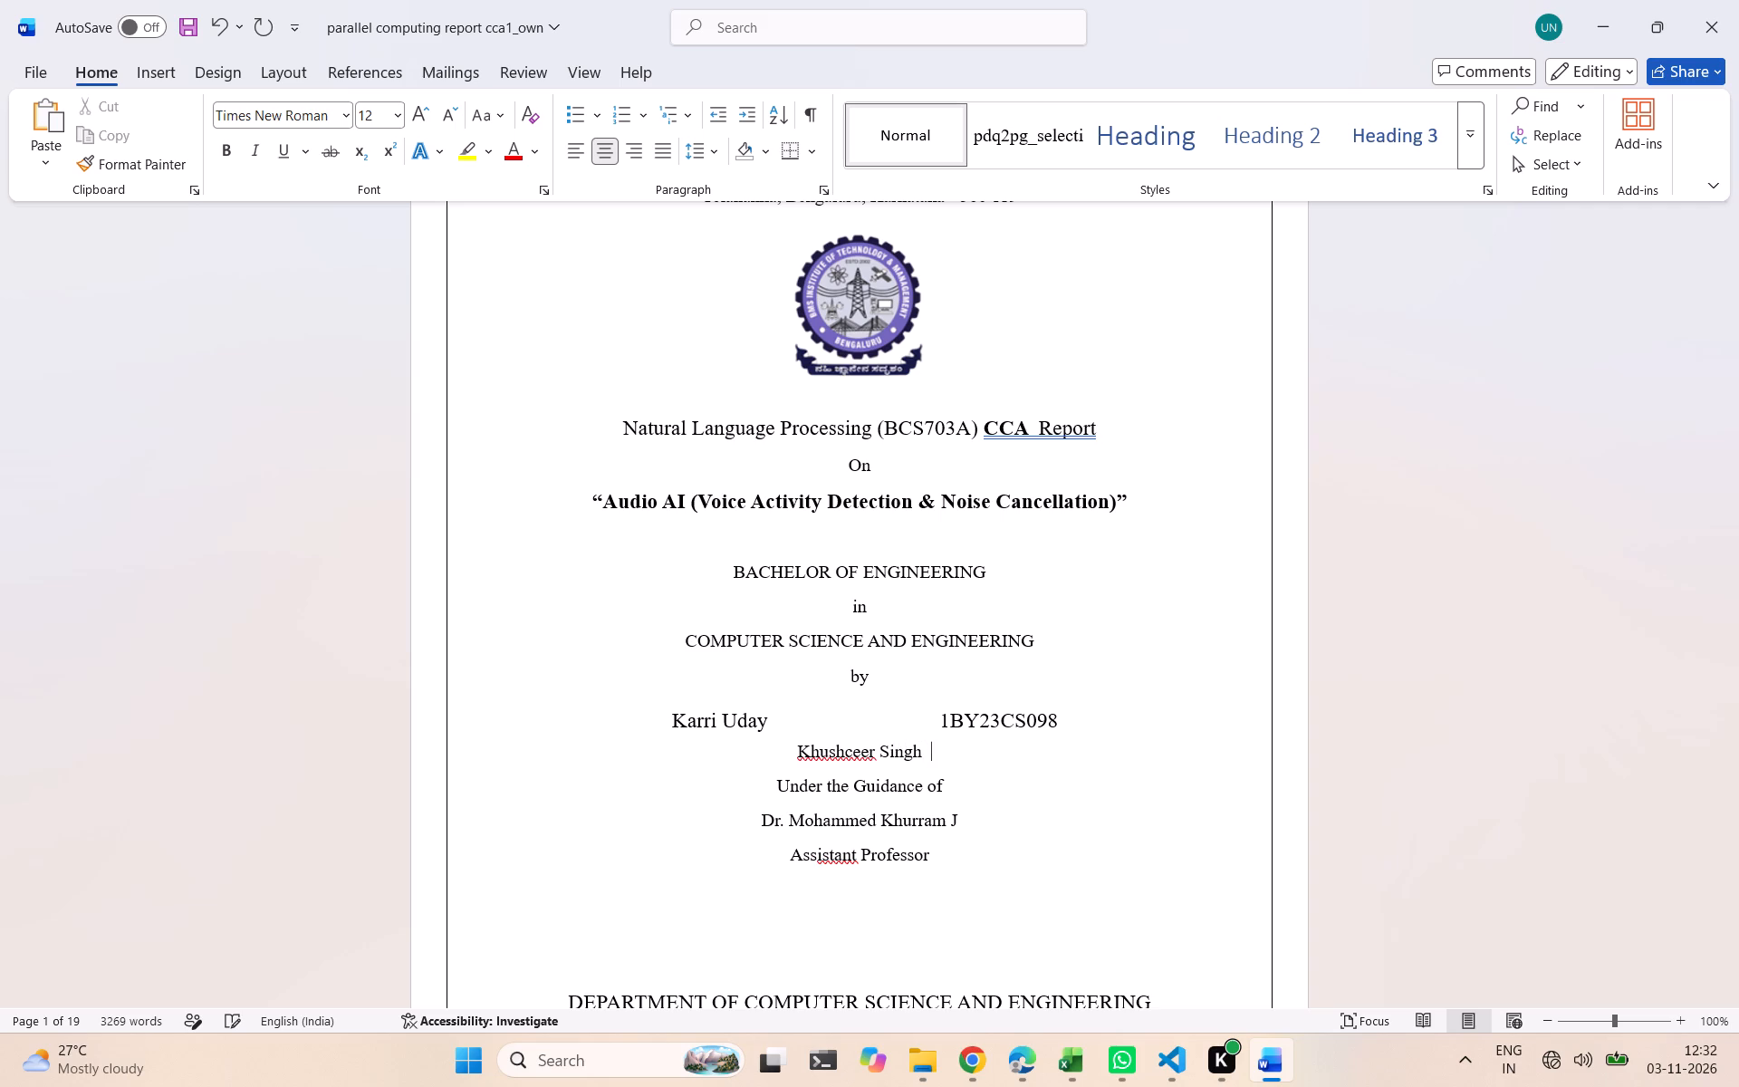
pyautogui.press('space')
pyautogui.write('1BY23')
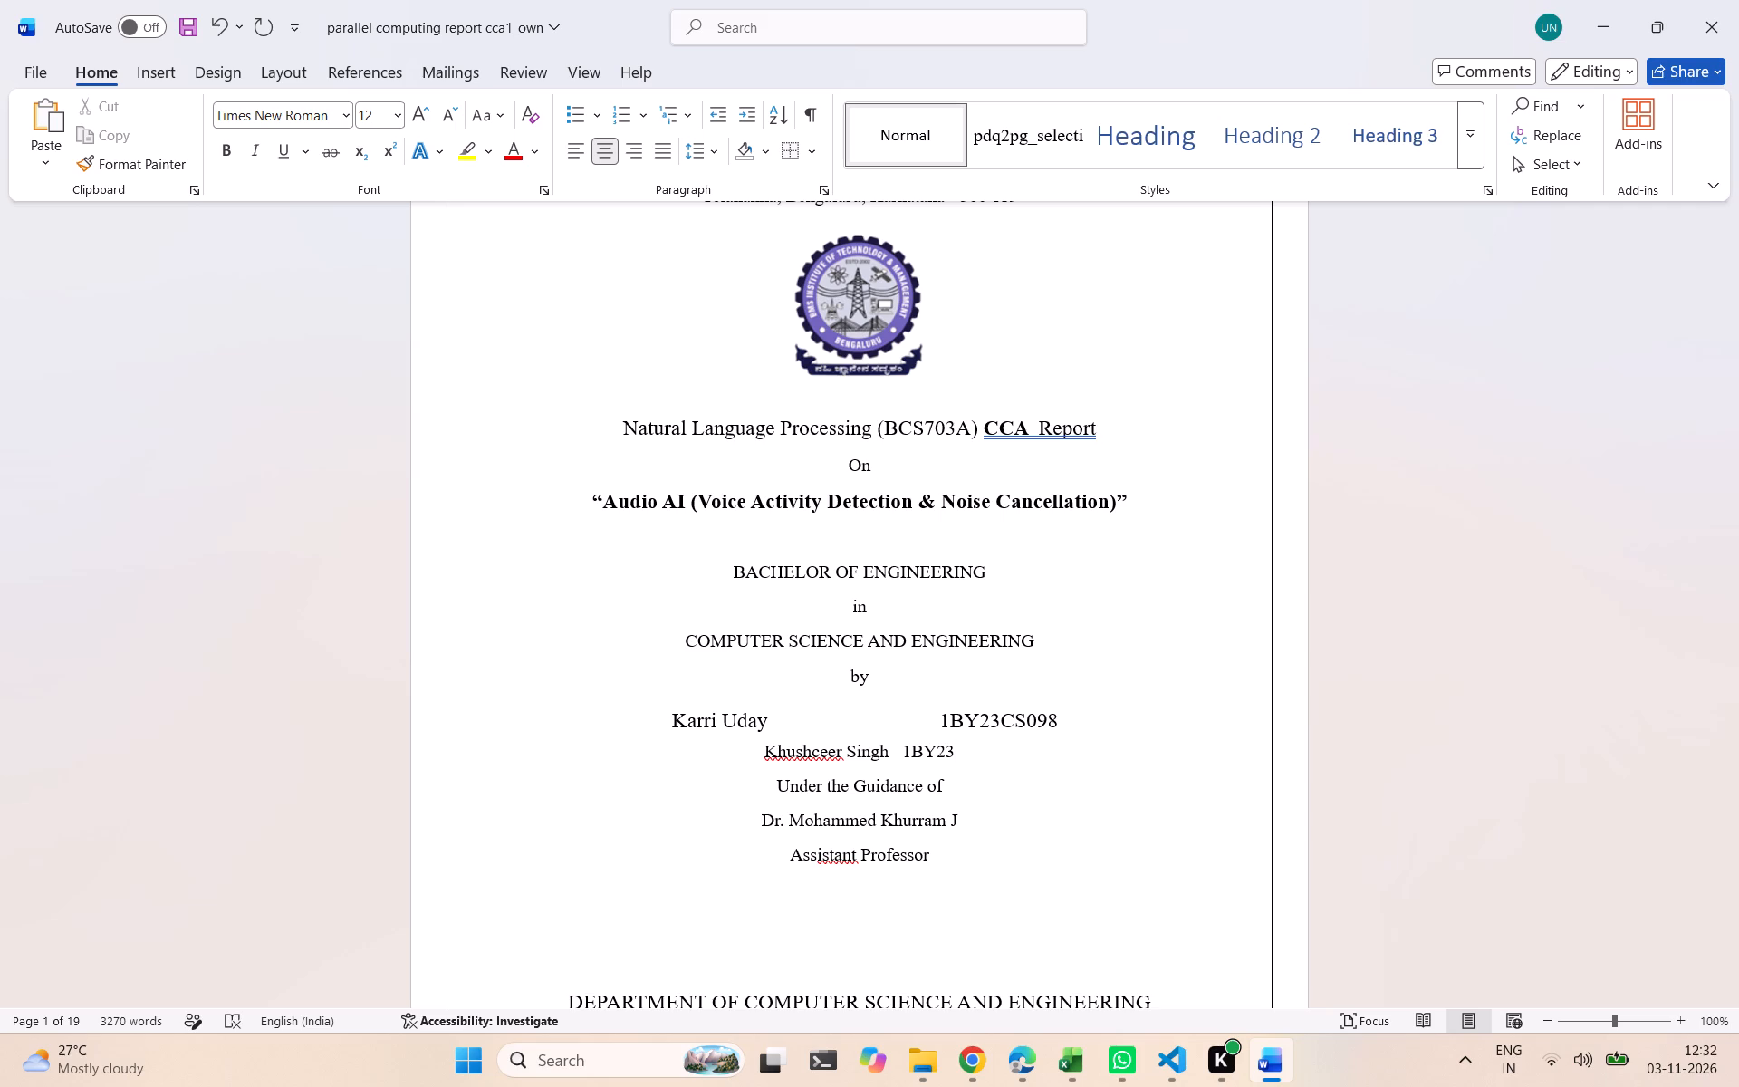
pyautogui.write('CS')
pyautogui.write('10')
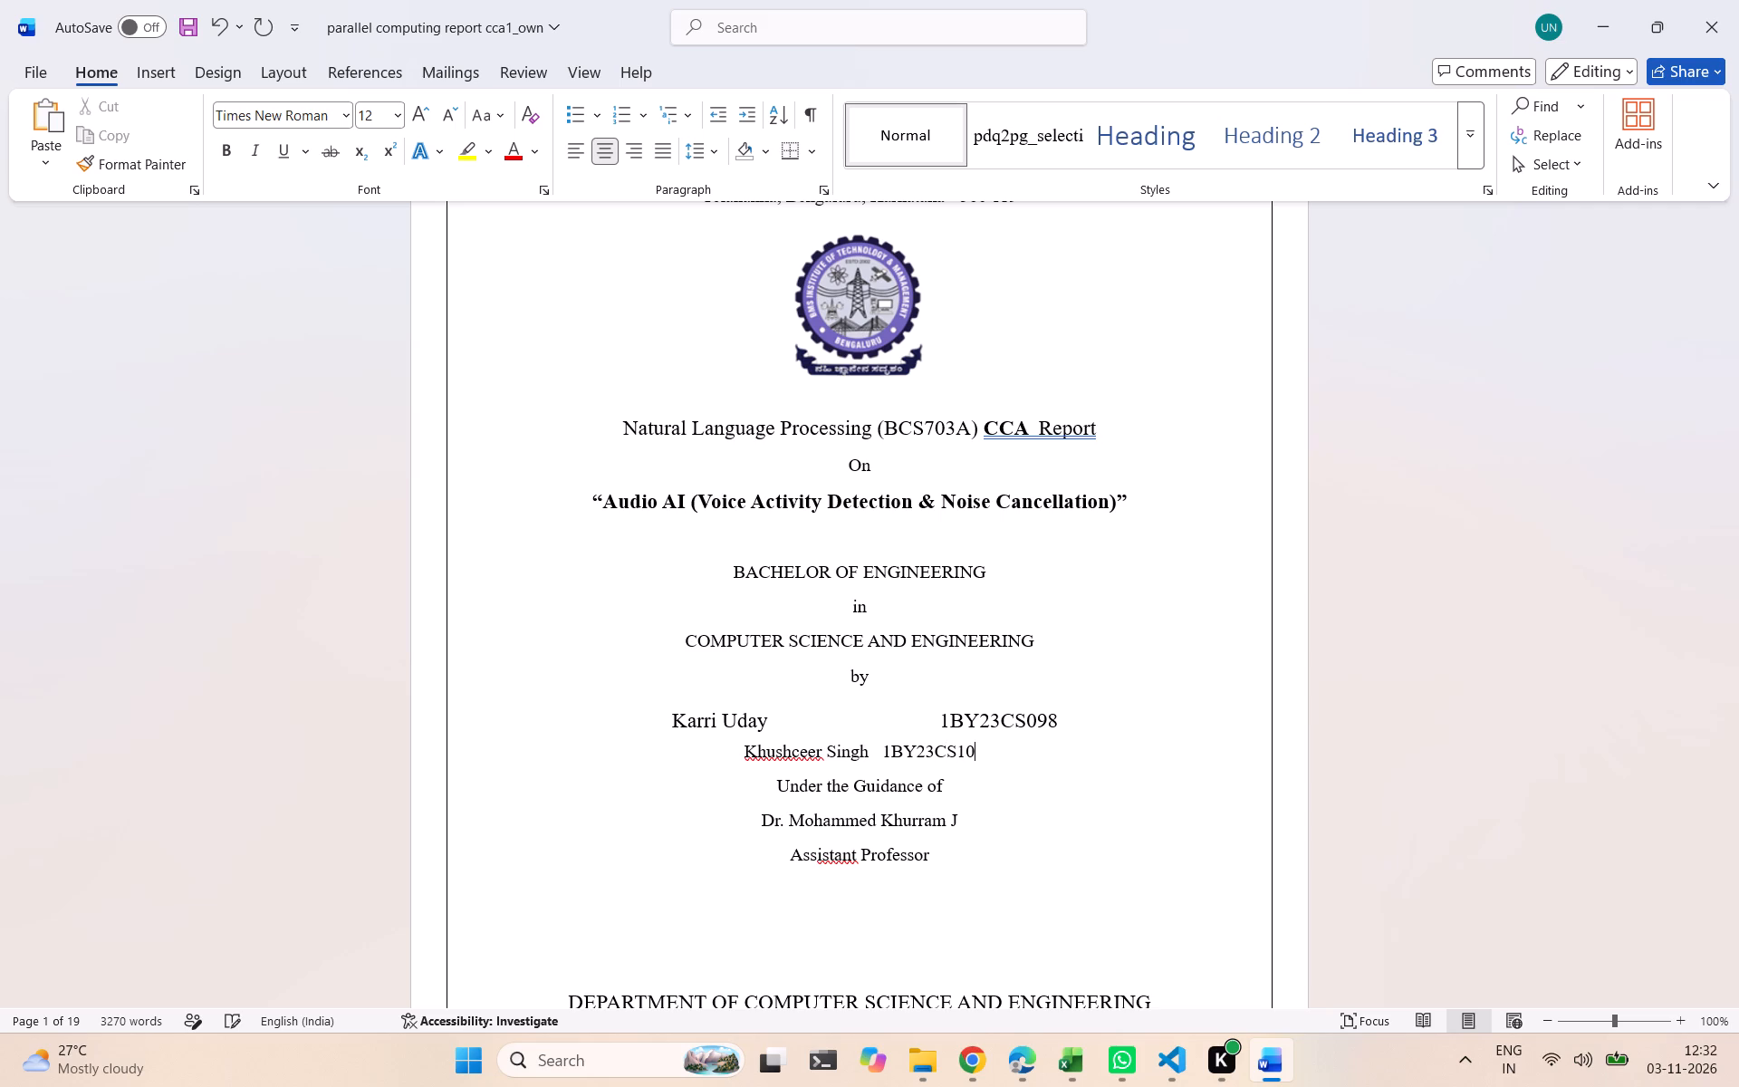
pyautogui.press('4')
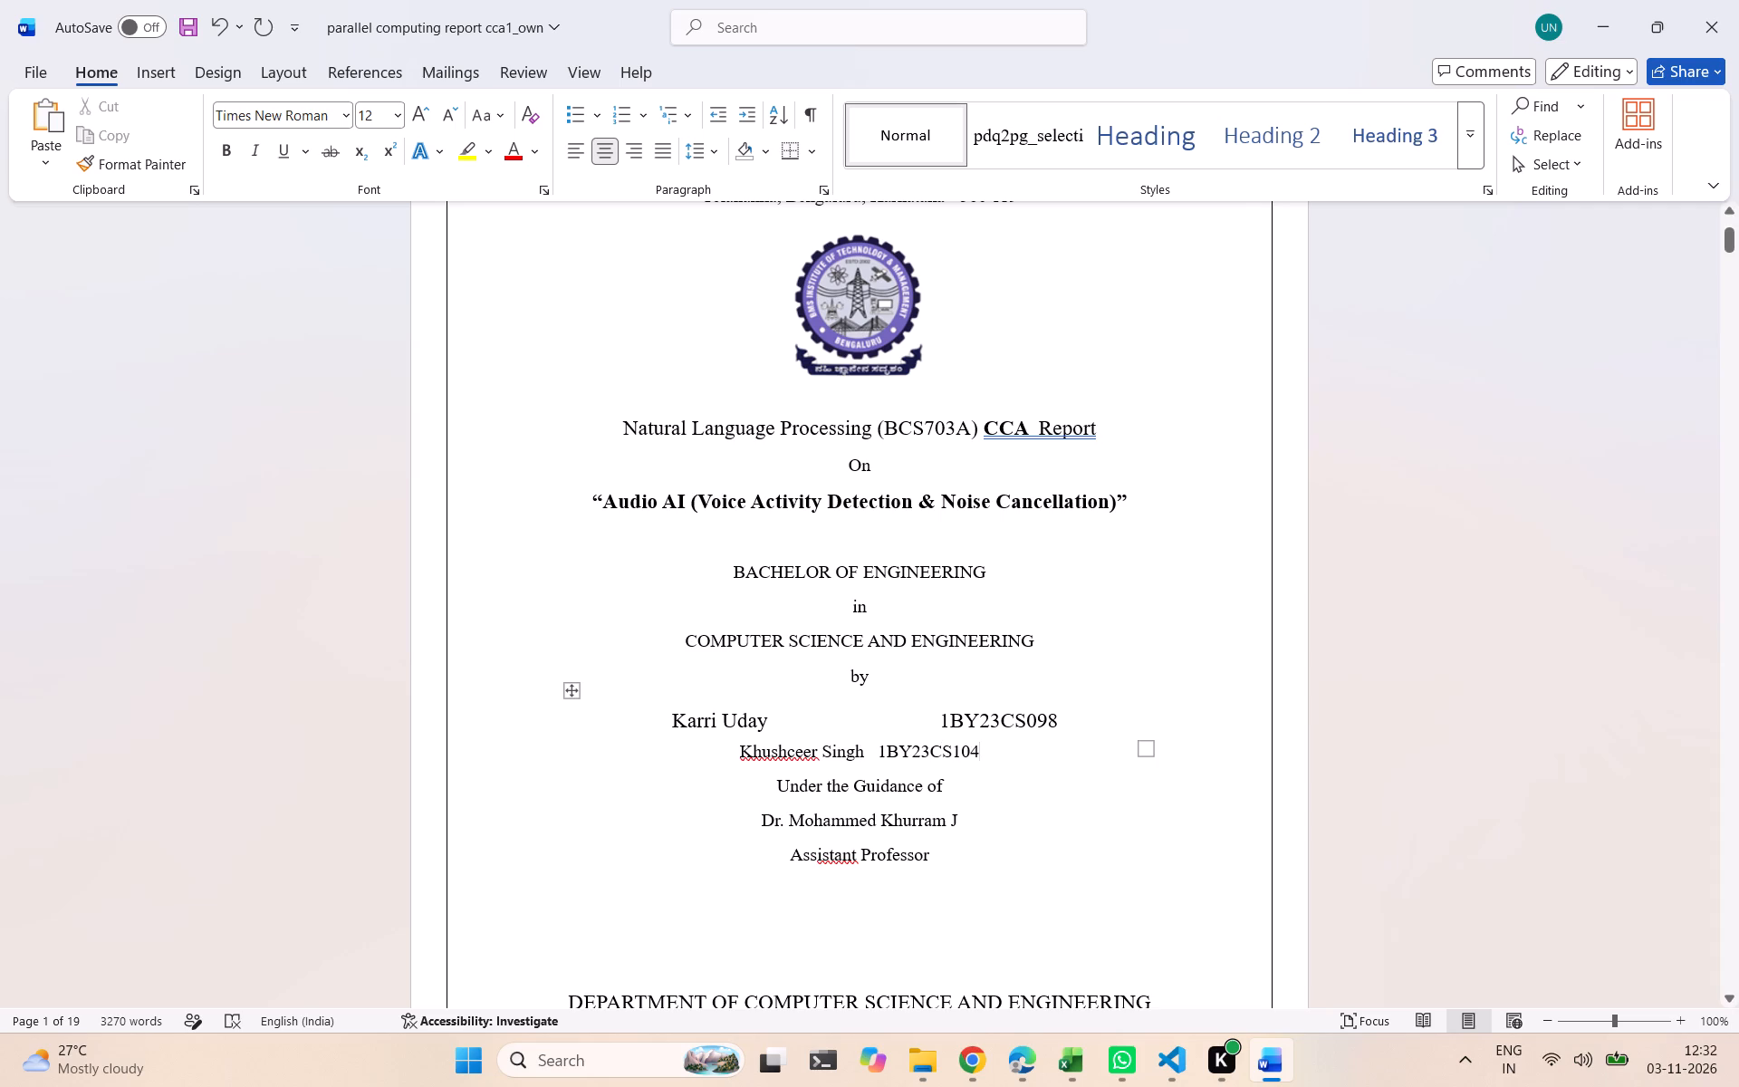
# Set the font size of the second student's name and USN line to 14.
pyautogui.click(1003, 710)
pyautogui.click(1003, 716)
pyautogui.click(999, 720)
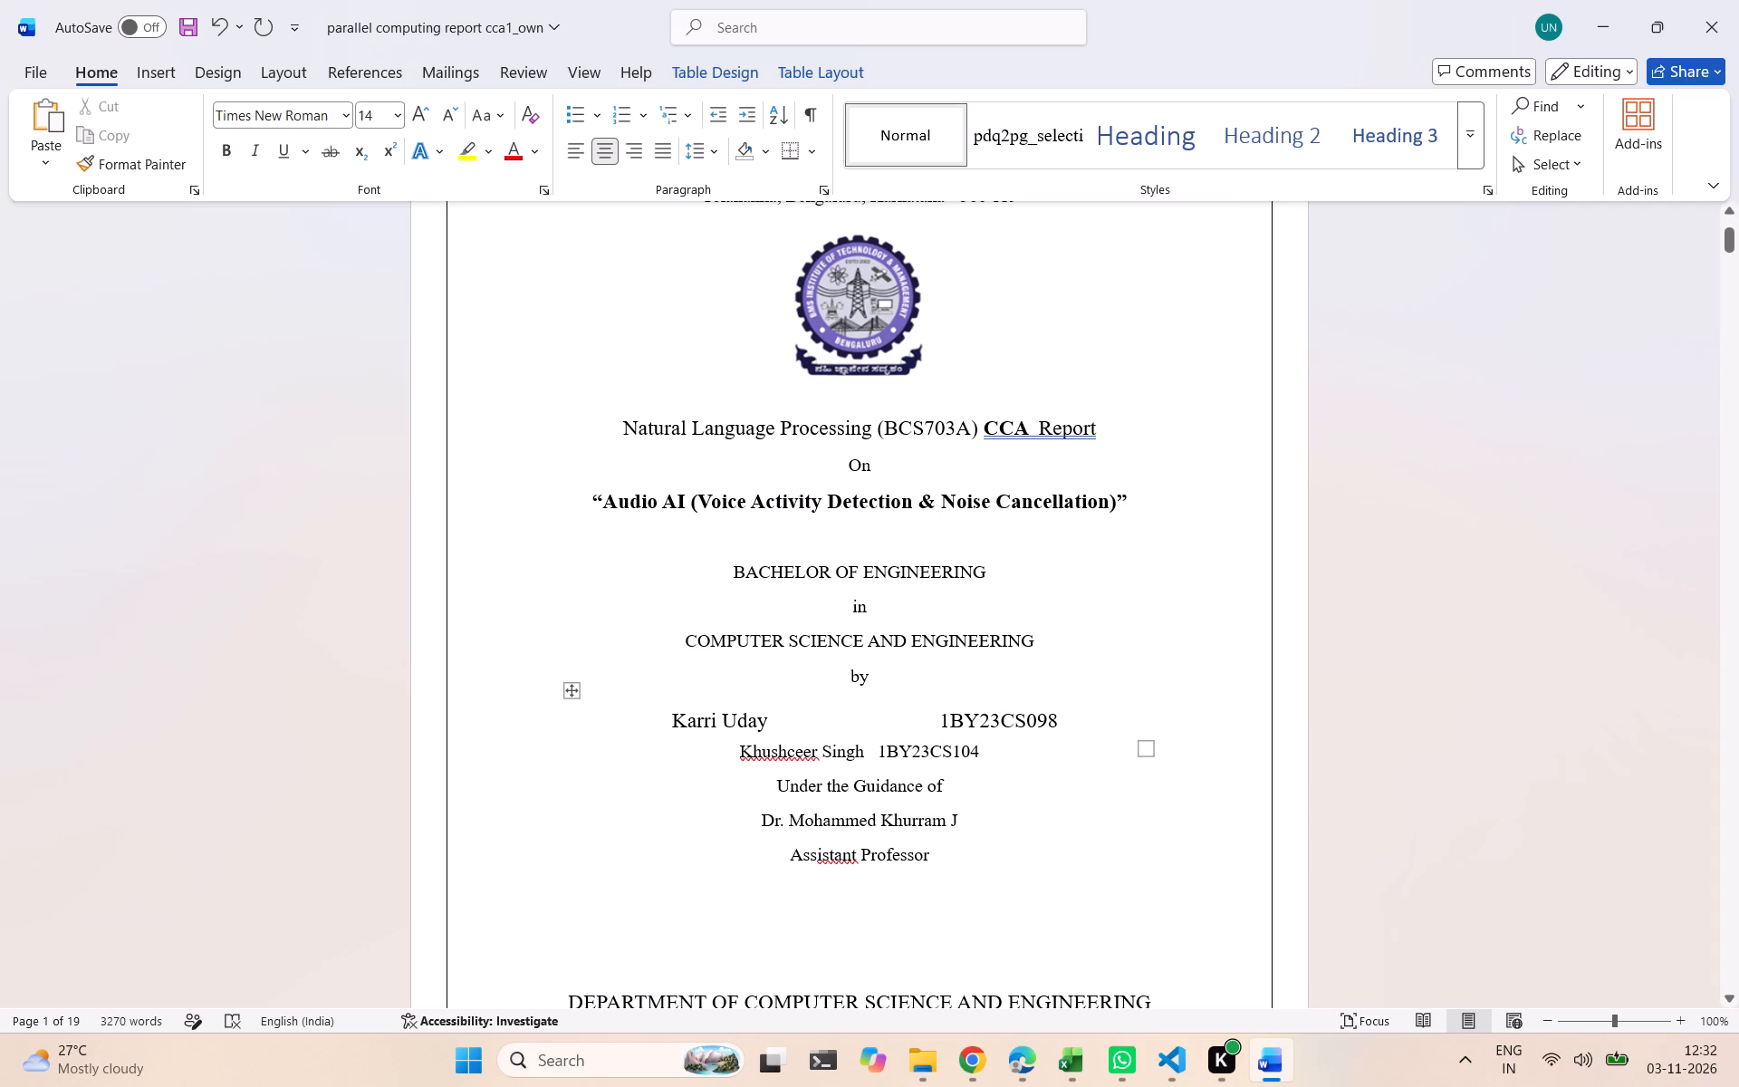
pyautogui.click(963, 750)
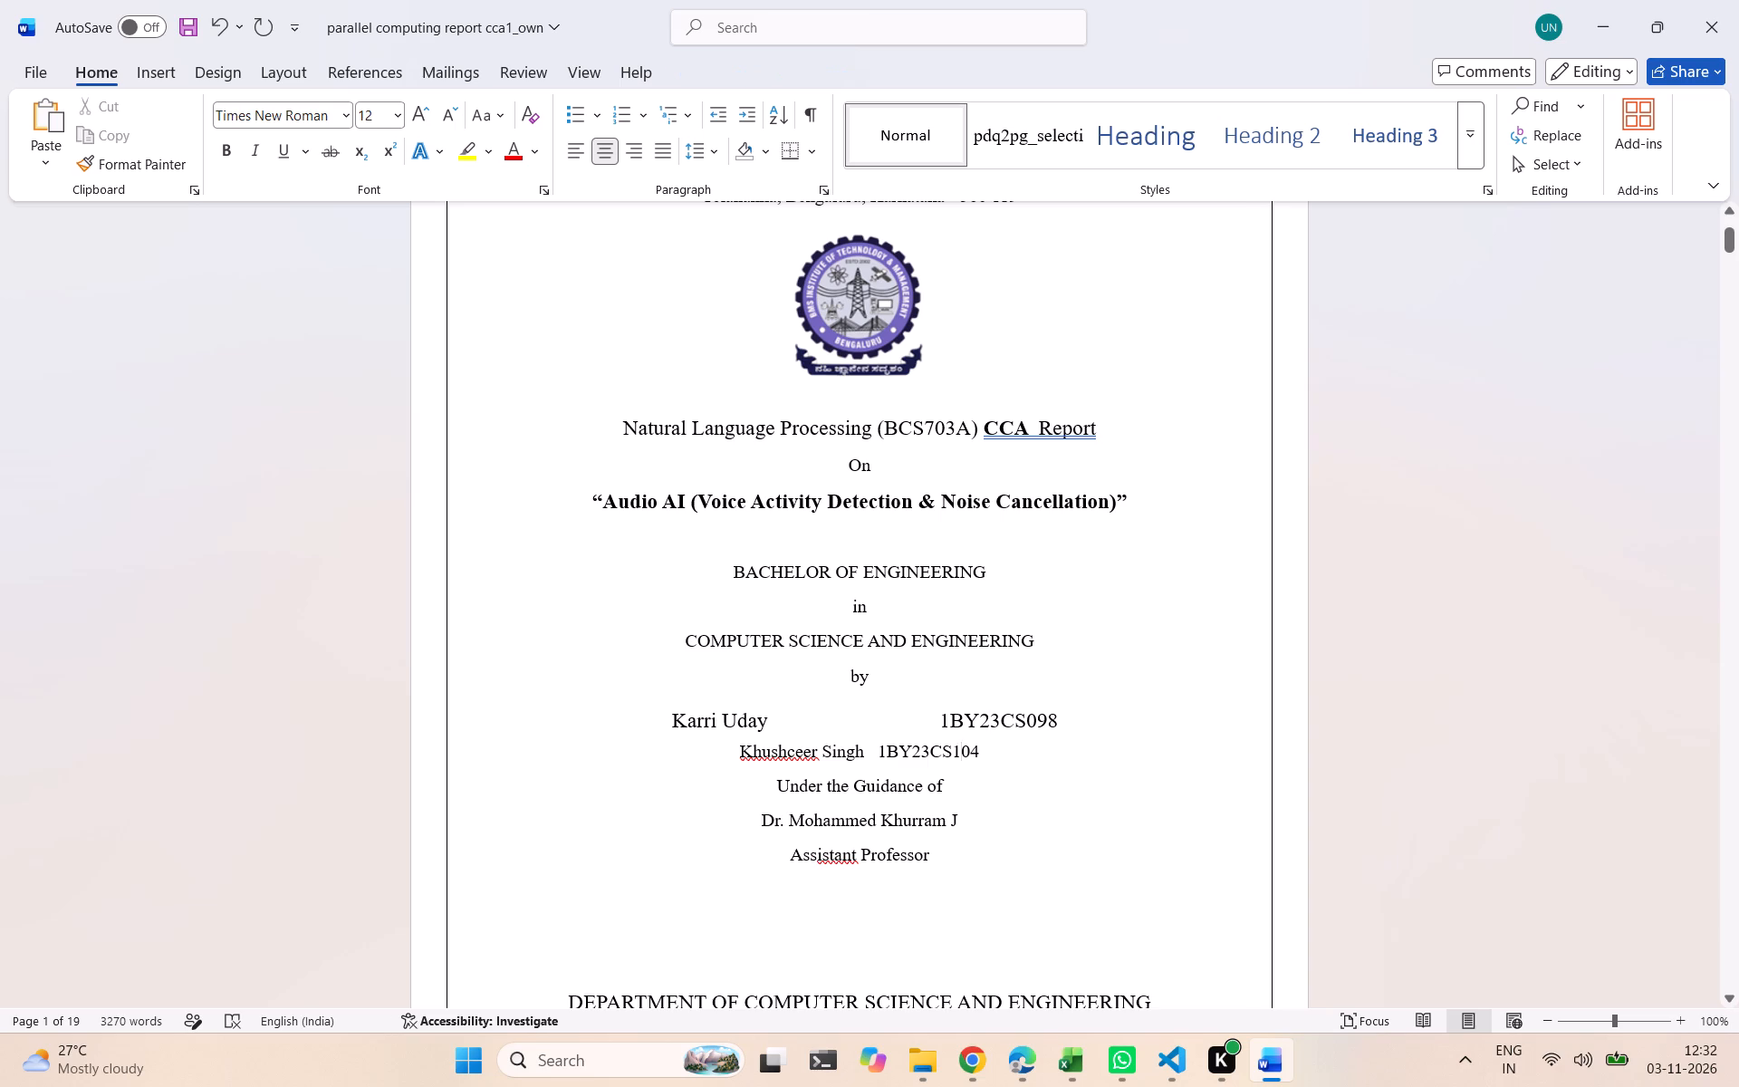
pyautogui.moveTo(983, 753); pyautogui.dragTo(771, 748)
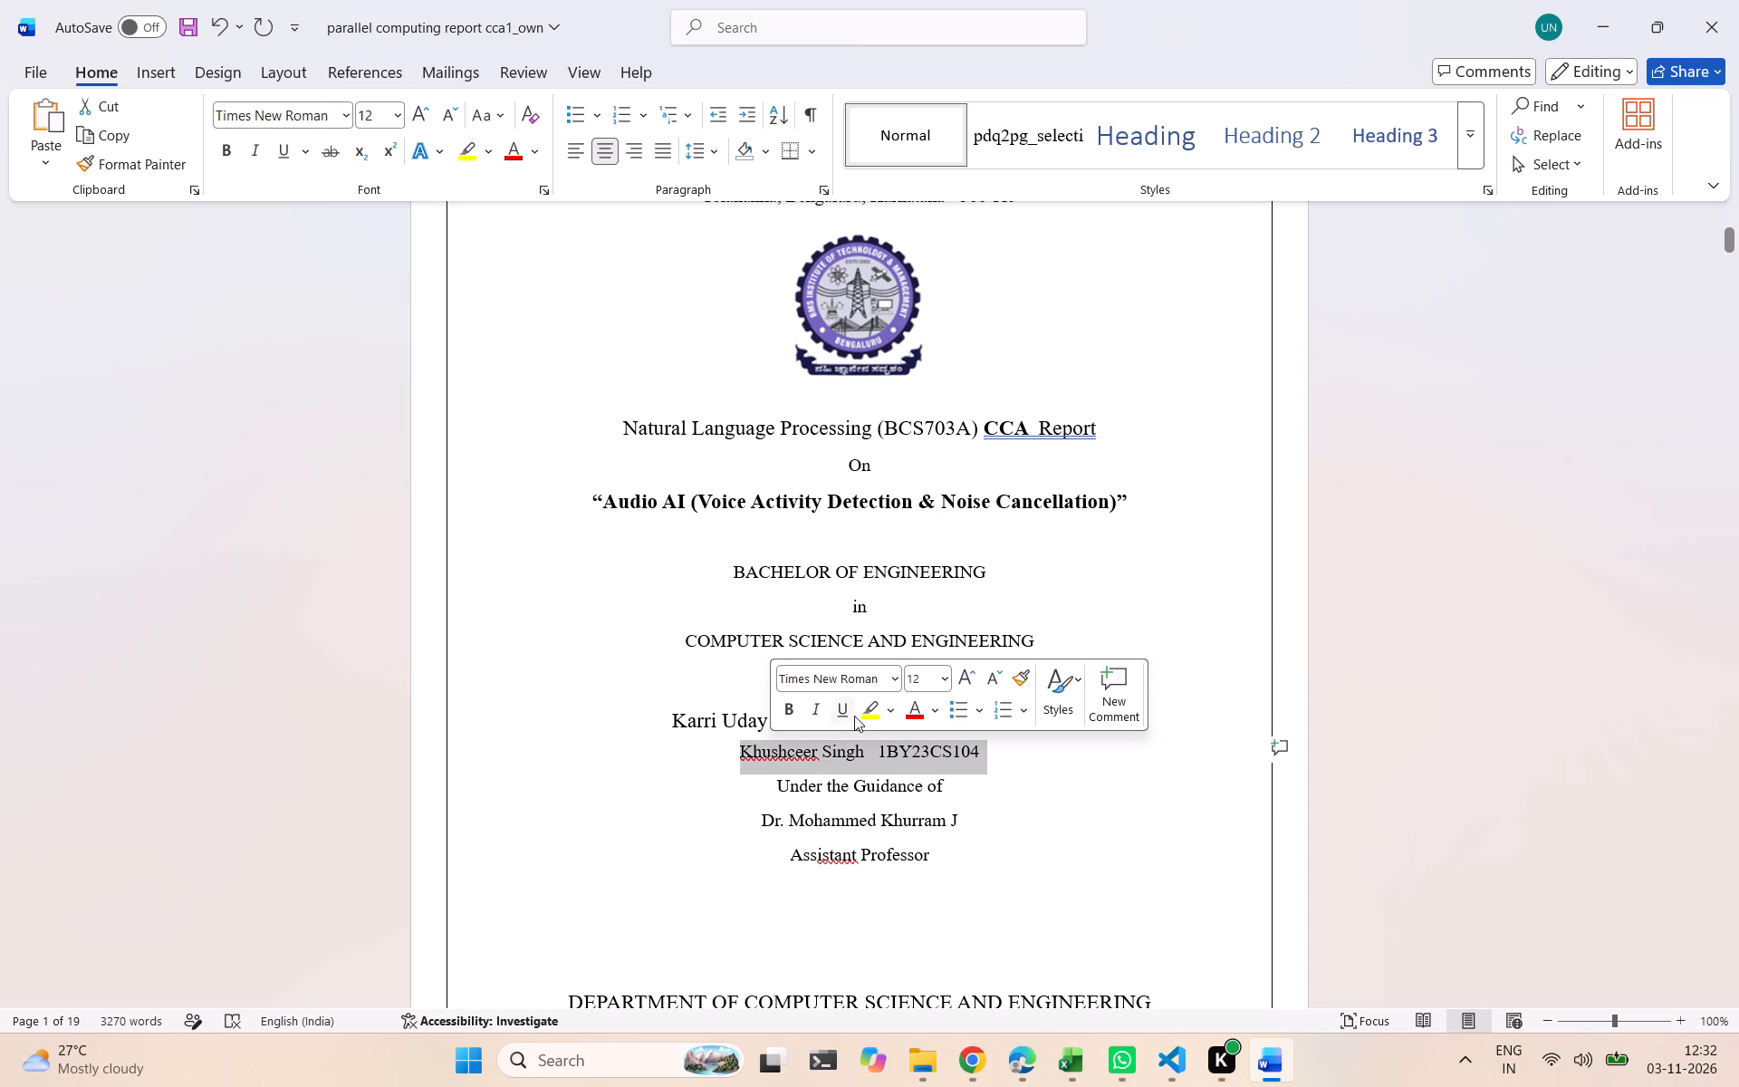
pyautogui.click(923, 679)
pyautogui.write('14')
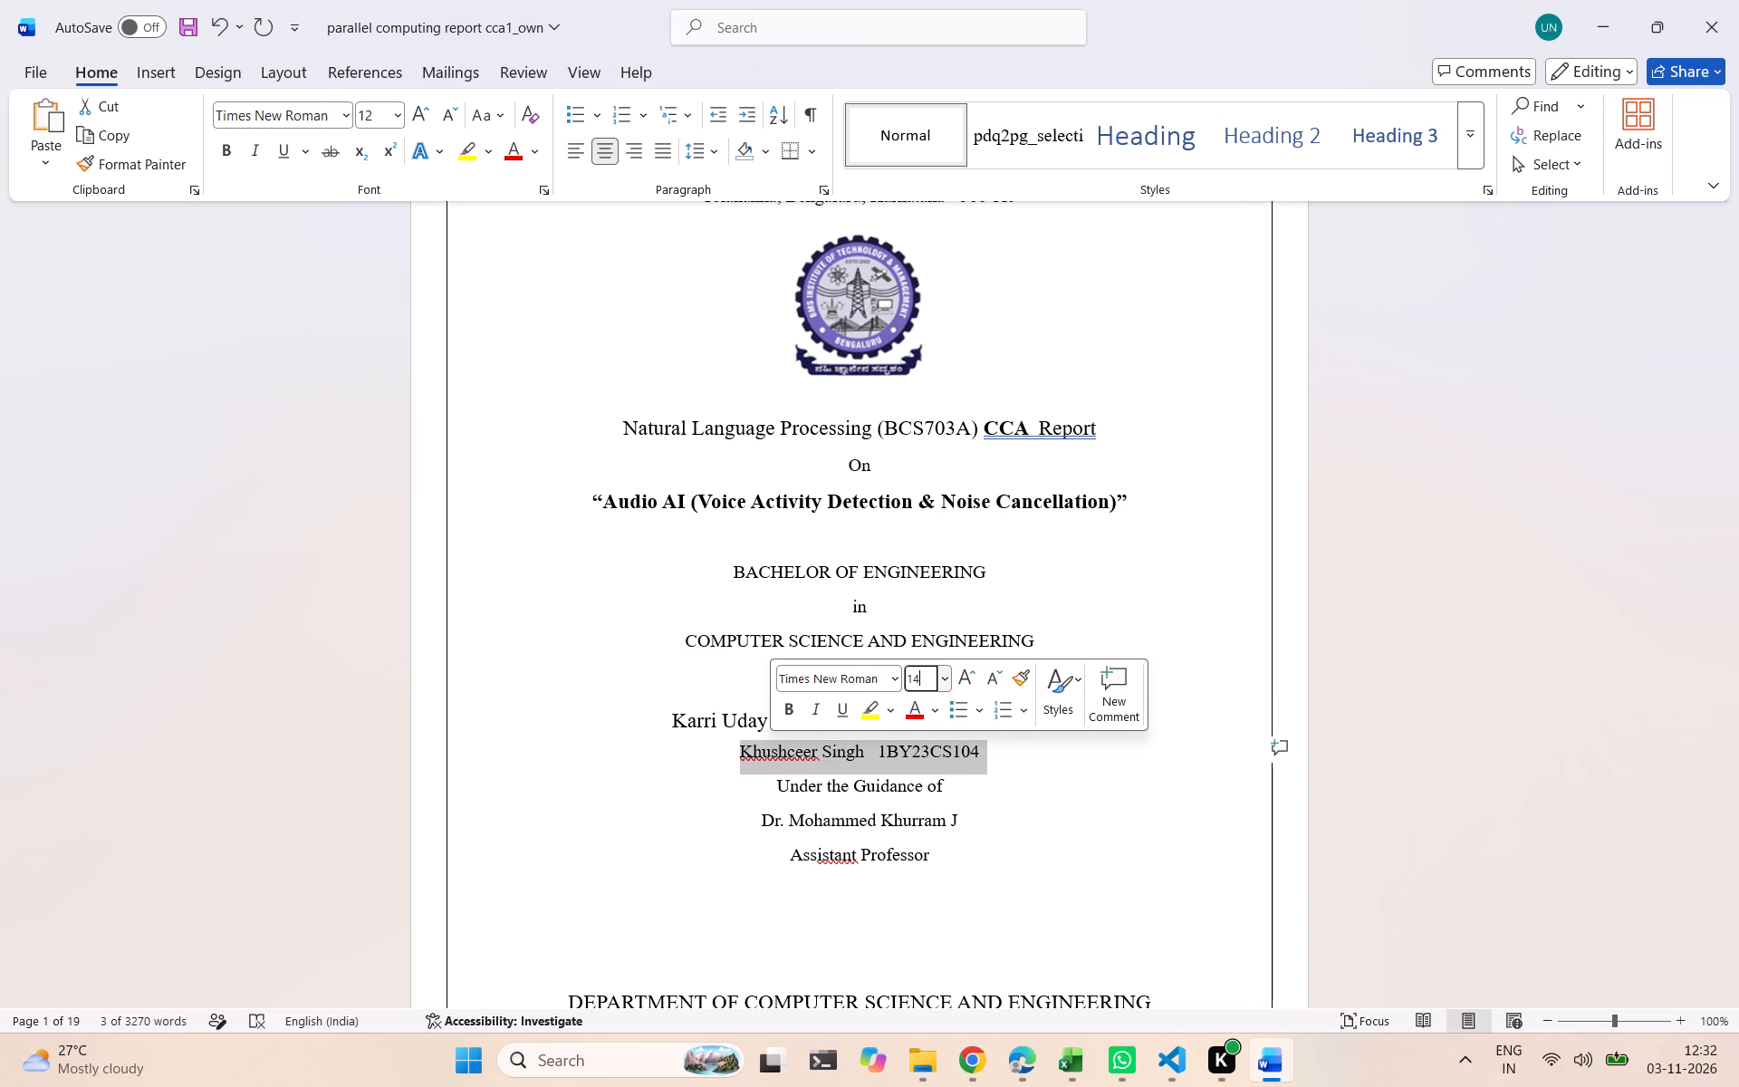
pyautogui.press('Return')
pyautogui.click(1009, 747)
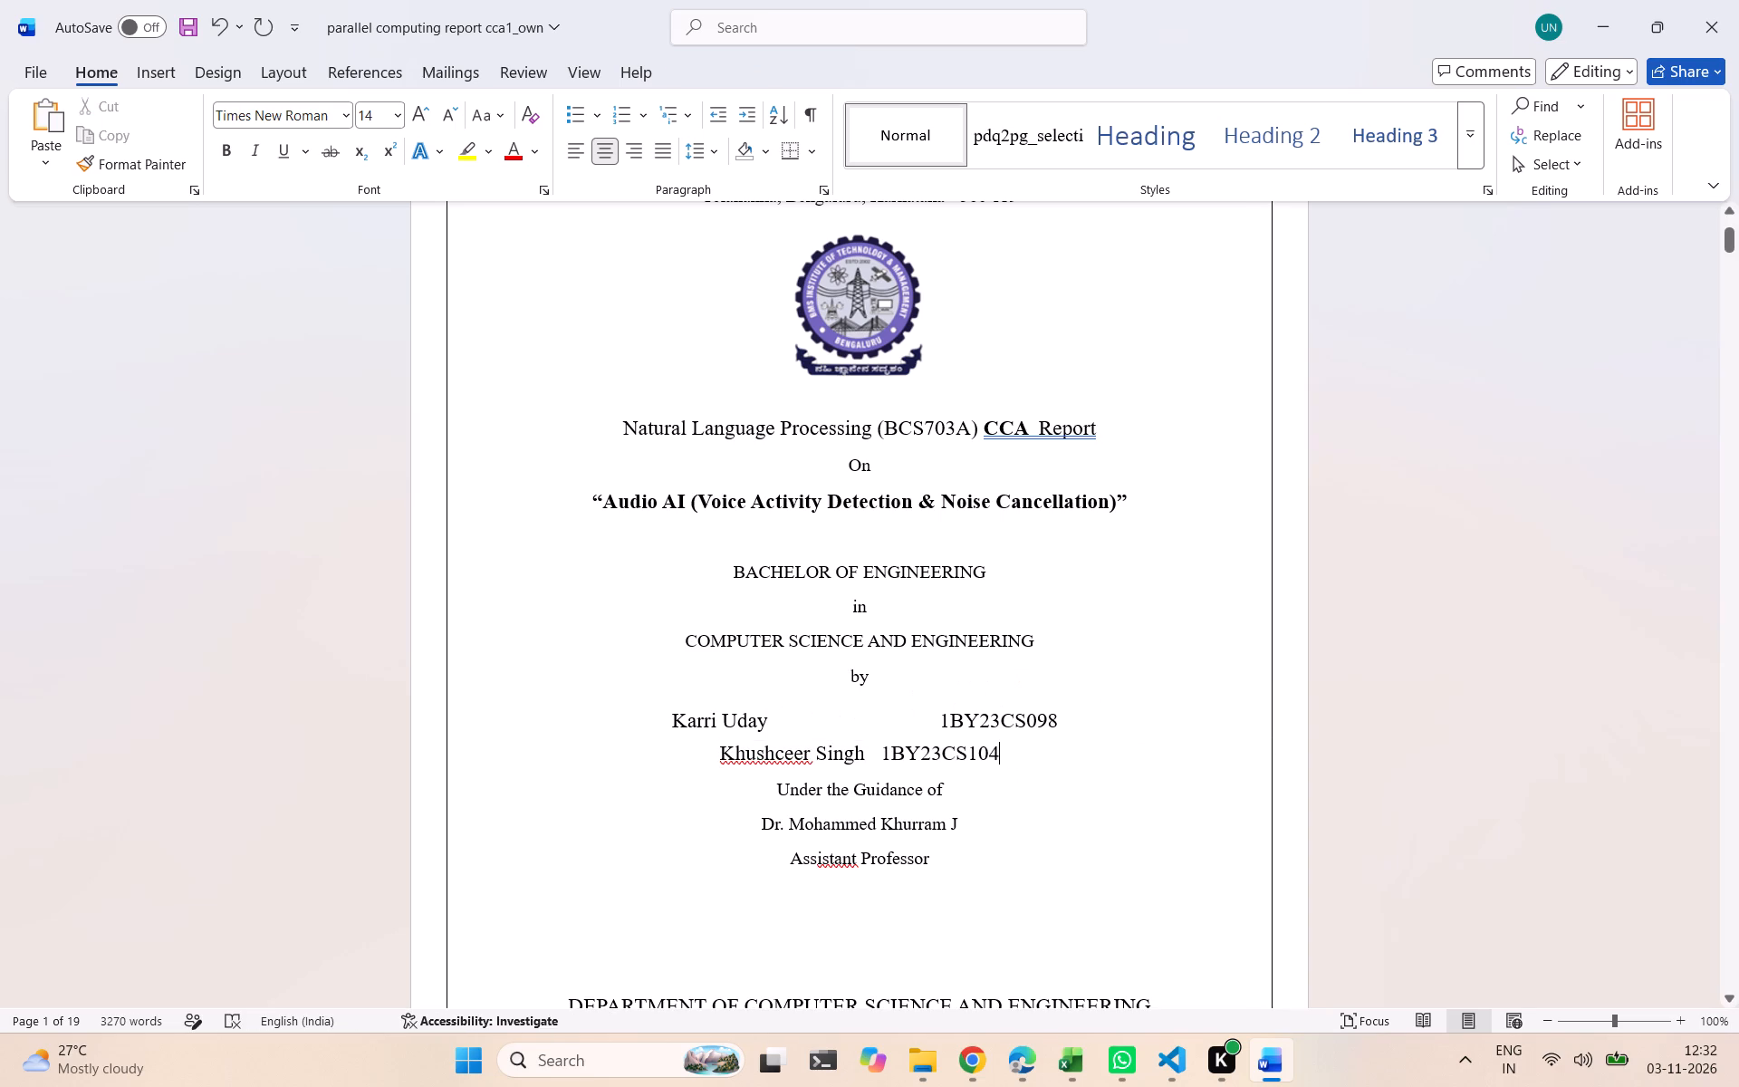
# Widen the gap between the second student's name and USN with spaces so the USN aligns beneath the first student's USN.
pyautogui.click(882, 746)
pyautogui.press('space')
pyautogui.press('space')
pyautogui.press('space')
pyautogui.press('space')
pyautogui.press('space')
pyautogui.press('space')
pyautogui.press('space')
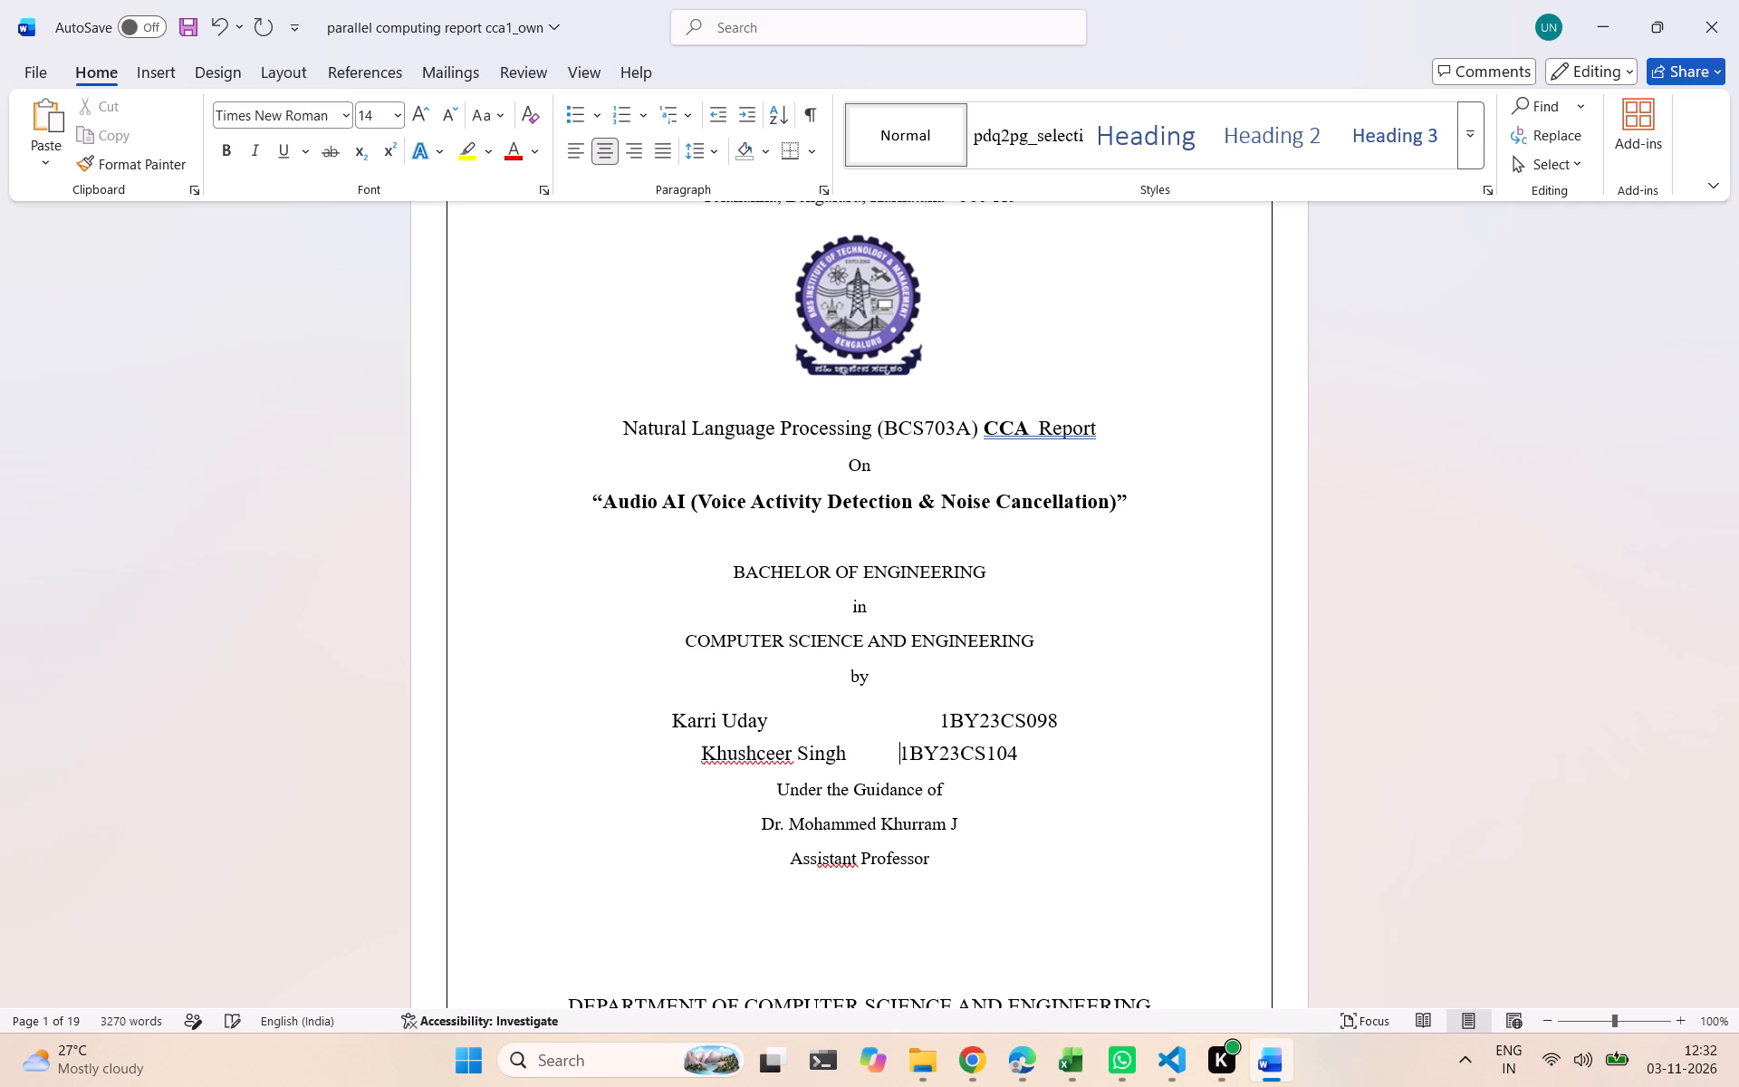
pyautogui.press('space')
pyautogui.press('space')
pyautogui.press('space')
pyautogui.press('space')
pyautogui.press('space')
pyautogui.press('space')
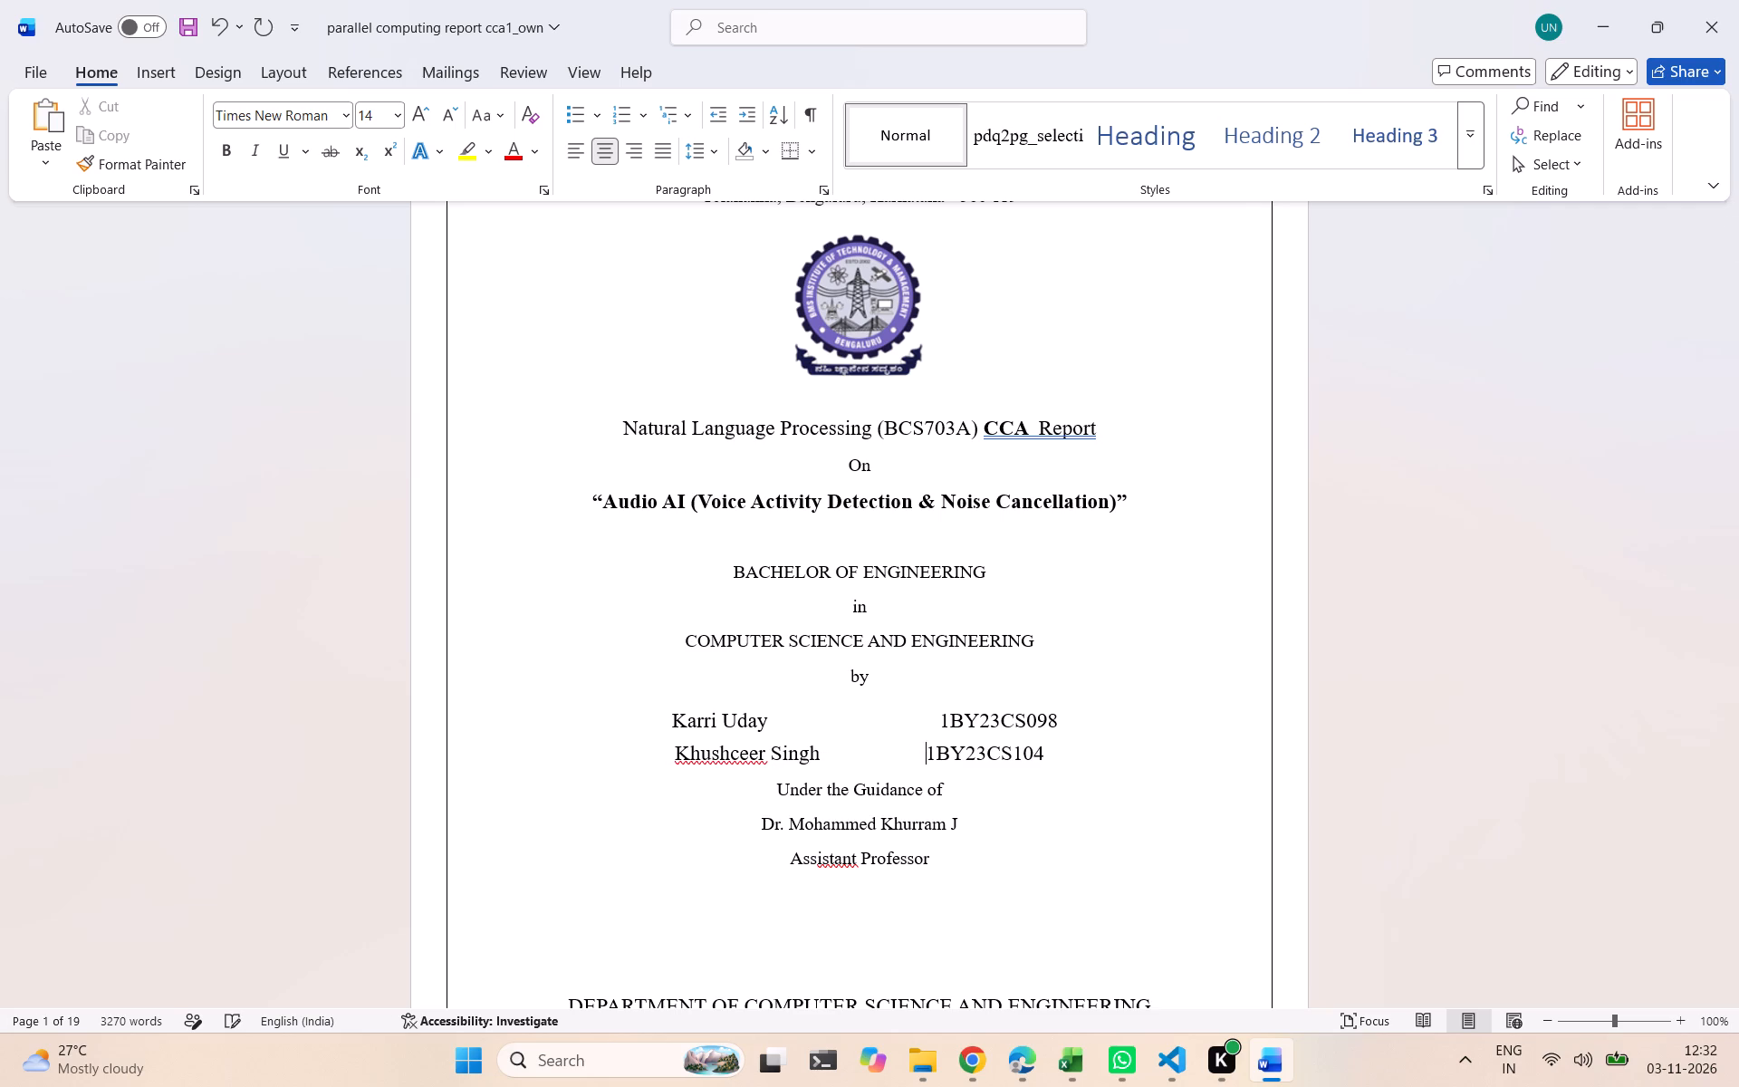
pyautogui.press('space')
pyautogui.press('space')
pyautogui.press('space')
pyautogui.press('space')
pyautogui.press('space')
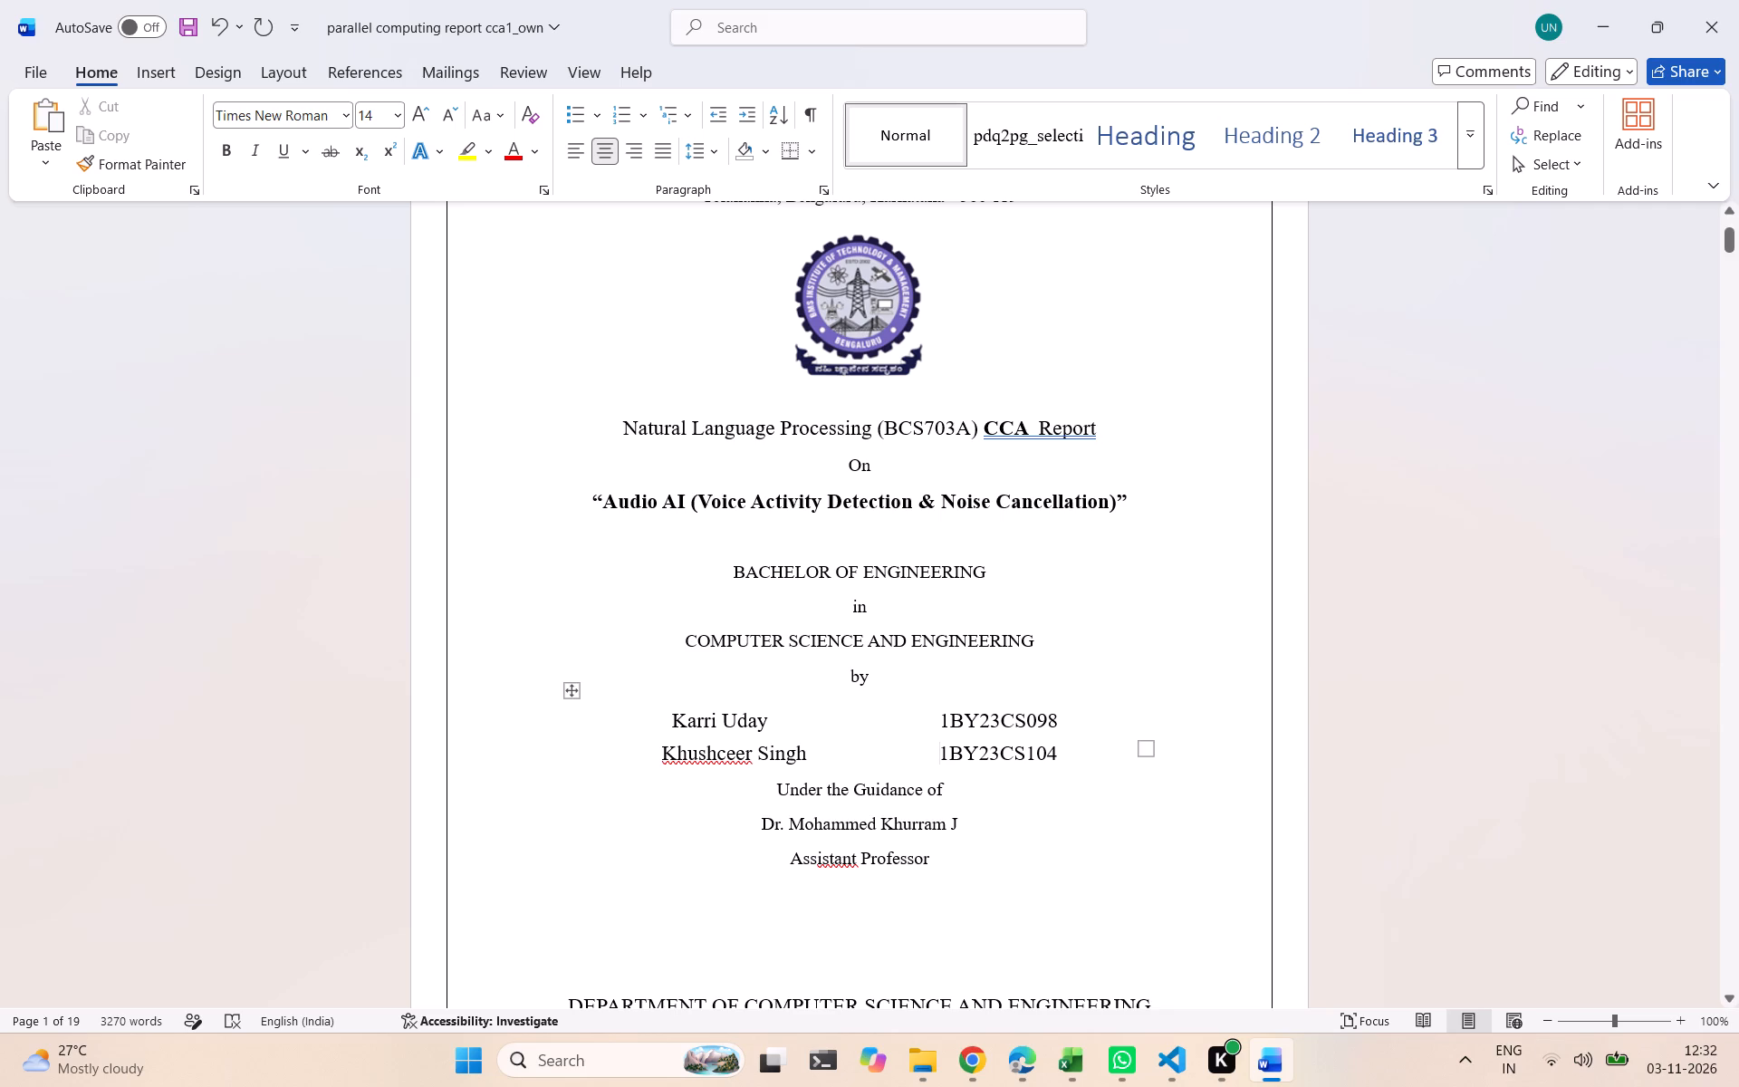
# Insert a blank line between the second student's line and "Under the Guidance of" on the cover page.
pyautogui.scroll(-15, 1085, 755)
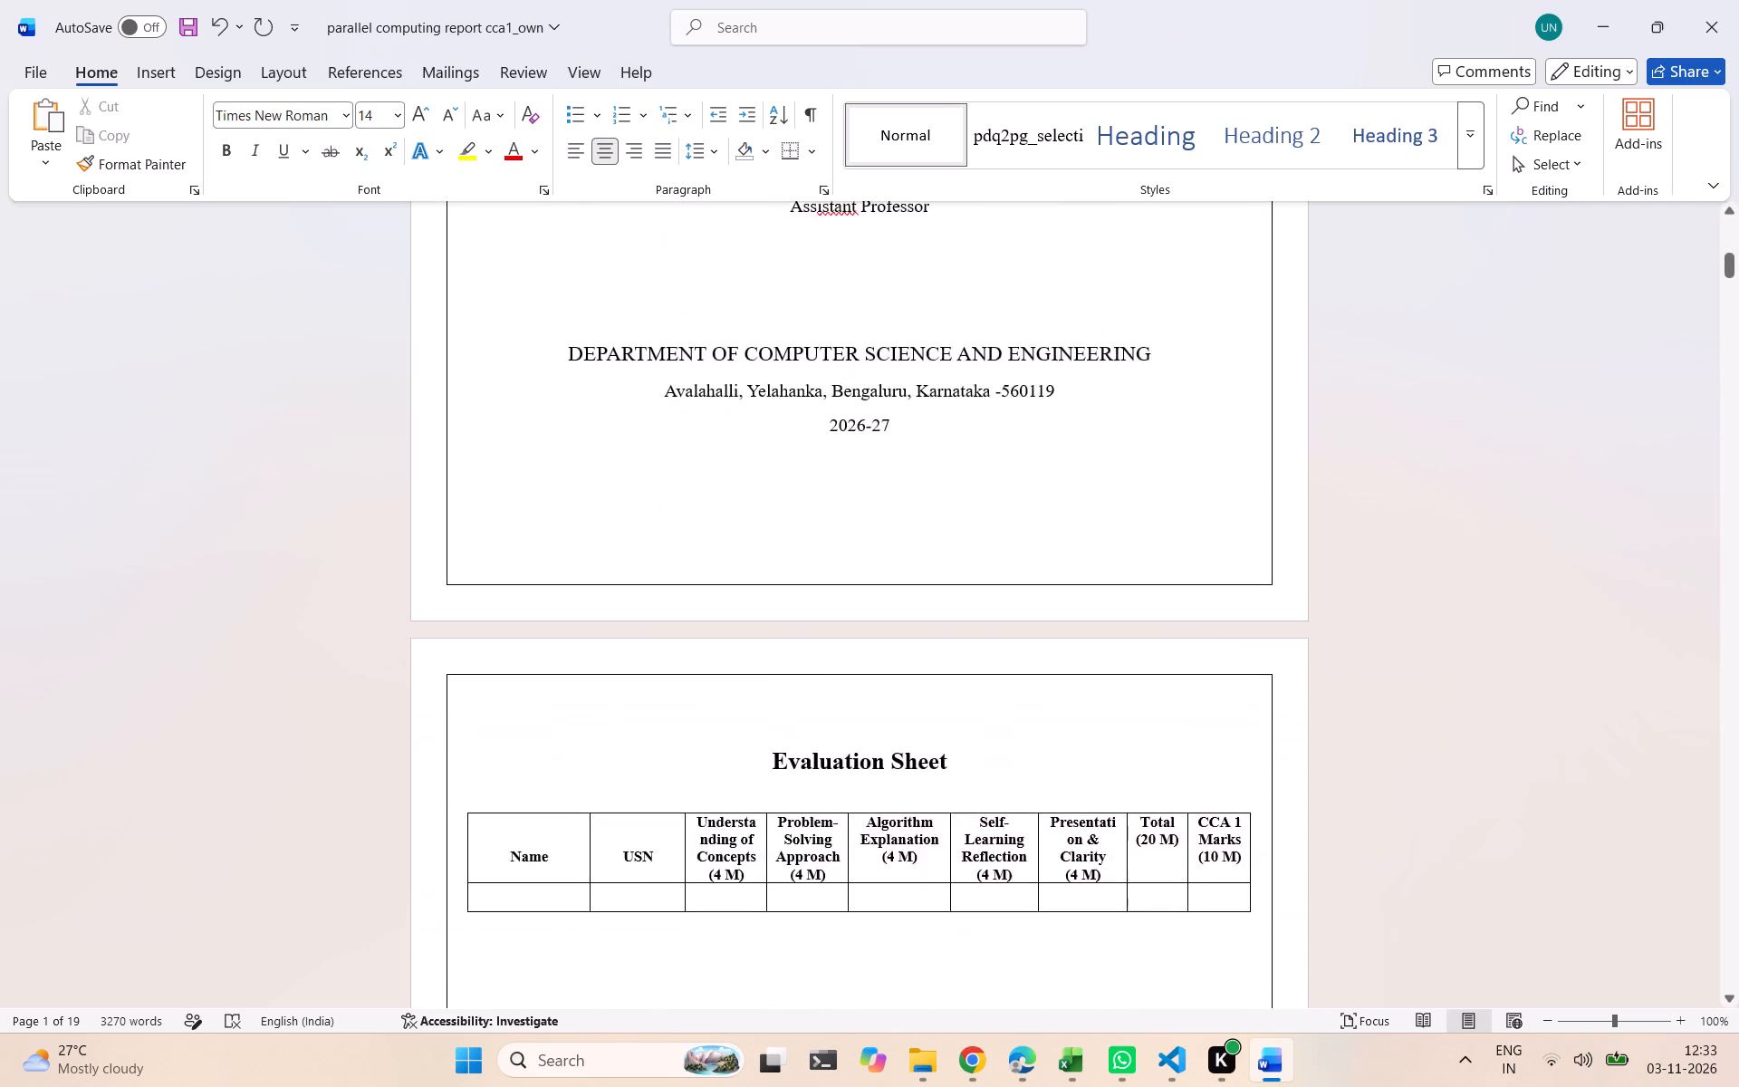
pyautogui.scroll(13, 1083, 756)
pyautogui.click(1075, 649)
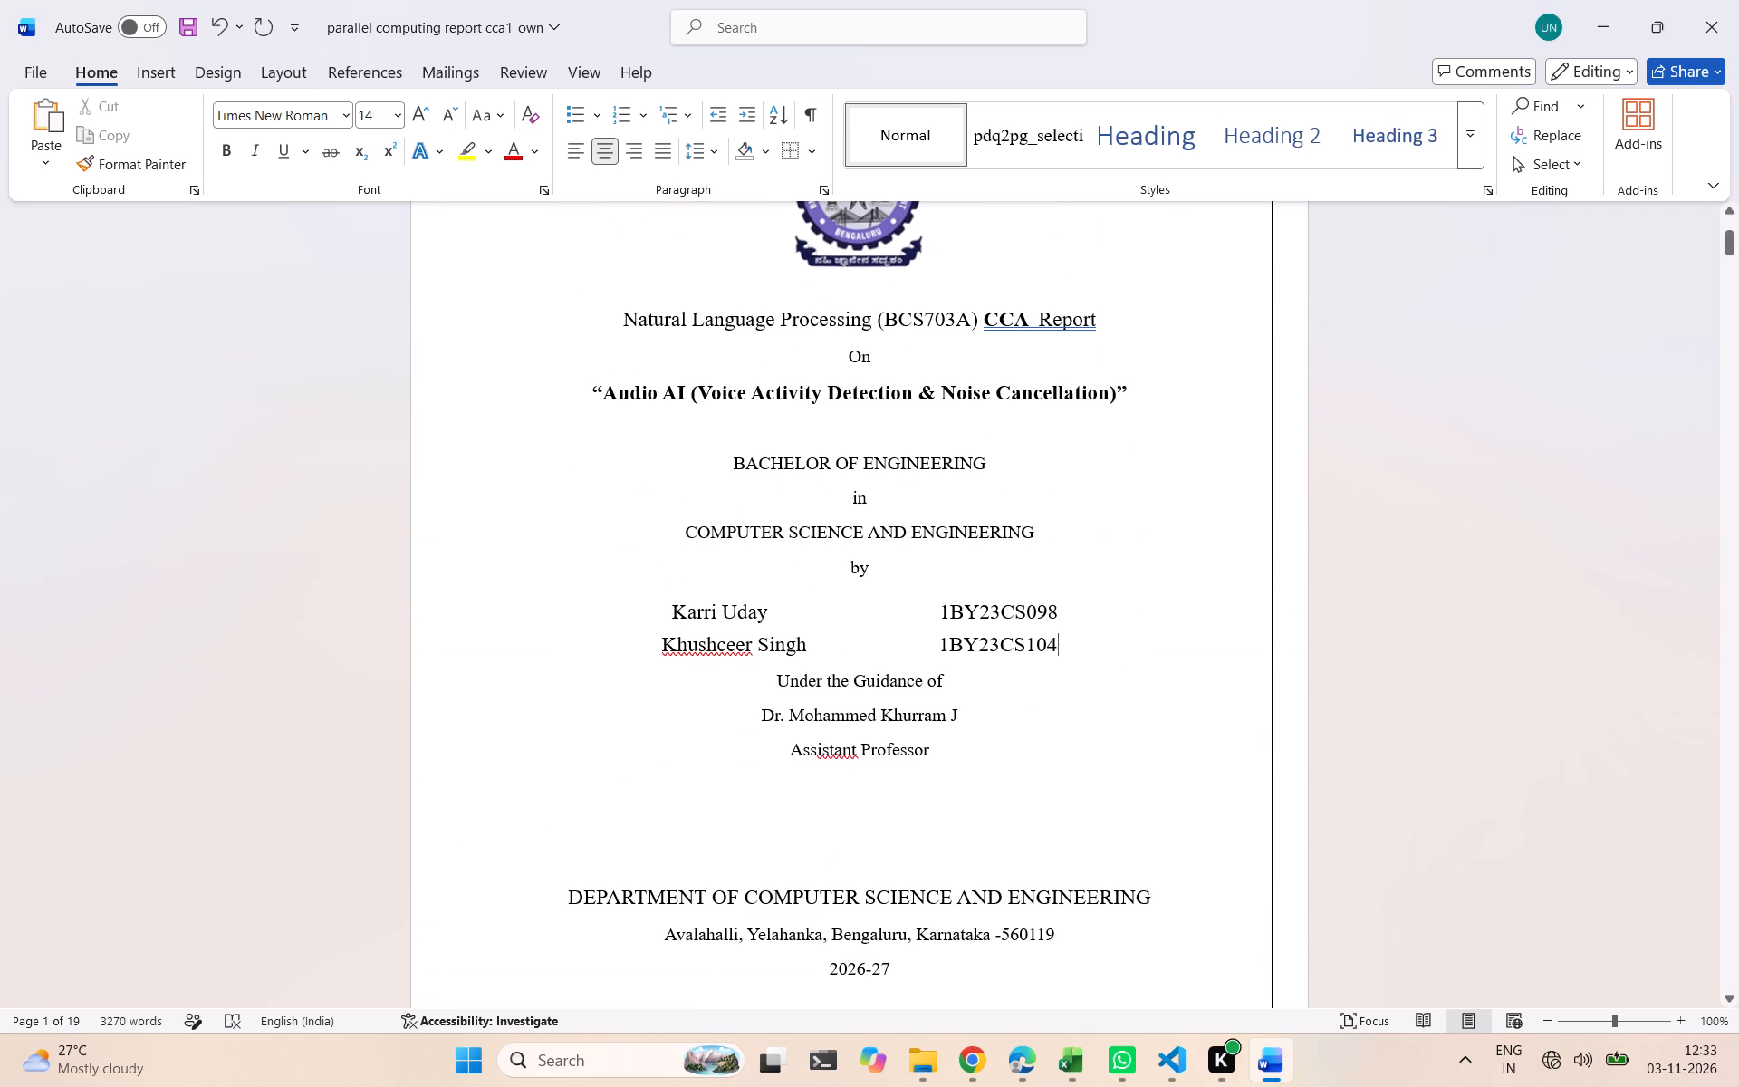
pyautogui.press('Return')
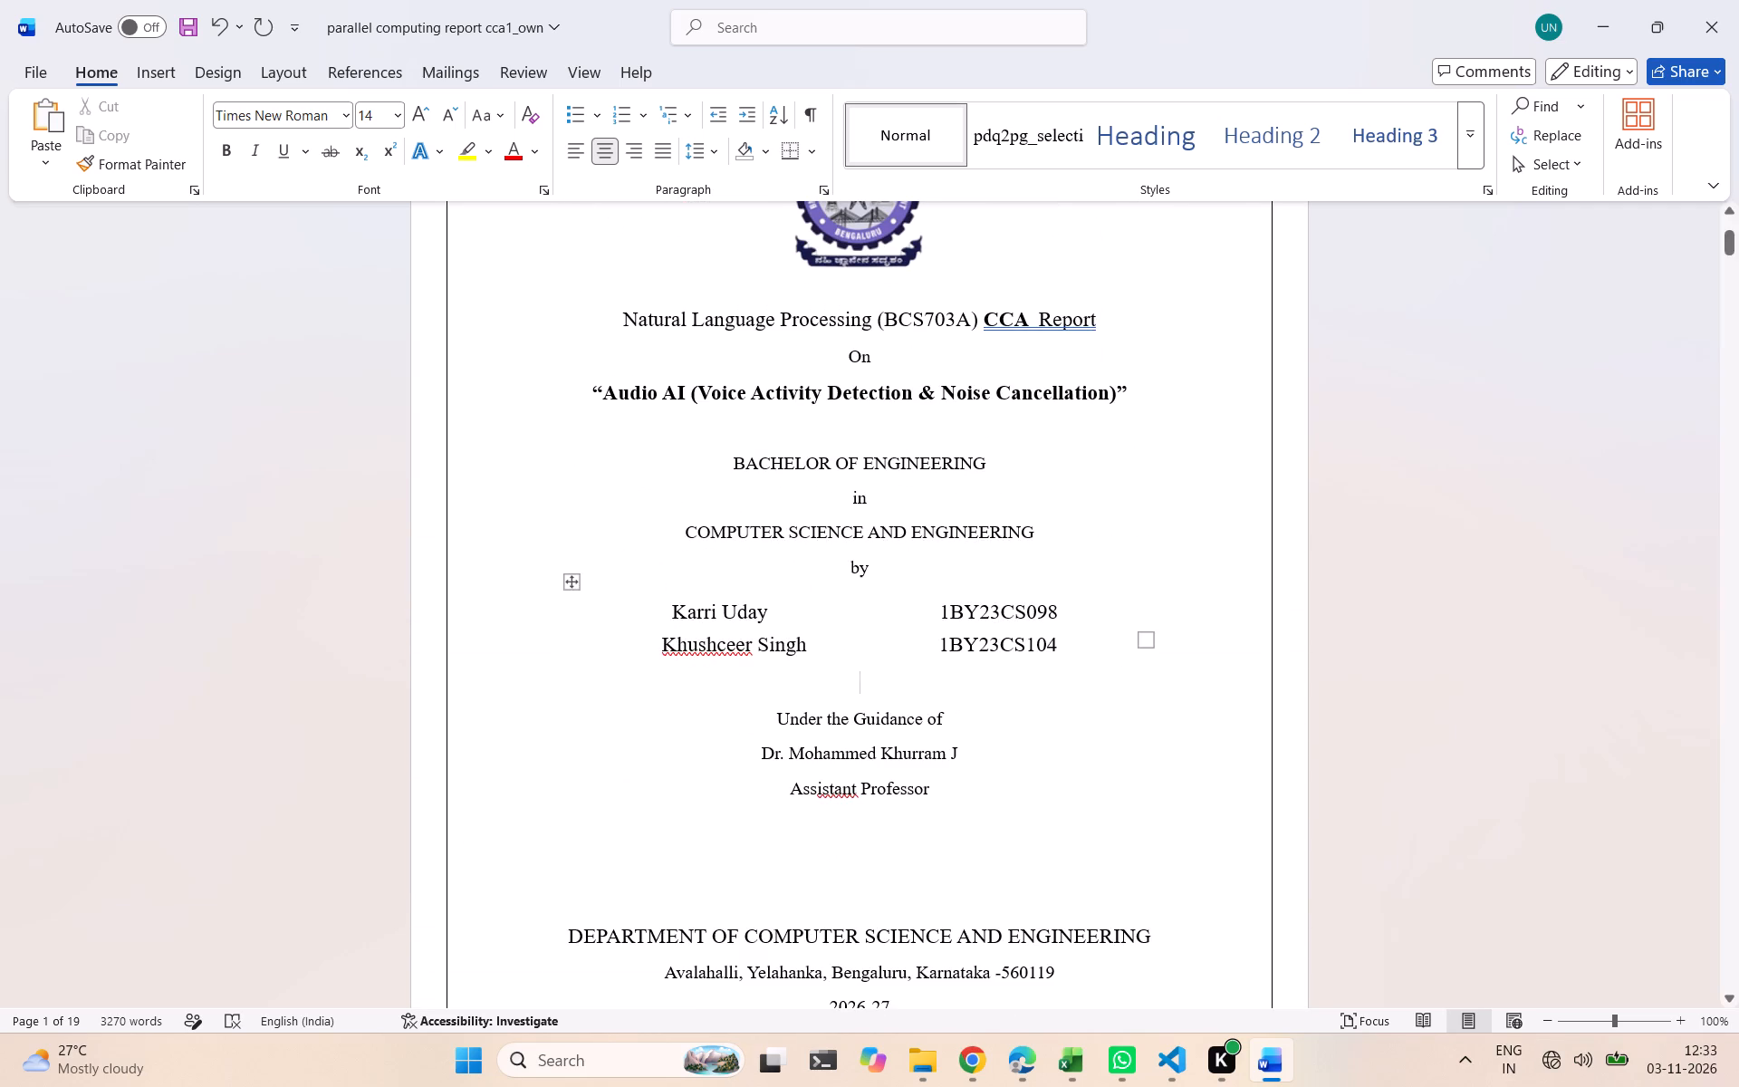
# Place the cursor after the guide's name on the cover page, and switch to File Explorer to open the 7th sem folder.
pyautogui.scroll(-5, 835, 625)
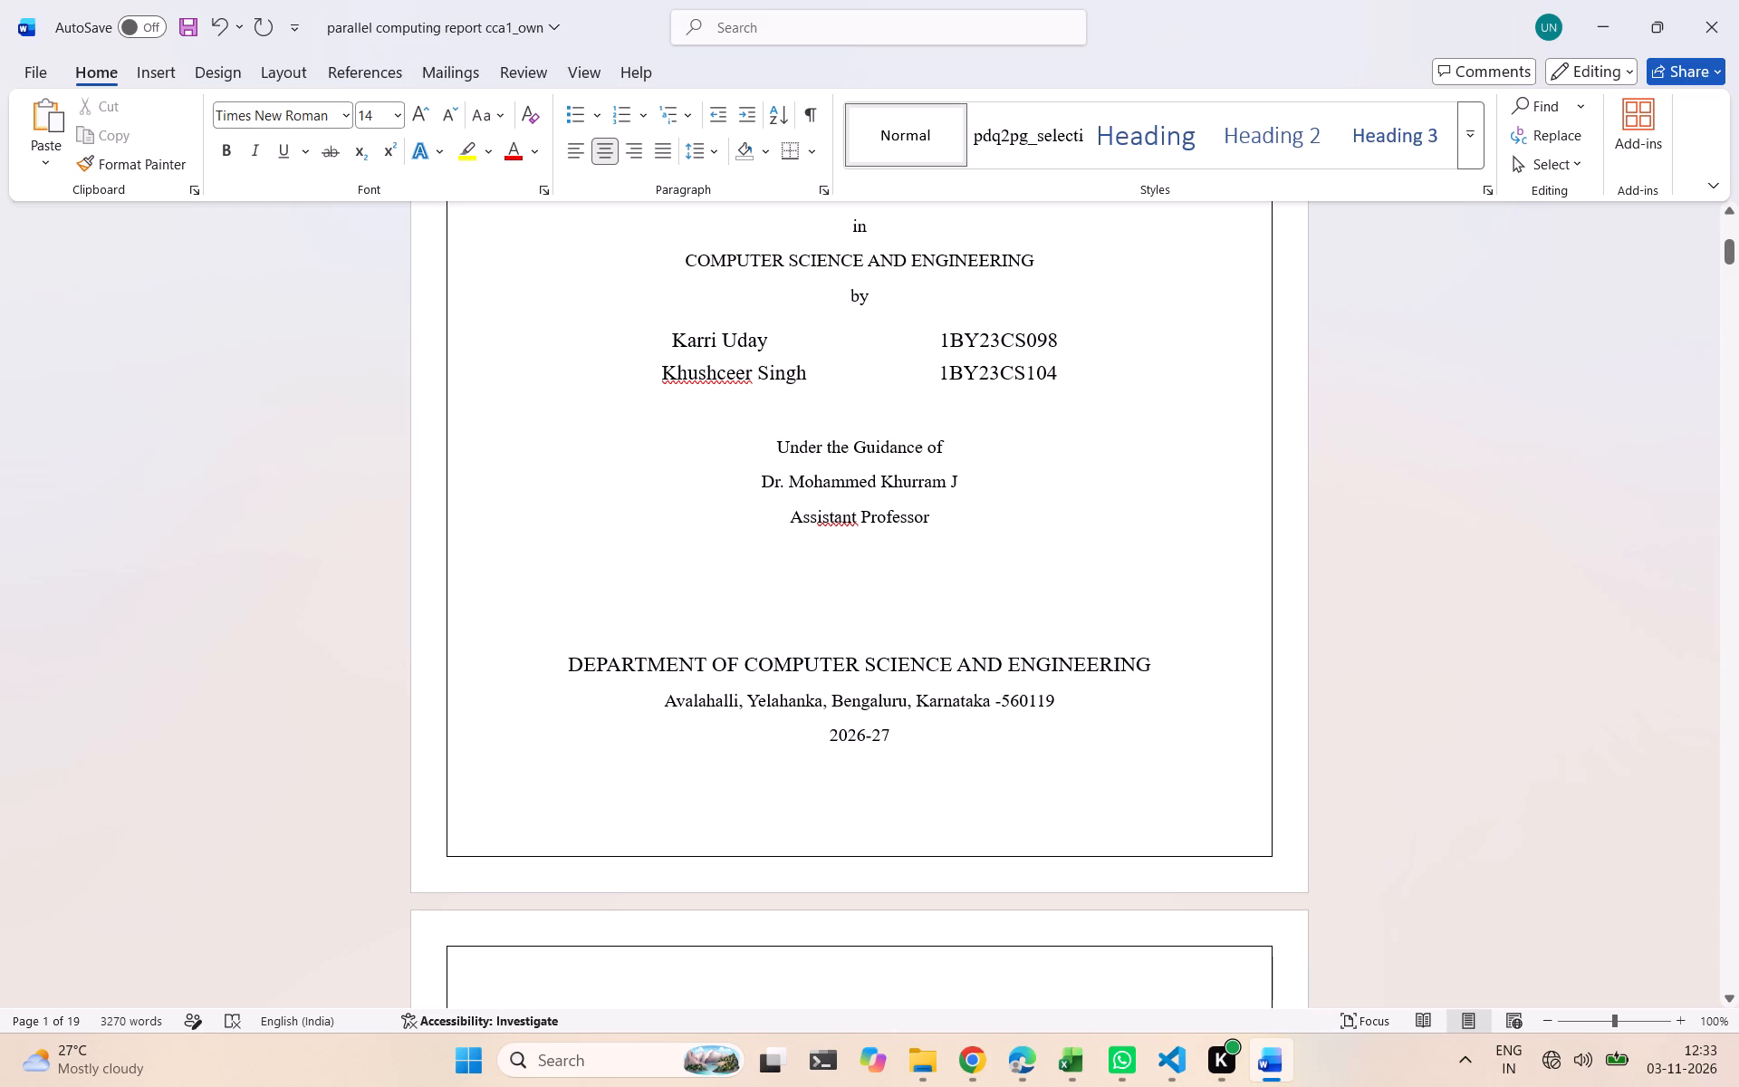
pyautogui.click(966, 483)
pyautogui.hotkey('alt', 'Tab')
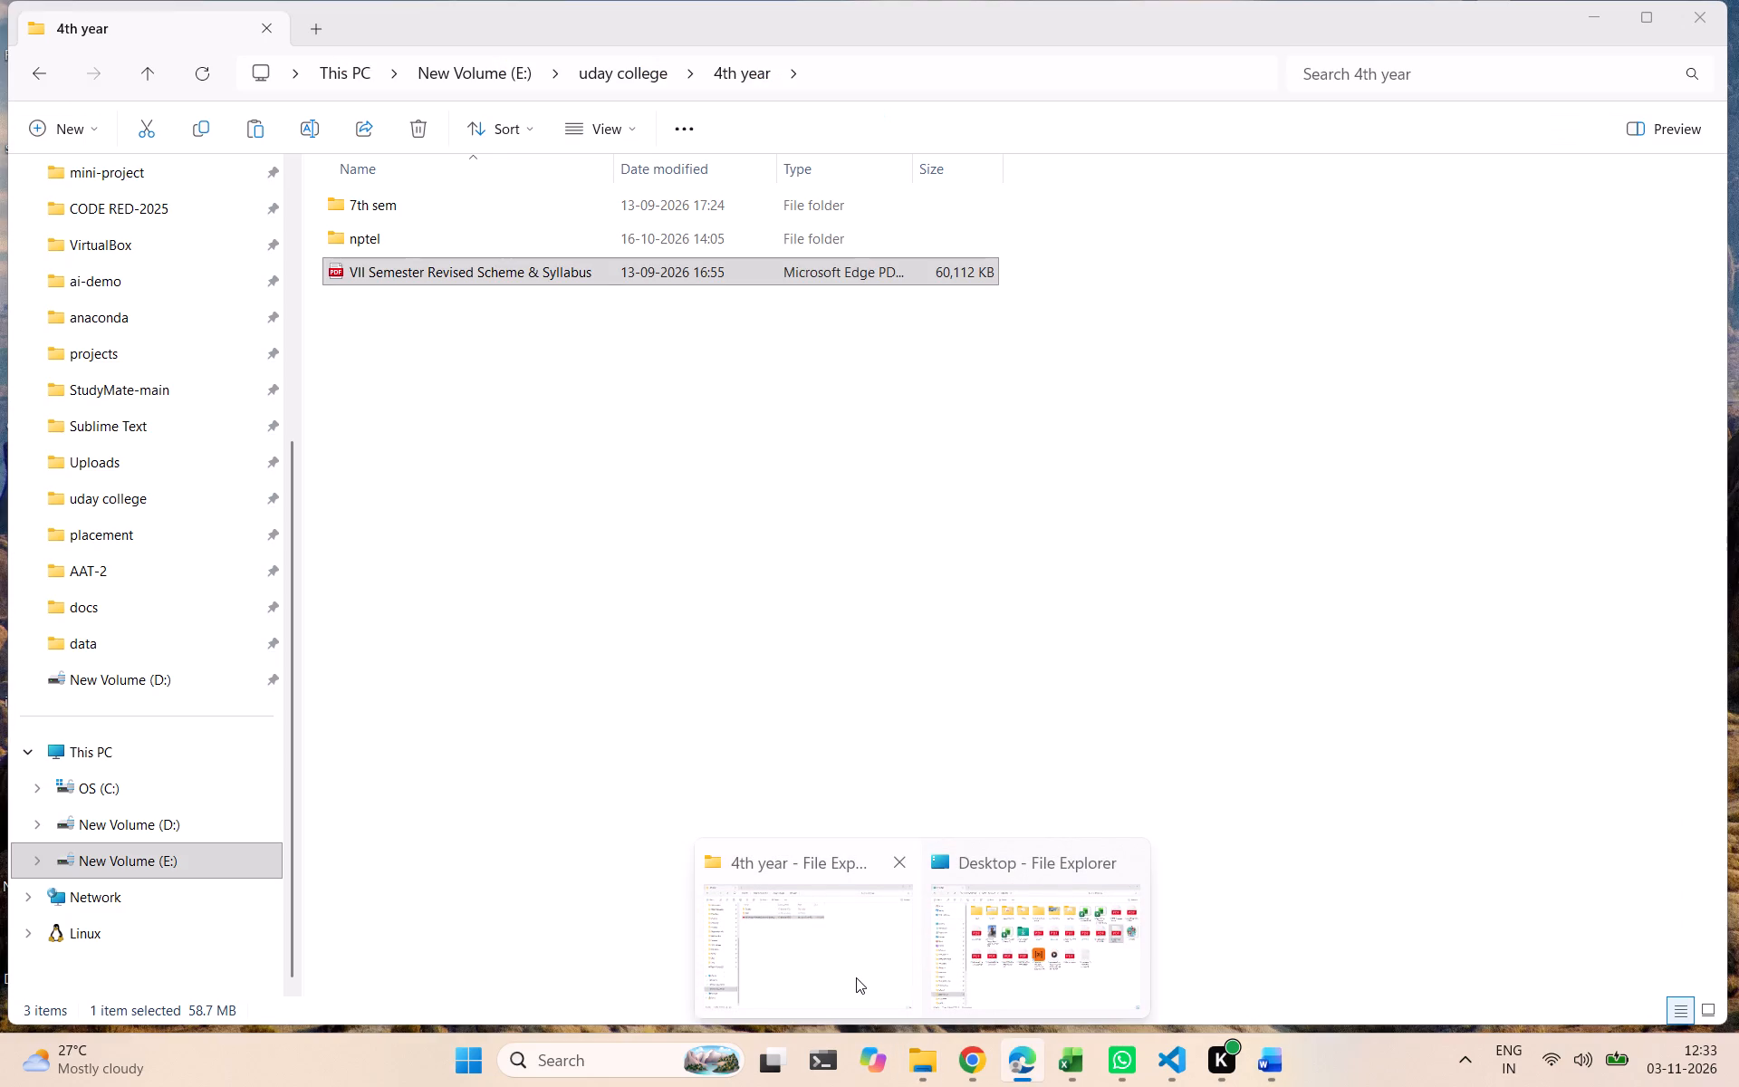
pyautogui.click(856, 977)
pyautogui.doubleClick(574, 204)
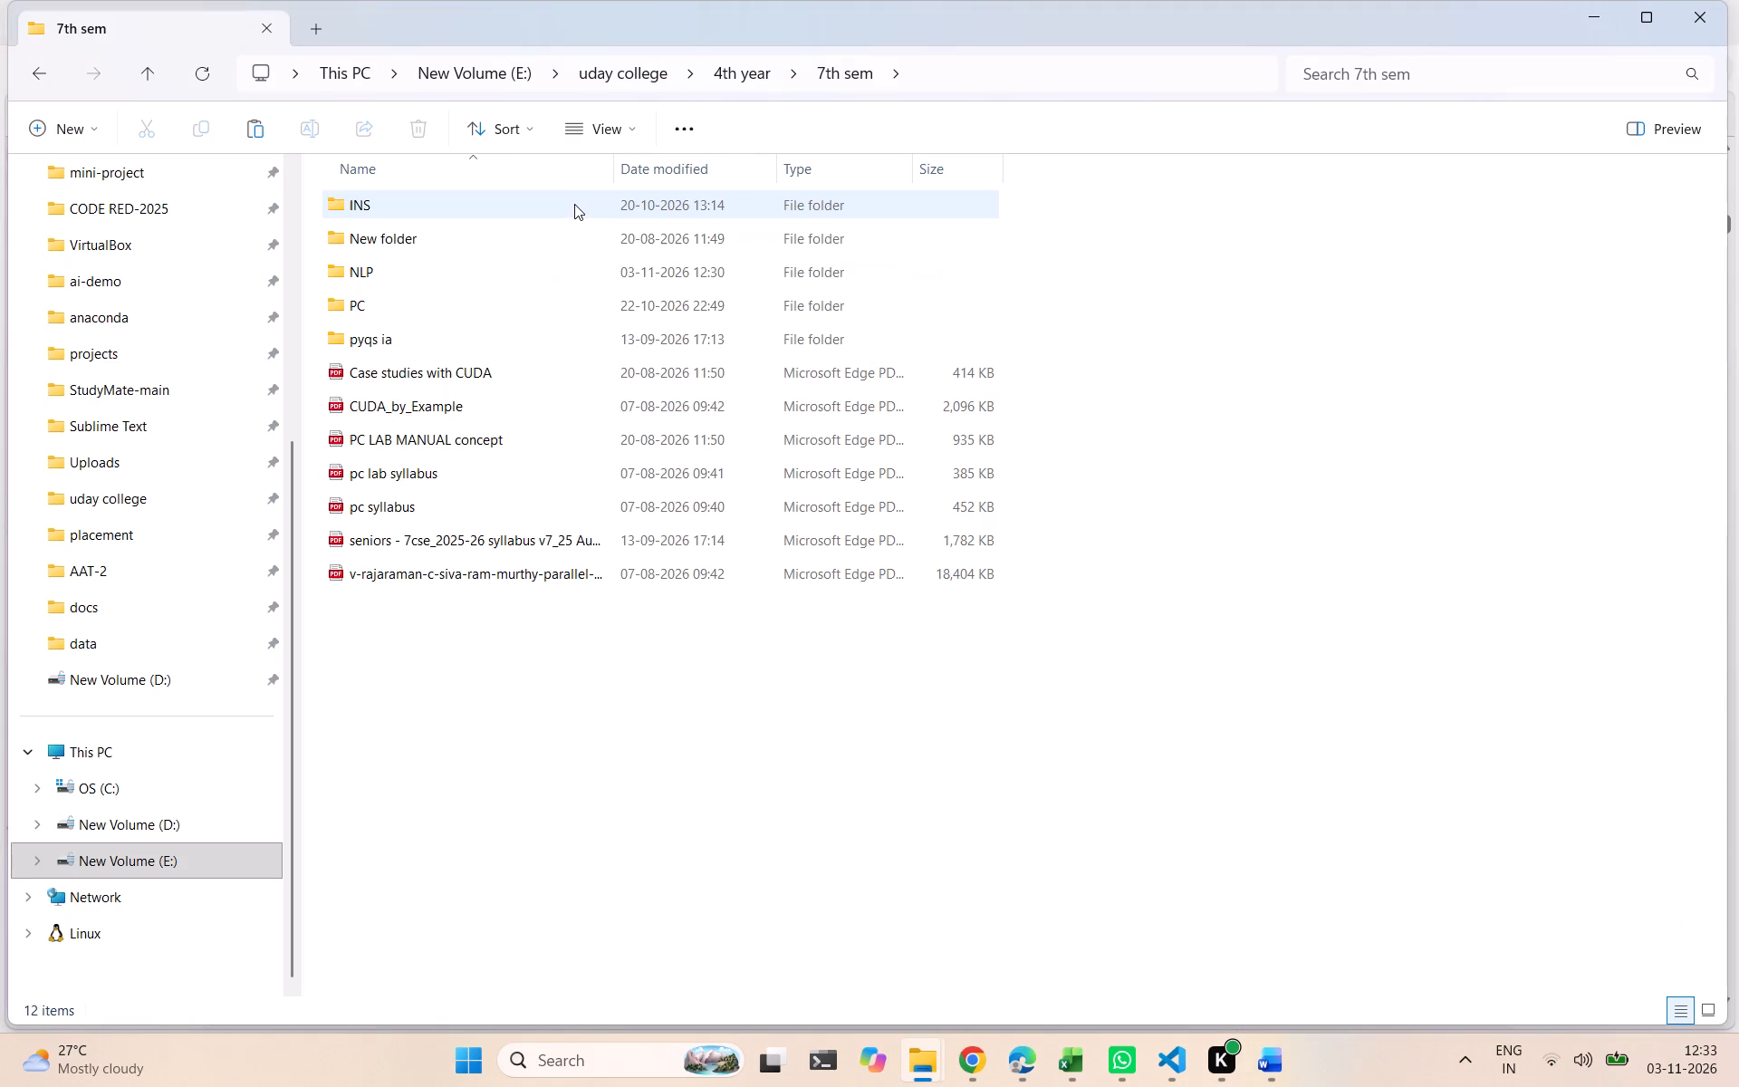
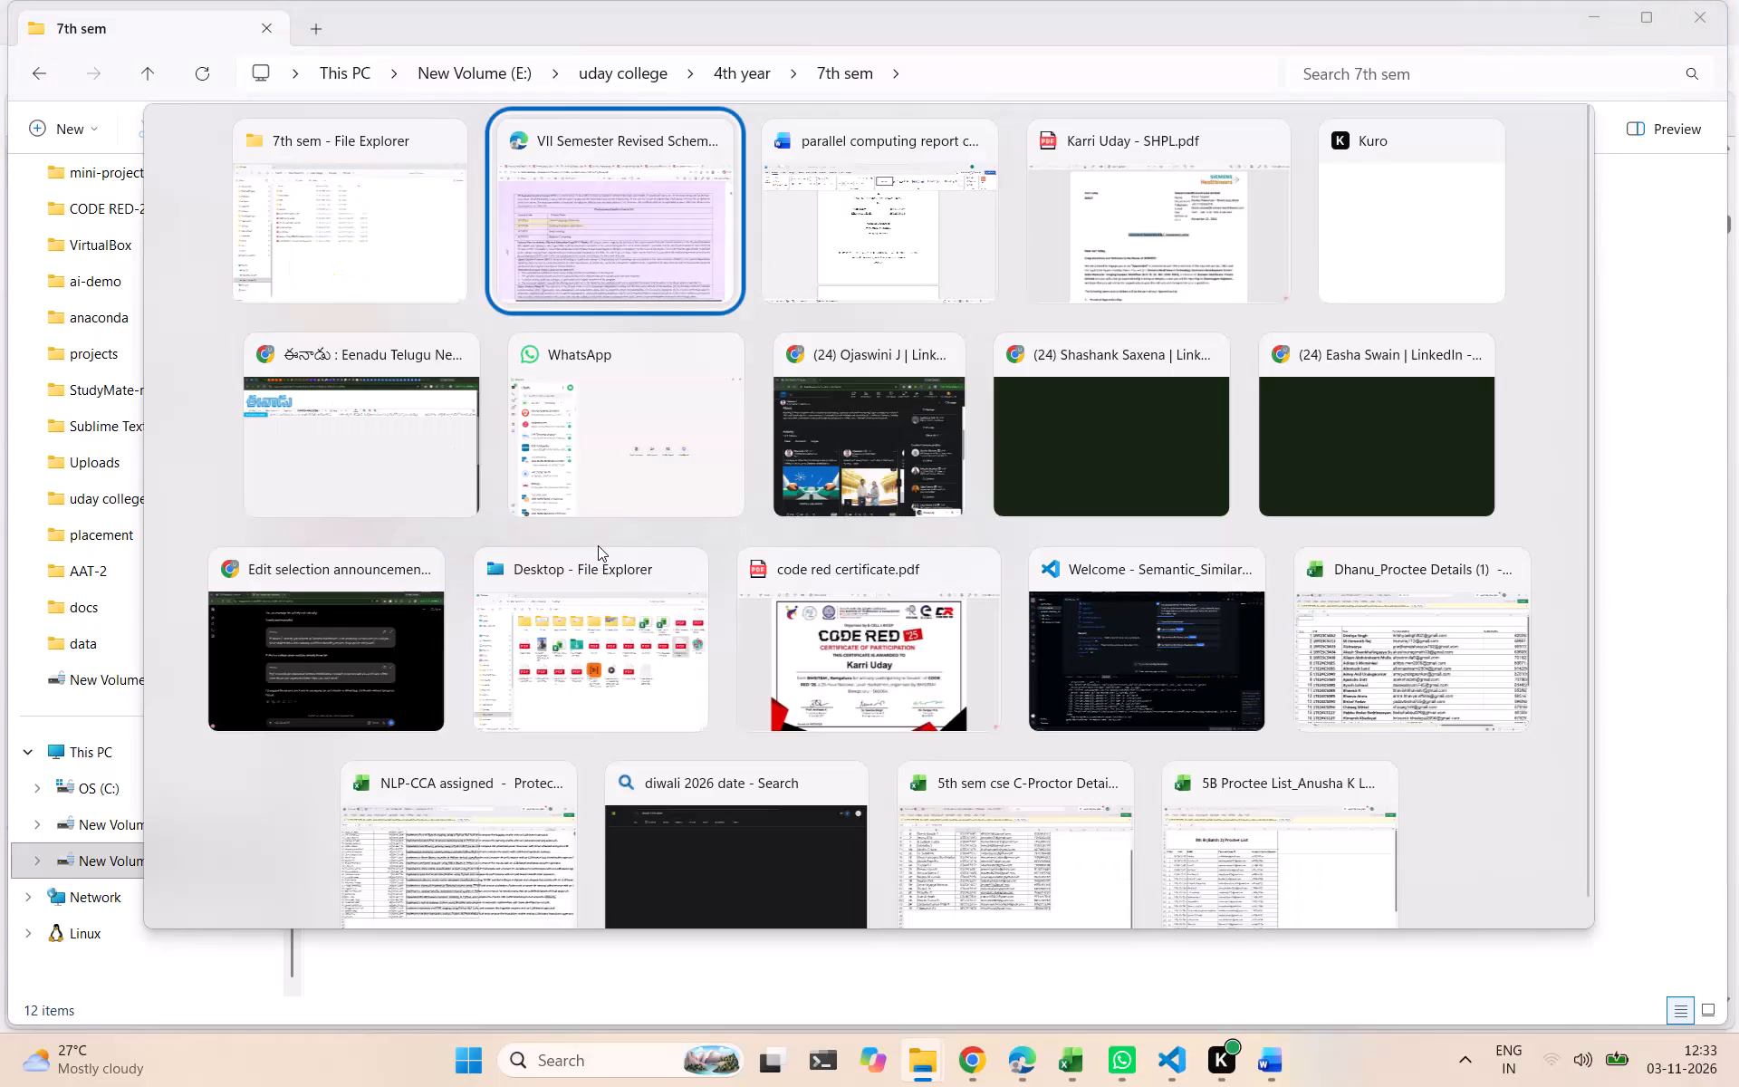
# Return to the Word report and replace the guide's name under "Under the Guidance of" with the new guide's name, prefixed "Mrs.".
pyautogui.hotkey('alt', 'Tab')
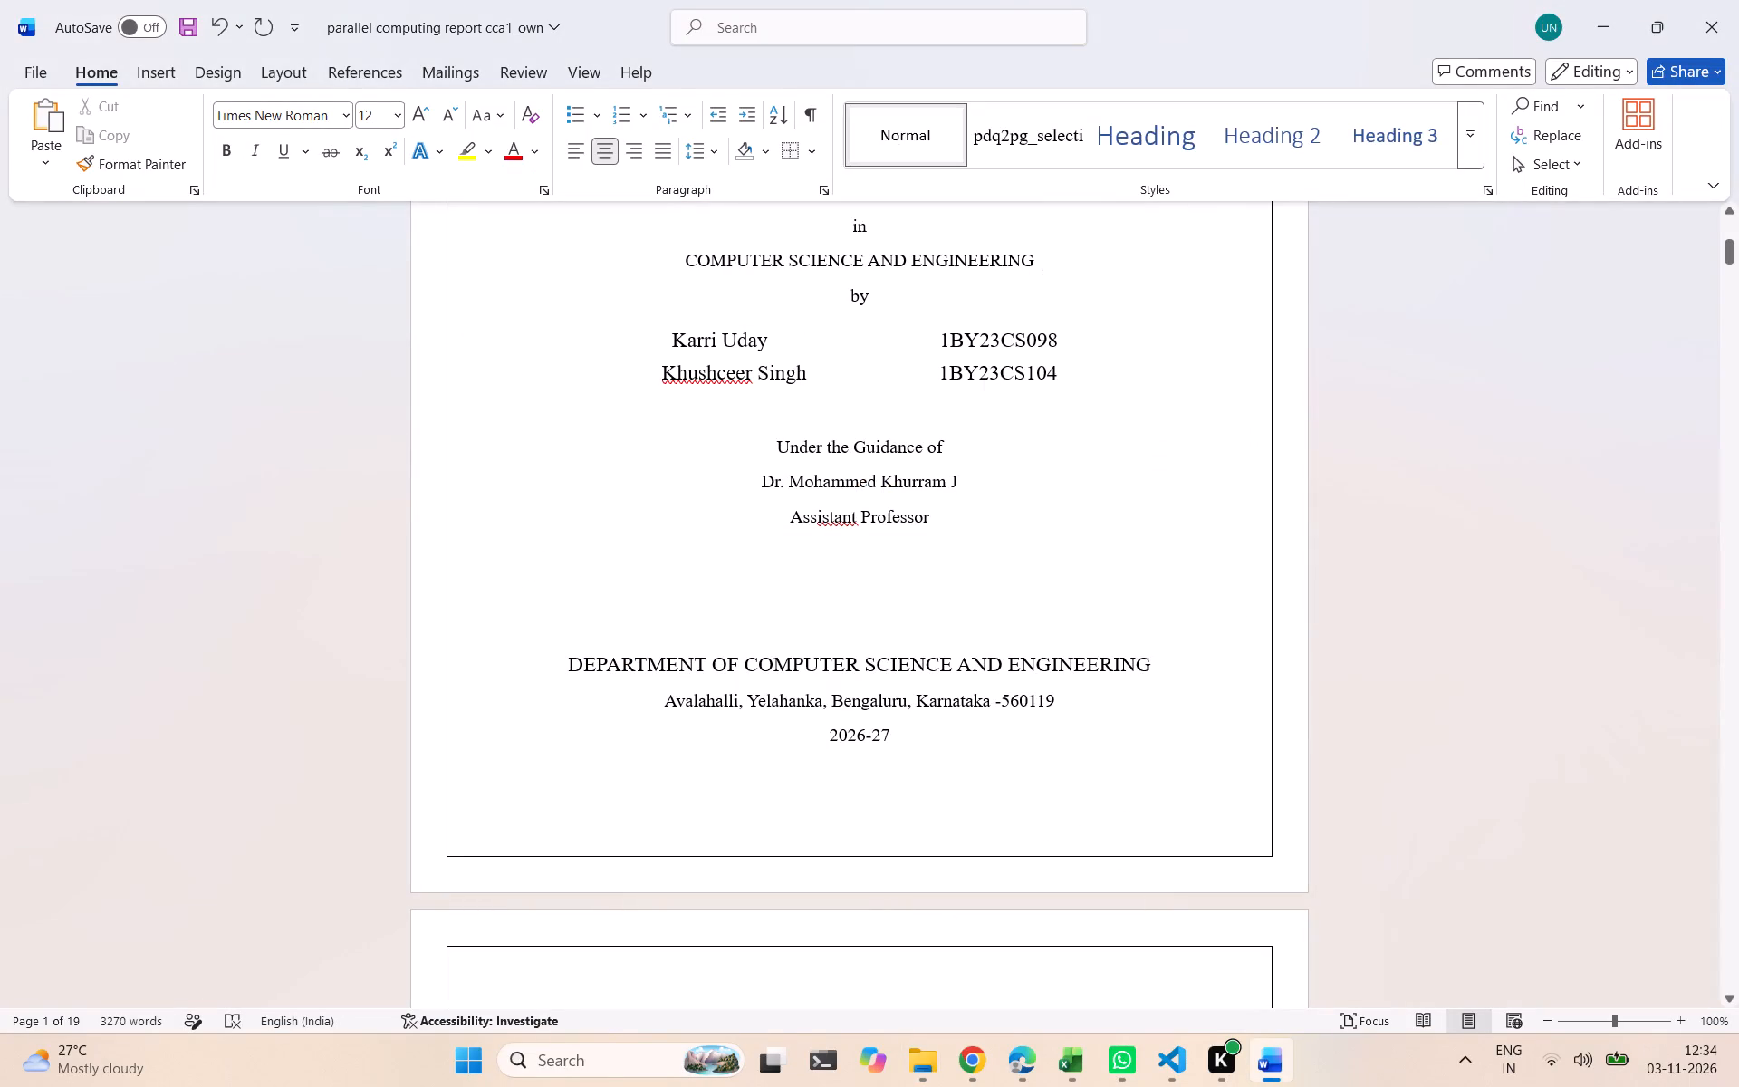
pyautogui.press('BackSpace')
pyautogui.press('BackSpace')
pyautogui.press('BackSpace')
pyautogui.press('BackSpace')
pyautogui.press('BackSpace')
pyautogui.press('BackSpace')
pyautogui.press('BackSpace')
pyautogui.press('BackSpace')
pyautogui.press('BackSpace')
pyautogui.press('BackSpace')
pyautogui.press('BackSpace')
pyautogui.press('BackSpace')
pyautogui.press('BackSpace')
pyautogui.press('BackSpace')
pyautogui.press('BackSpace')
pyautogui.press('BackSpace')
pyautogui.press('BackSpace')
pyautogui.press('BackSpace')
pyautogui.press('BackSpace')
pyautogui.press('BackSpace')
pyautogui.press('BackSpace')
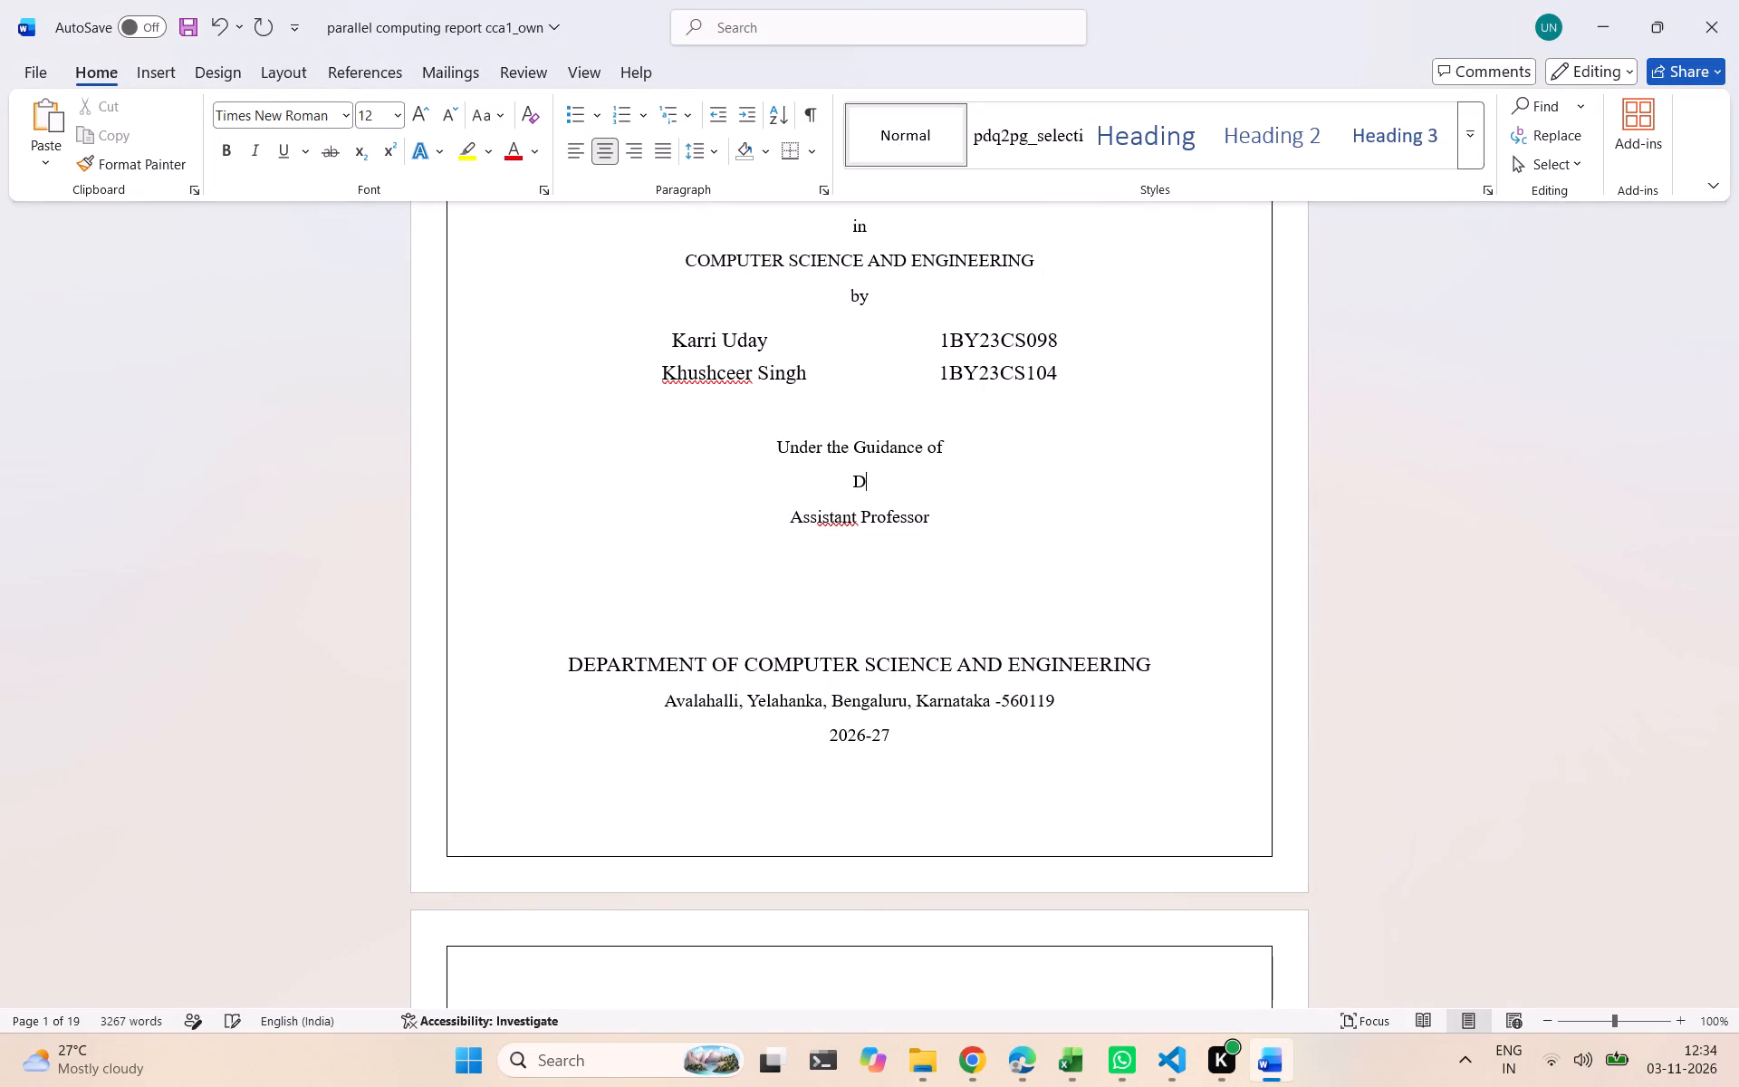
pyautogui.press('BackSpace')
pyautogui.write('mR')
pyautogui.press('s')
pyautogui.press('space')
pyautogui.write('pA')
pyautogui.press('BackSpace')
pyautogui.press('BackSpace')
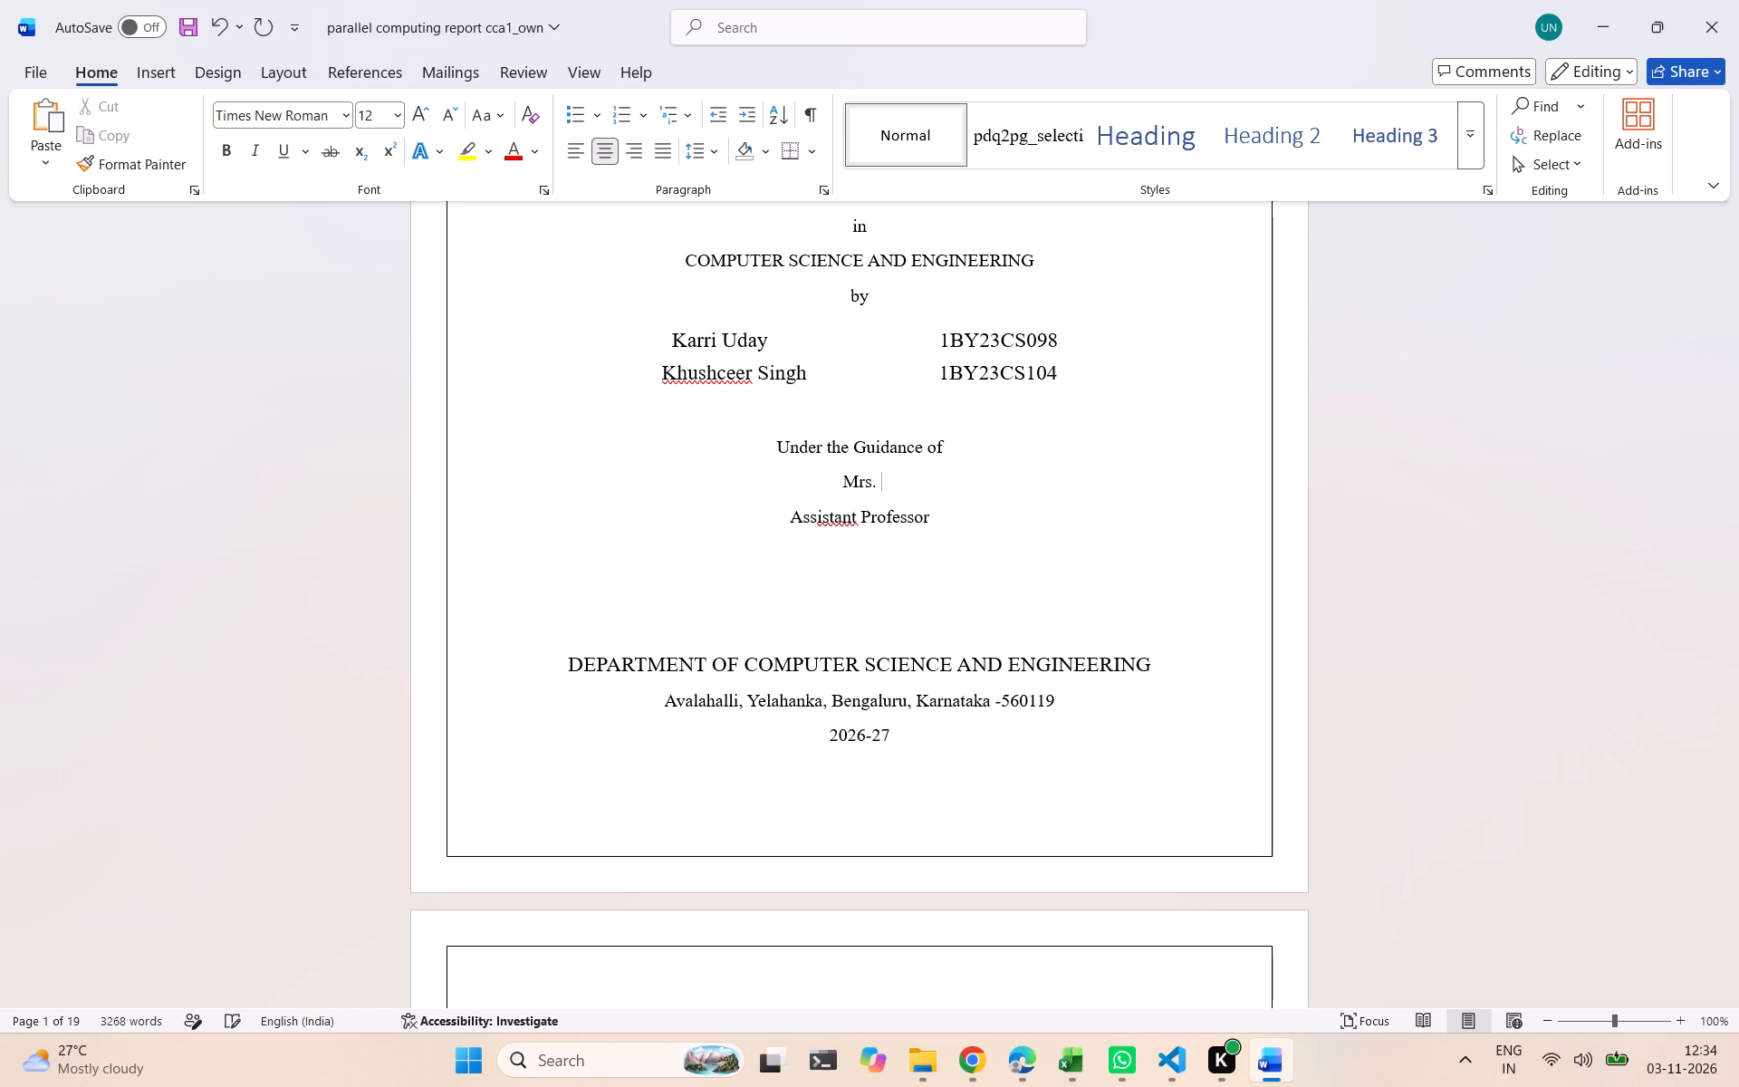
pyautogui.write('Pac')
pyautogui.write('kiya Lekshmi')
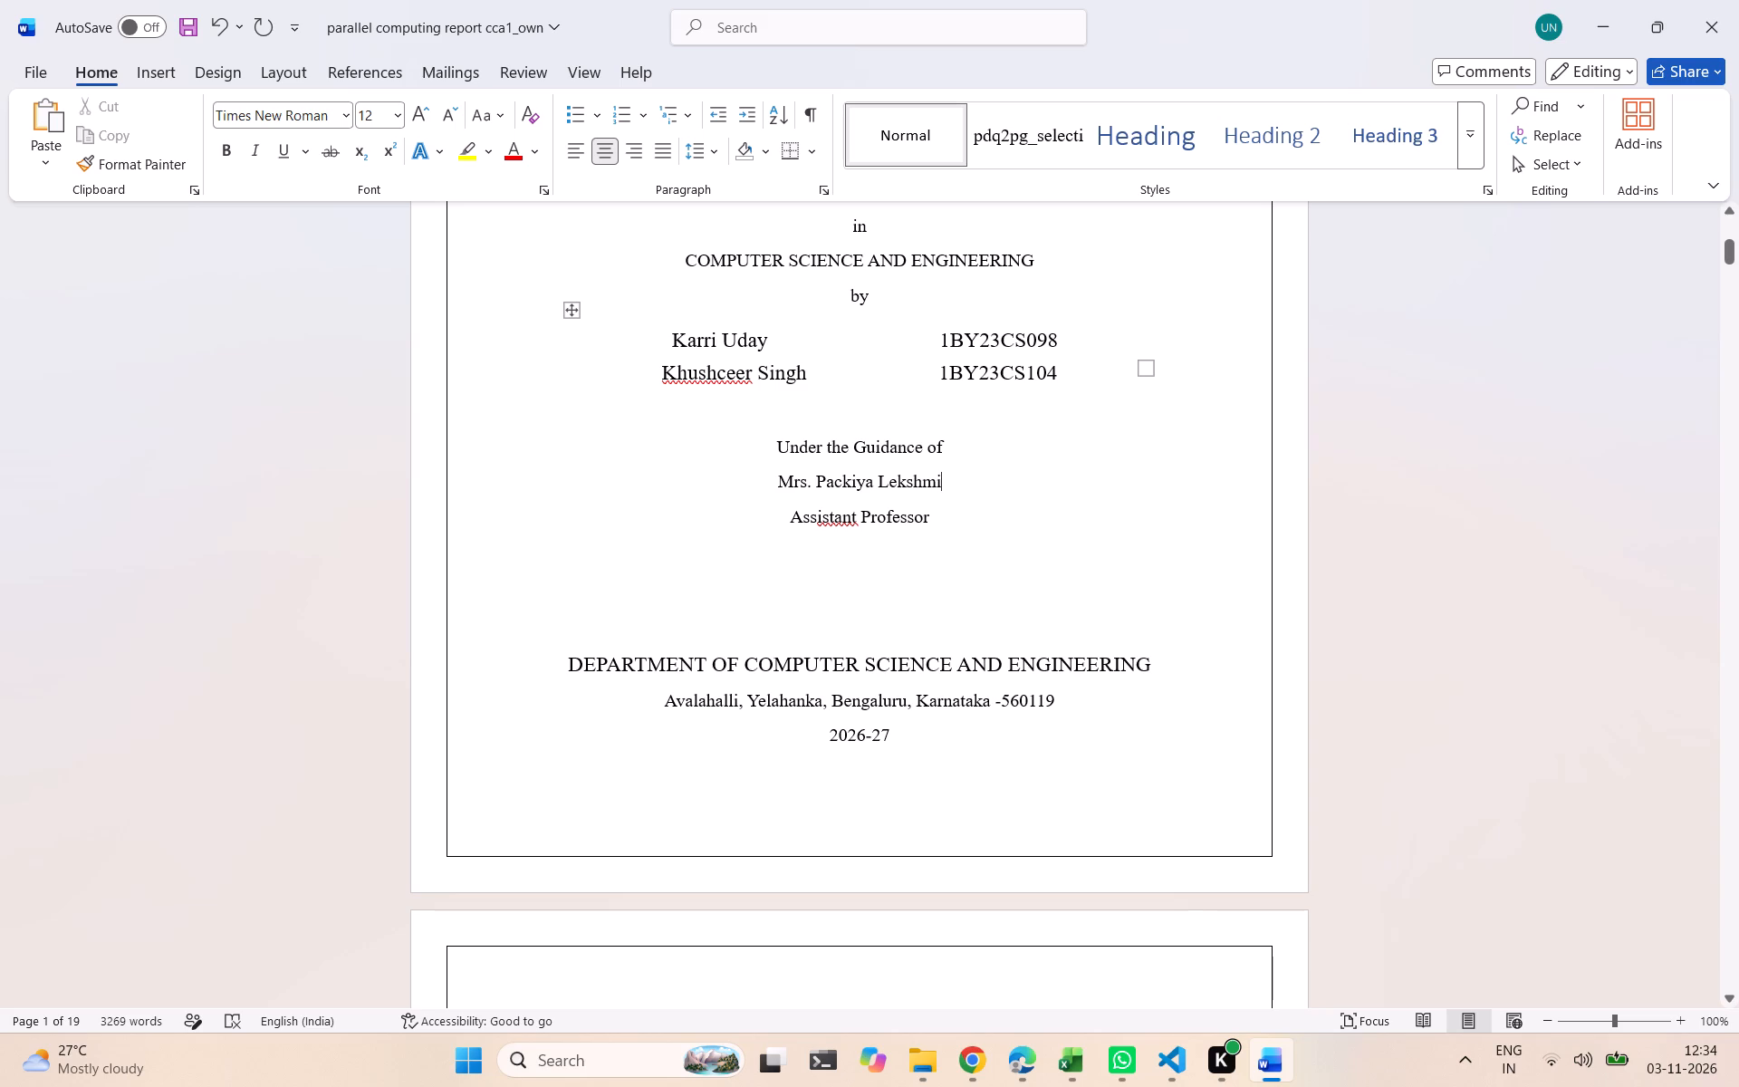
# Insert another blank line above "Under the Guidance of" on the cover page.
pyautogui.click(776, 448)
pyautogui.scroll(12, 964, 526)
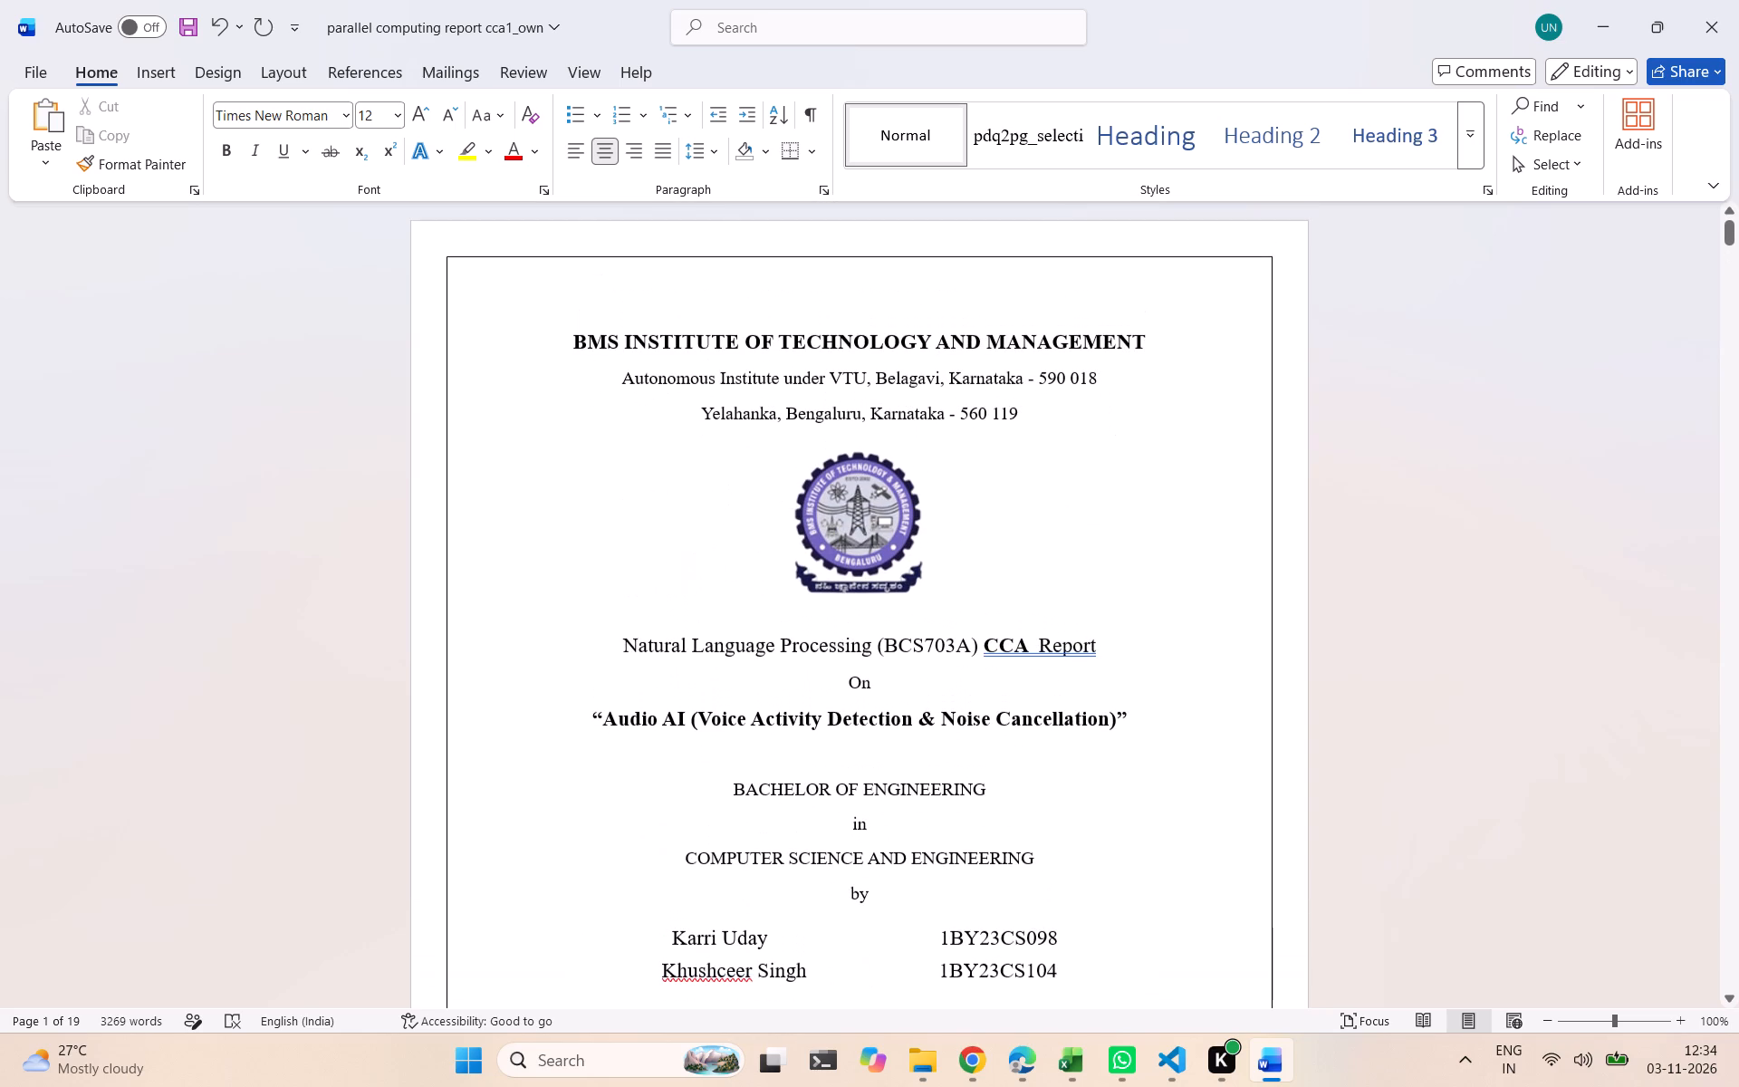
pyautogui.keyDown('ctrl'); pyautogui.scroll(-4, 1068, 460); pyautogui.keyUp('ctrl')
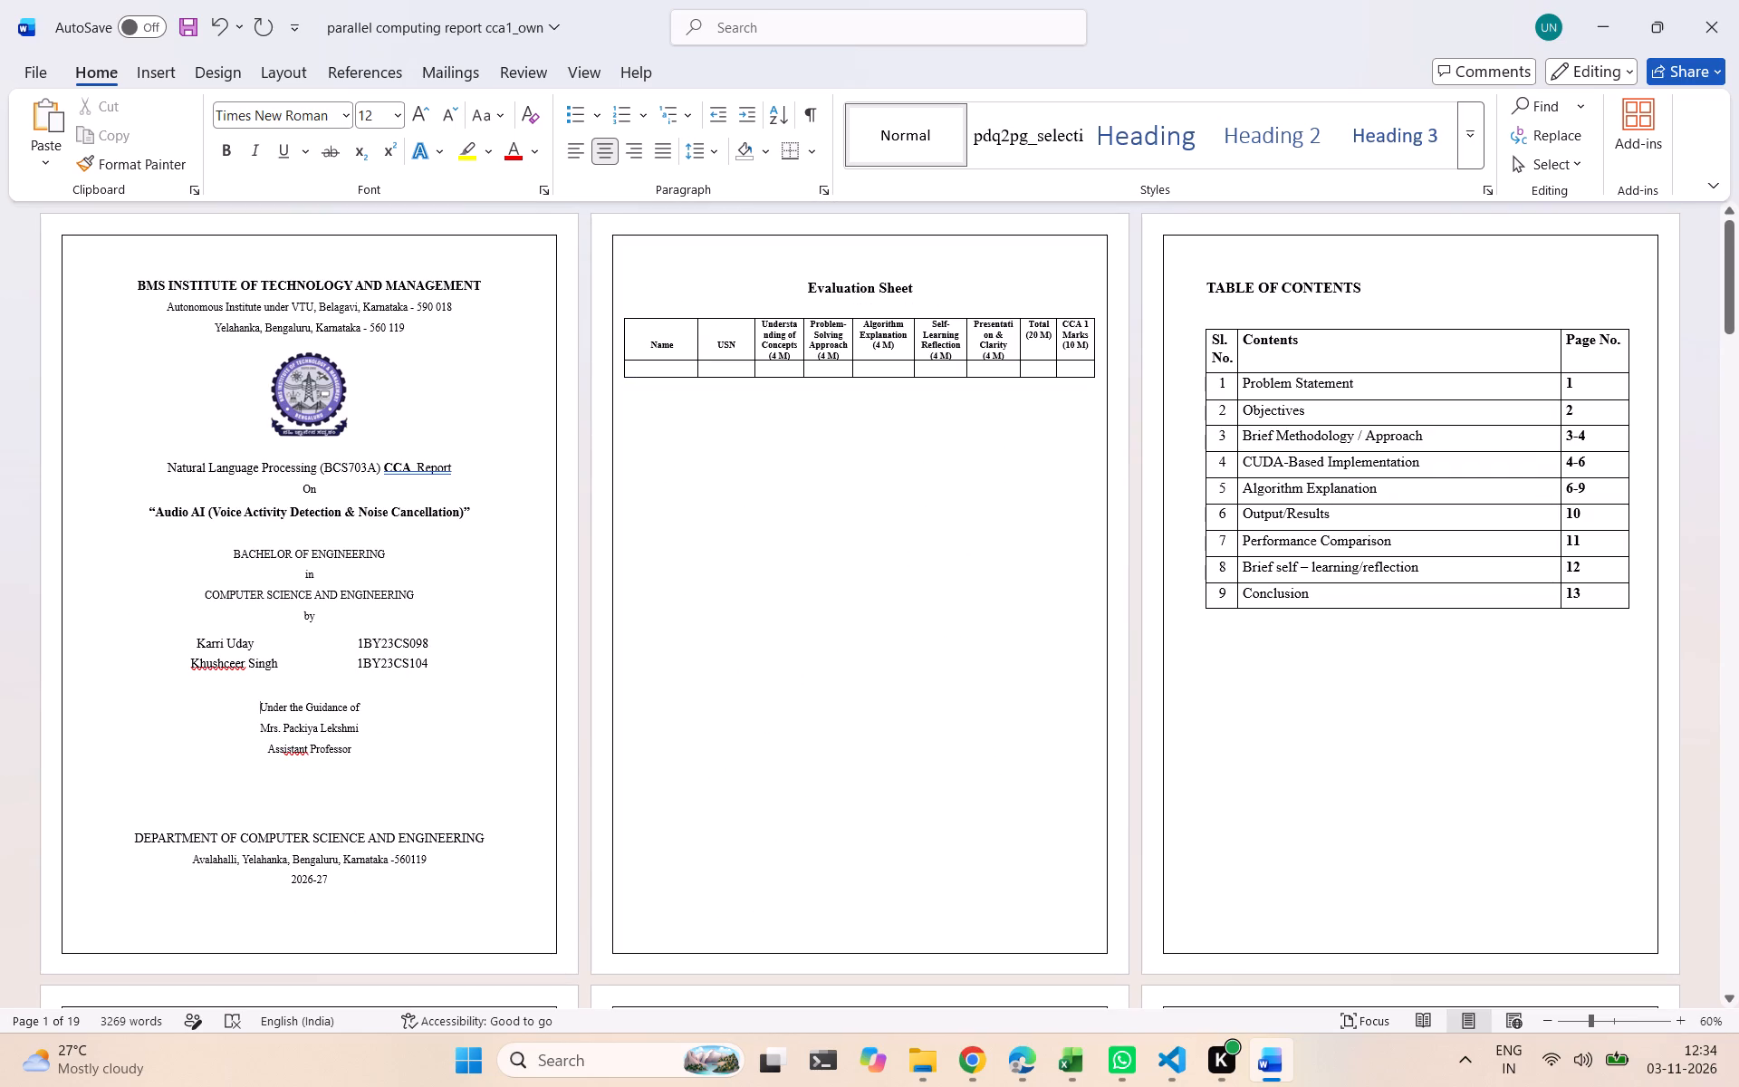
pyautogui.press('Return')
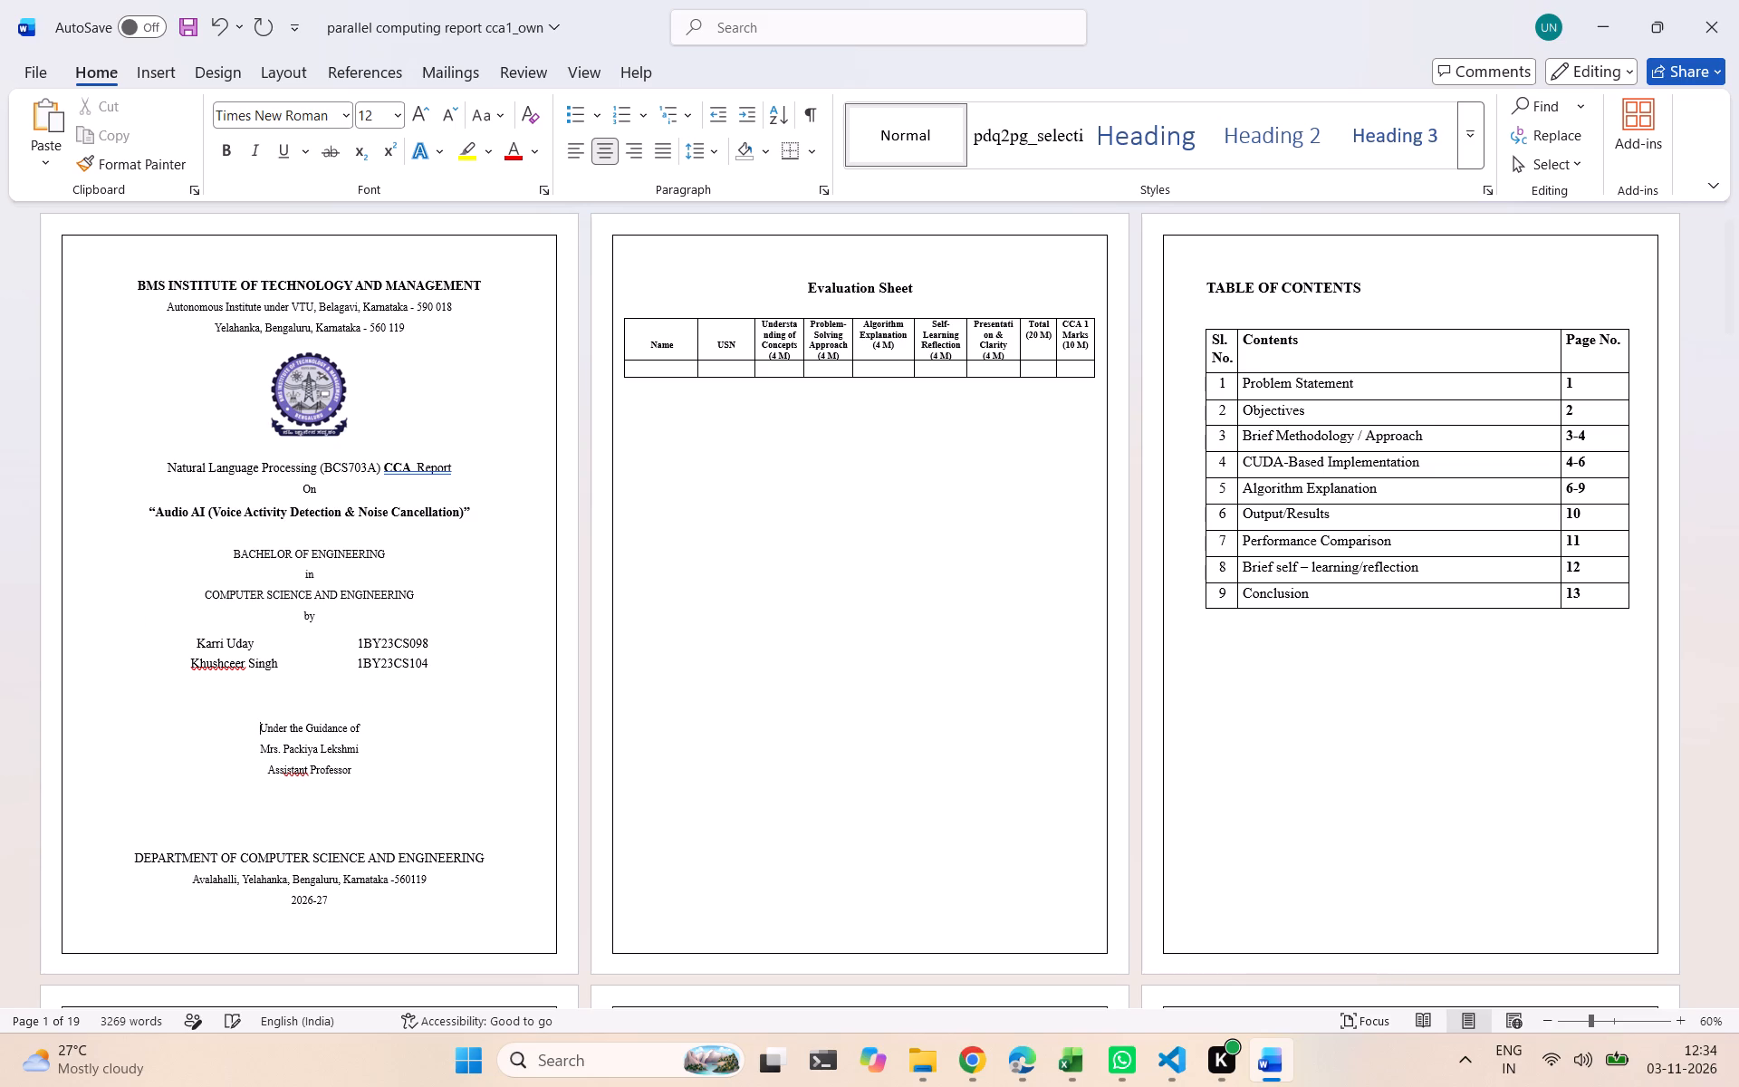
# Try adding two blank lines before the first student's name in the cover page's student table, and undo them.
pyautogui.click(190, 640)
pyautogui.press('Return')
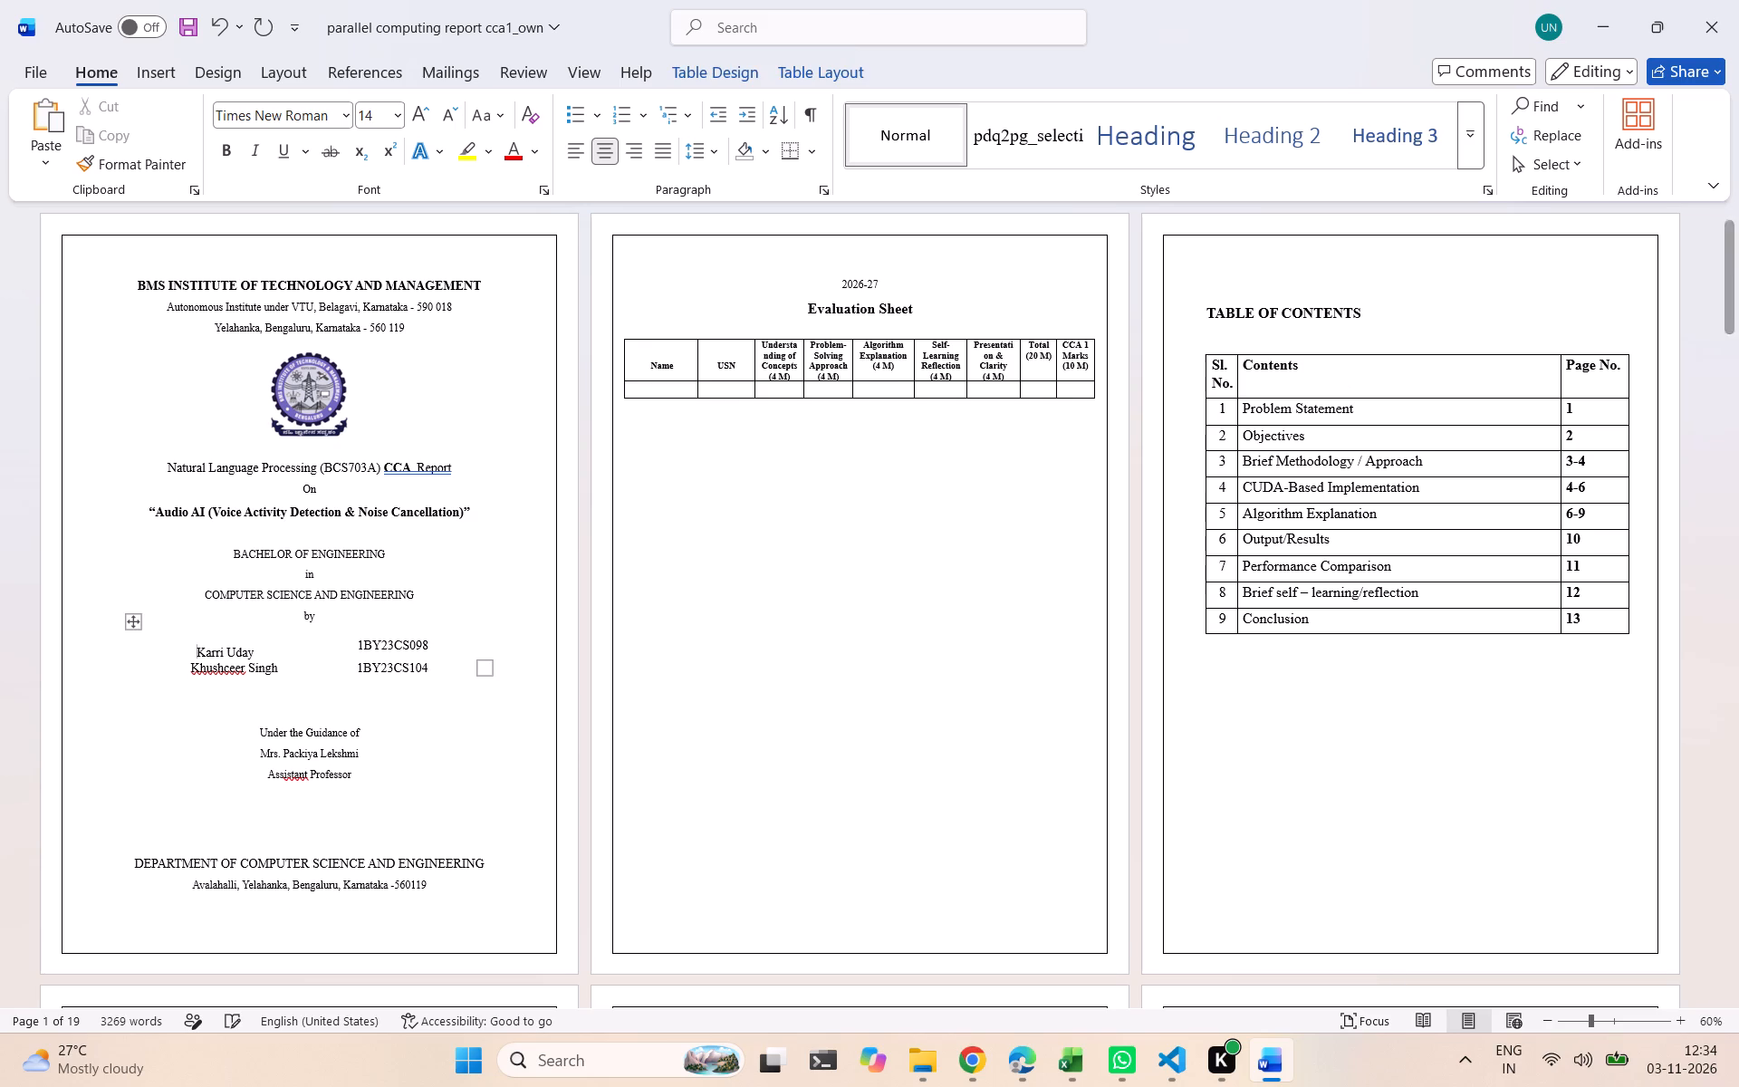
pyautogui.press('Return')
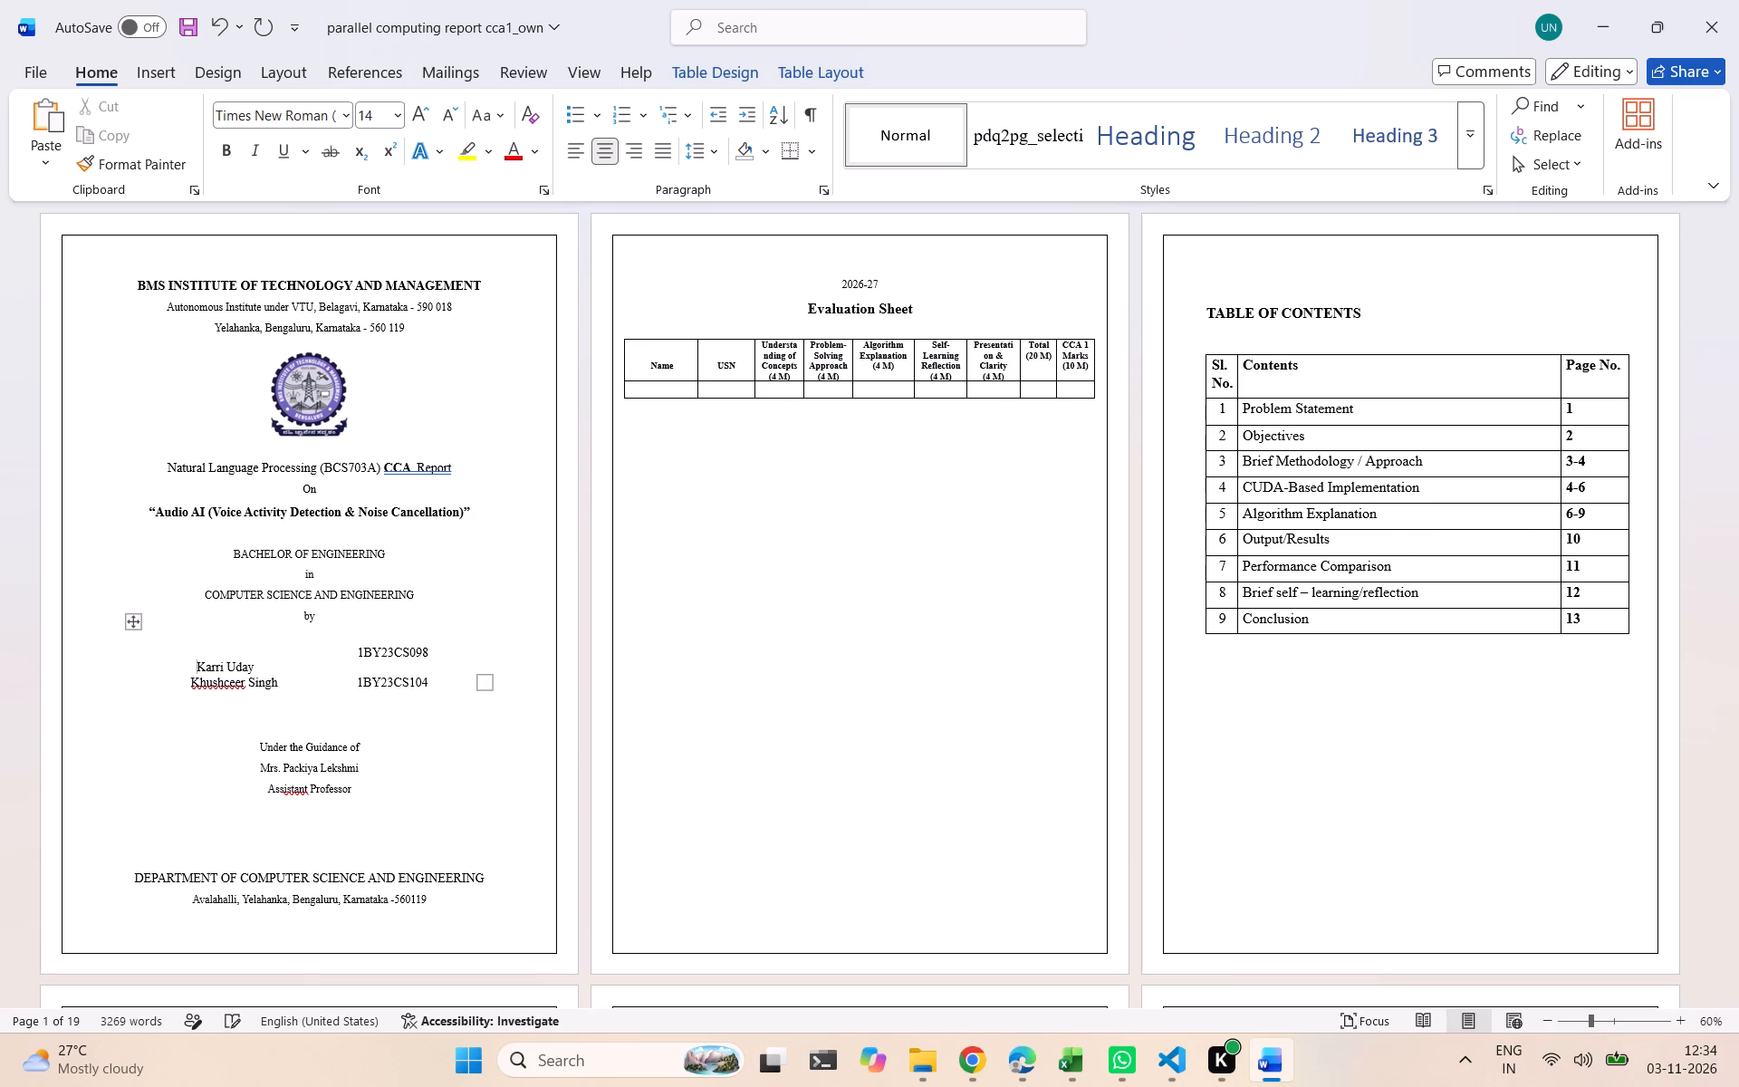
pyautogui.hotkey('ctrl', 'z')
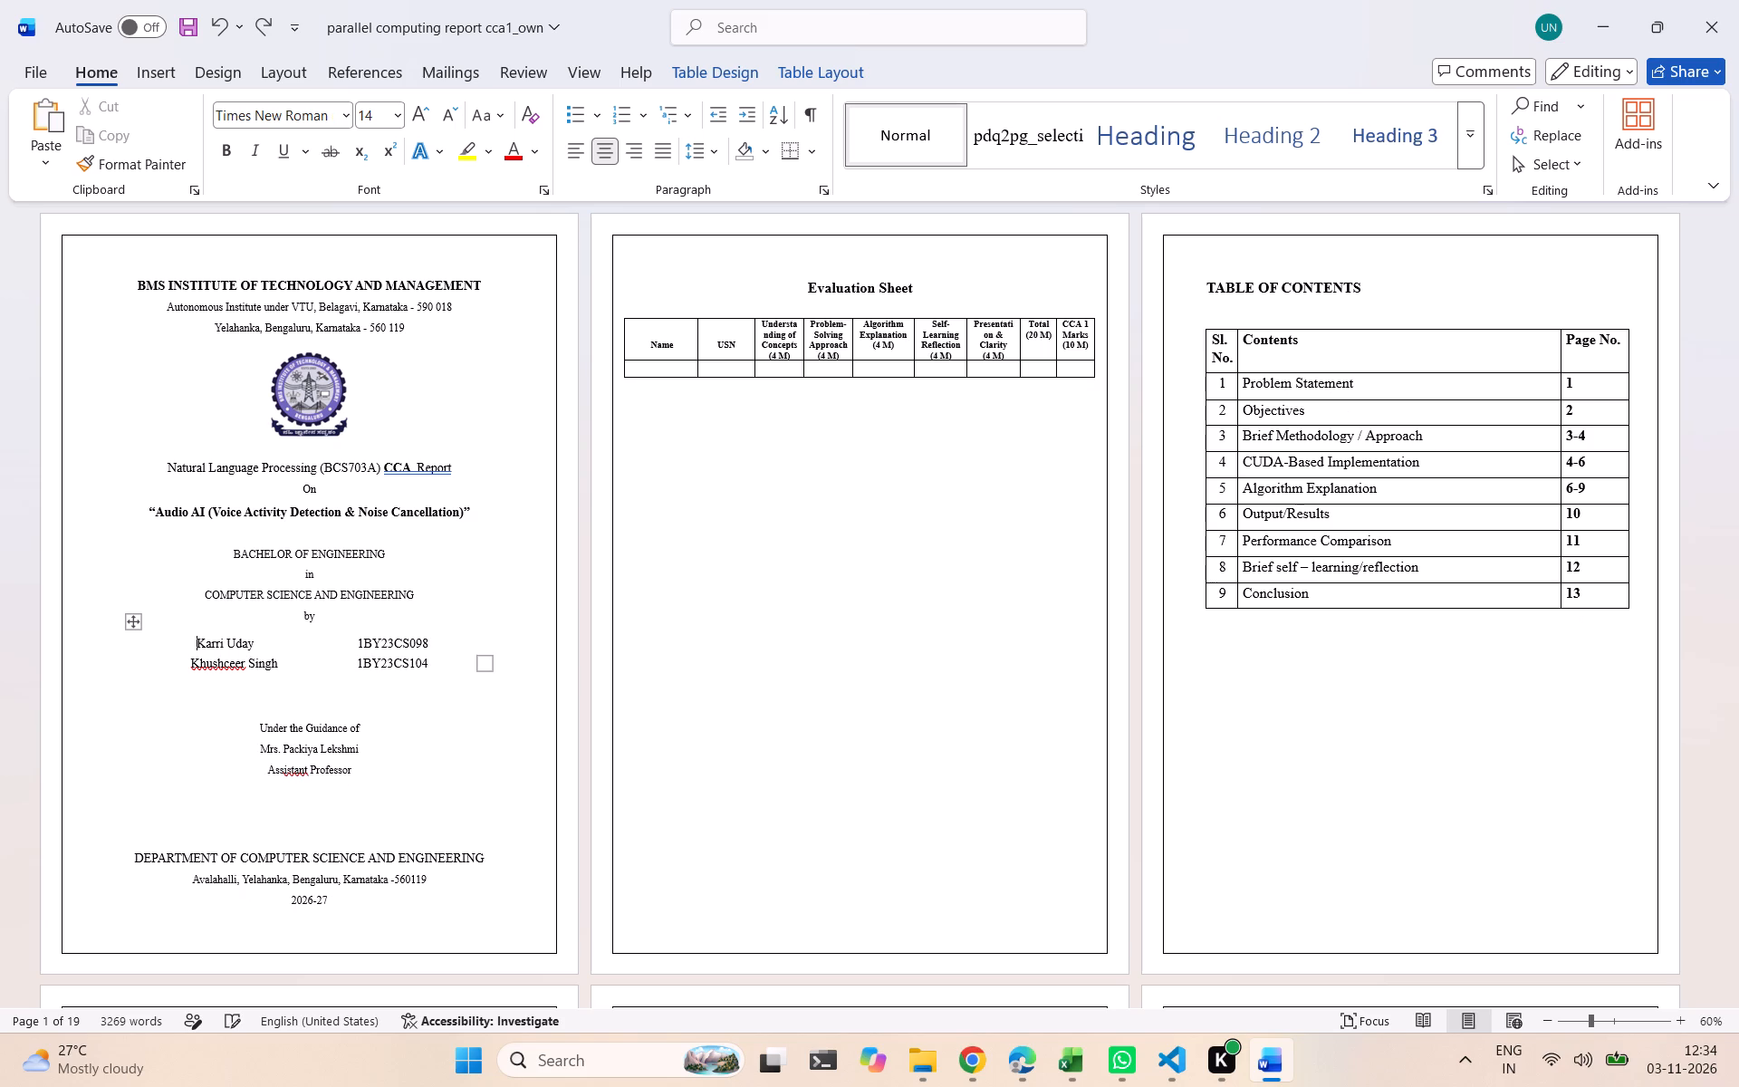
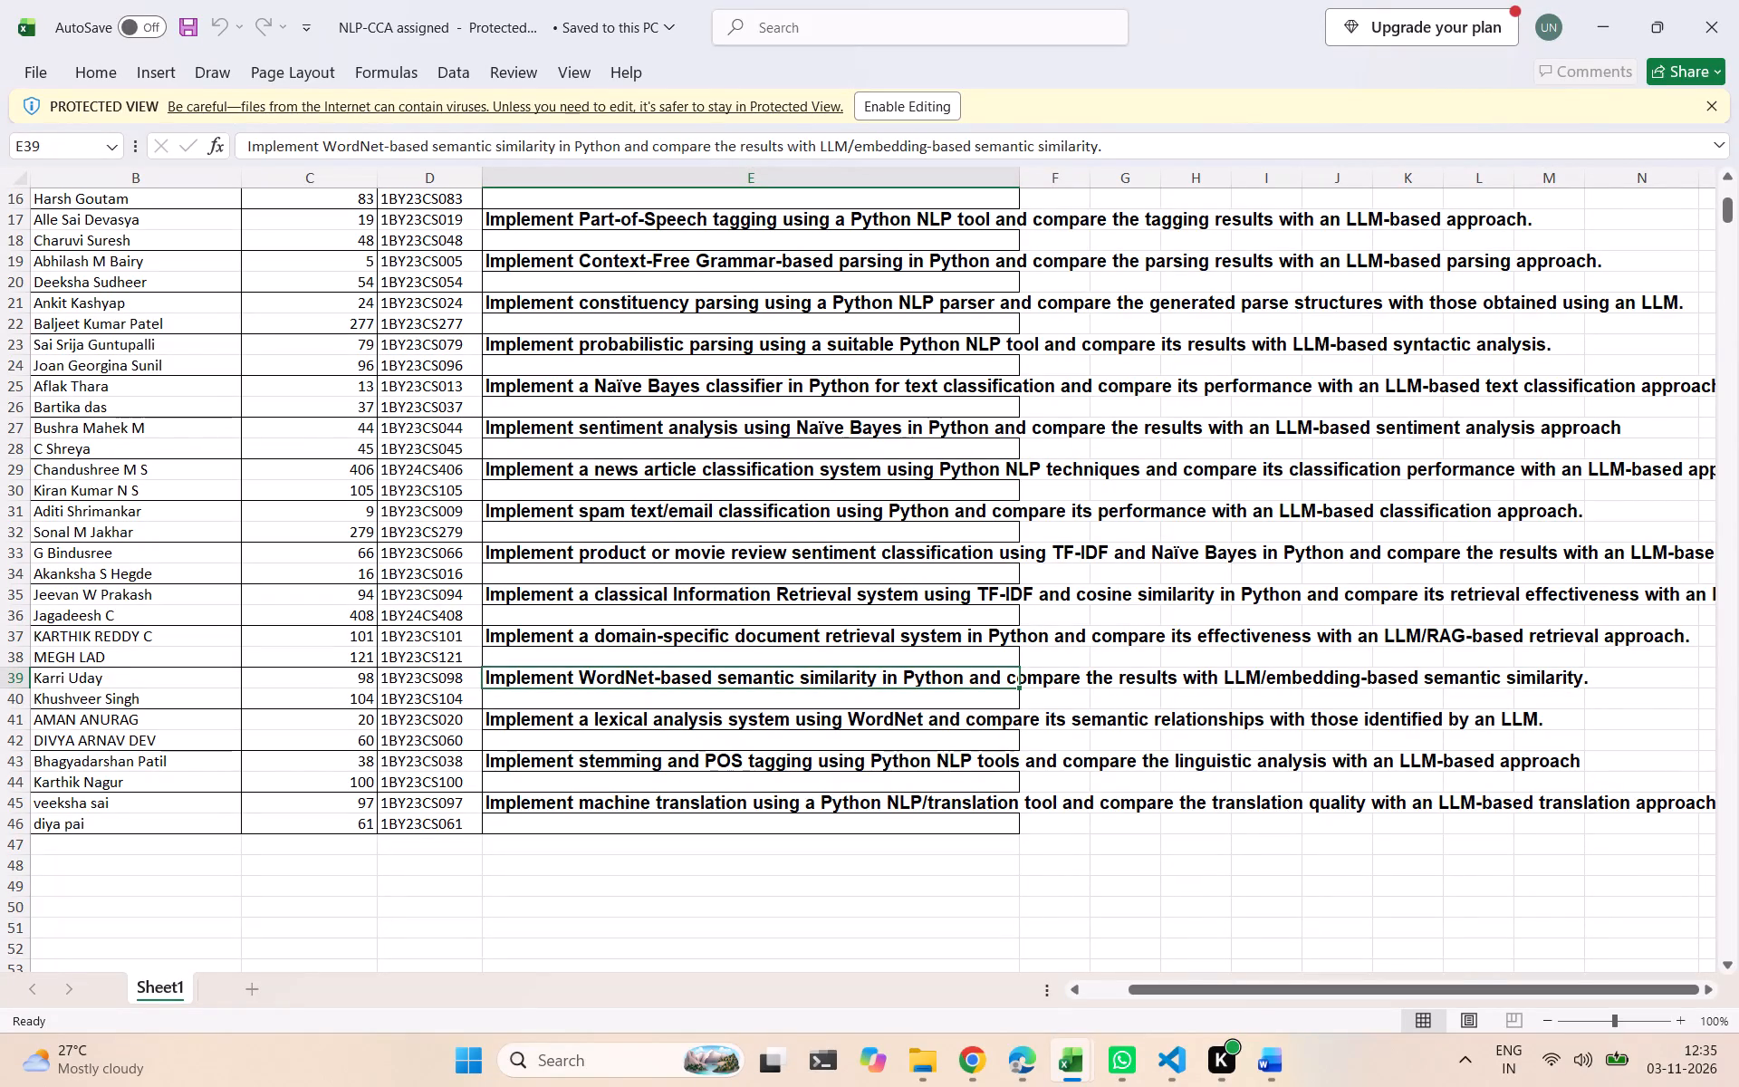
# Copy the row 39 topic on WordNet-based semantic similarity in Python from the NLP-CCA assigned sheet, spanning columns E to M.
pyautogui.moveTo(1019, 687); pyautogui.dragTo(1578, 672)
pyautogui.tripleClick(1561, 673)
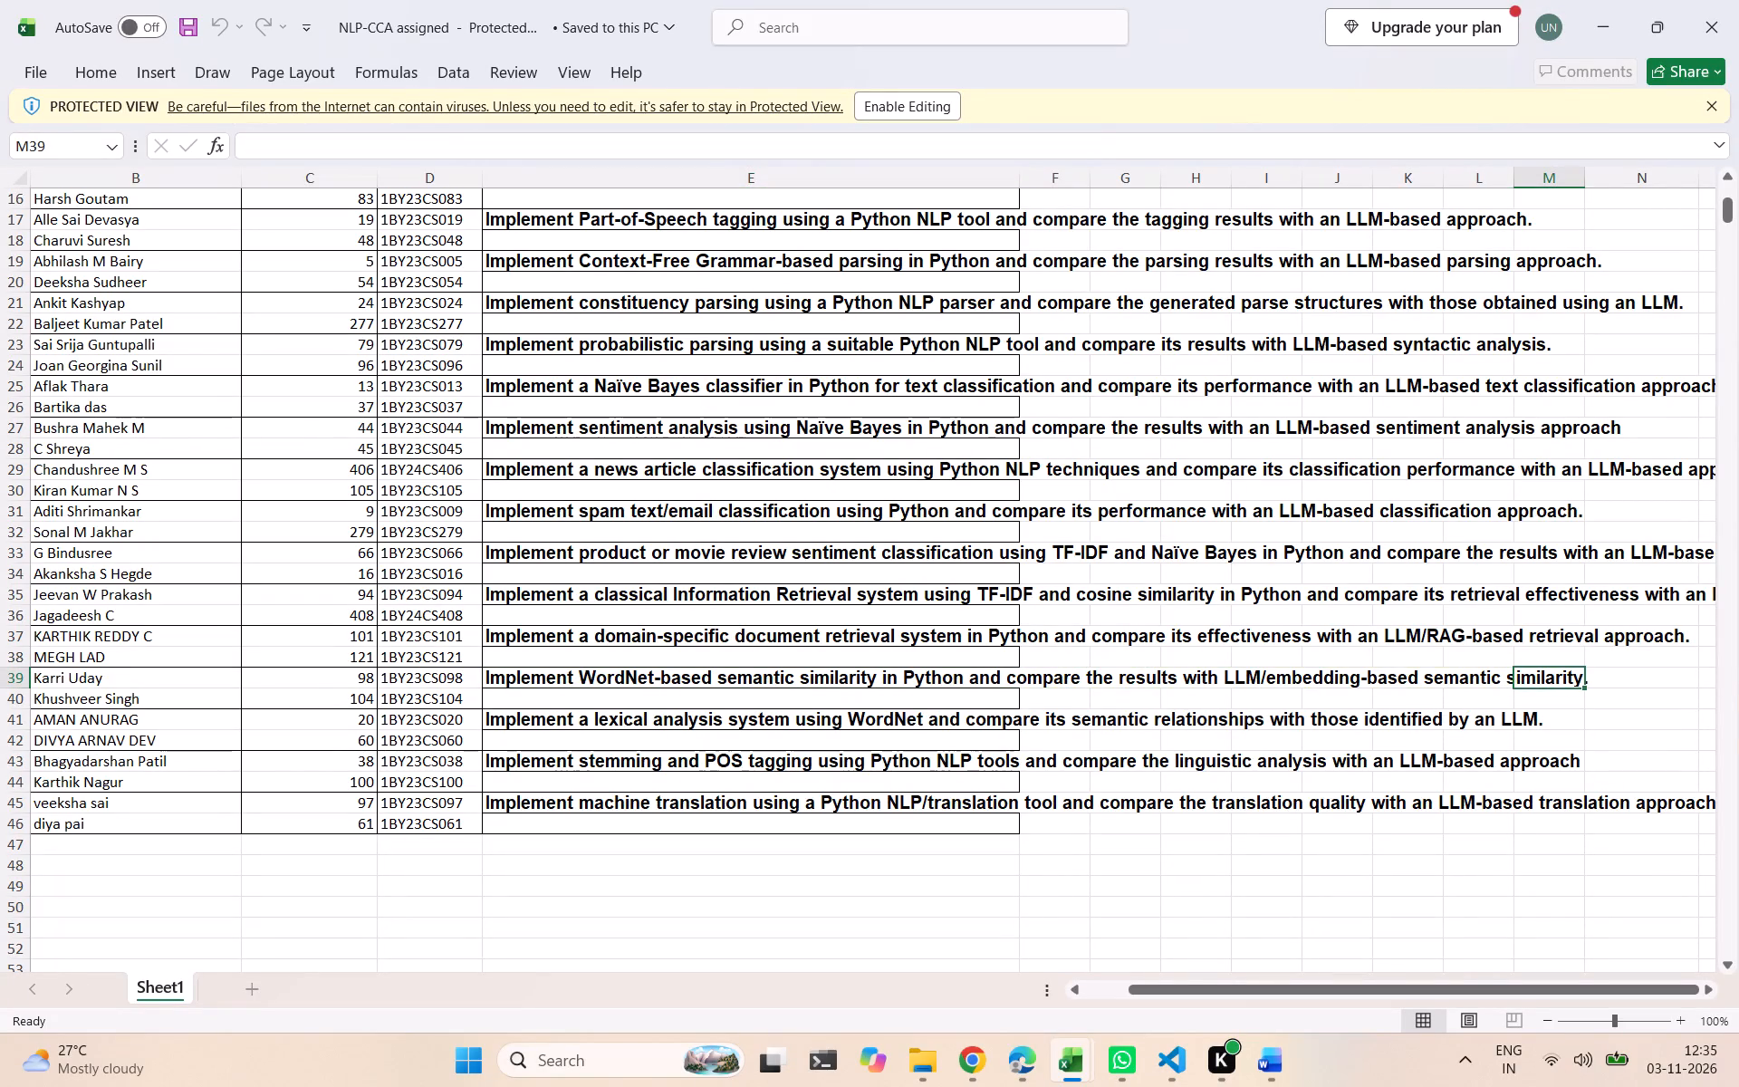
pyautogui.click(1561, 673)
pyautogui.moveTo(1561, 673); pyautogui.dragTo(1571, 678)
pyautogui.doubleClick(1571, 678)
pyautogui.moveTo(1571, 678); pyautogui.dragTo(944, 702)
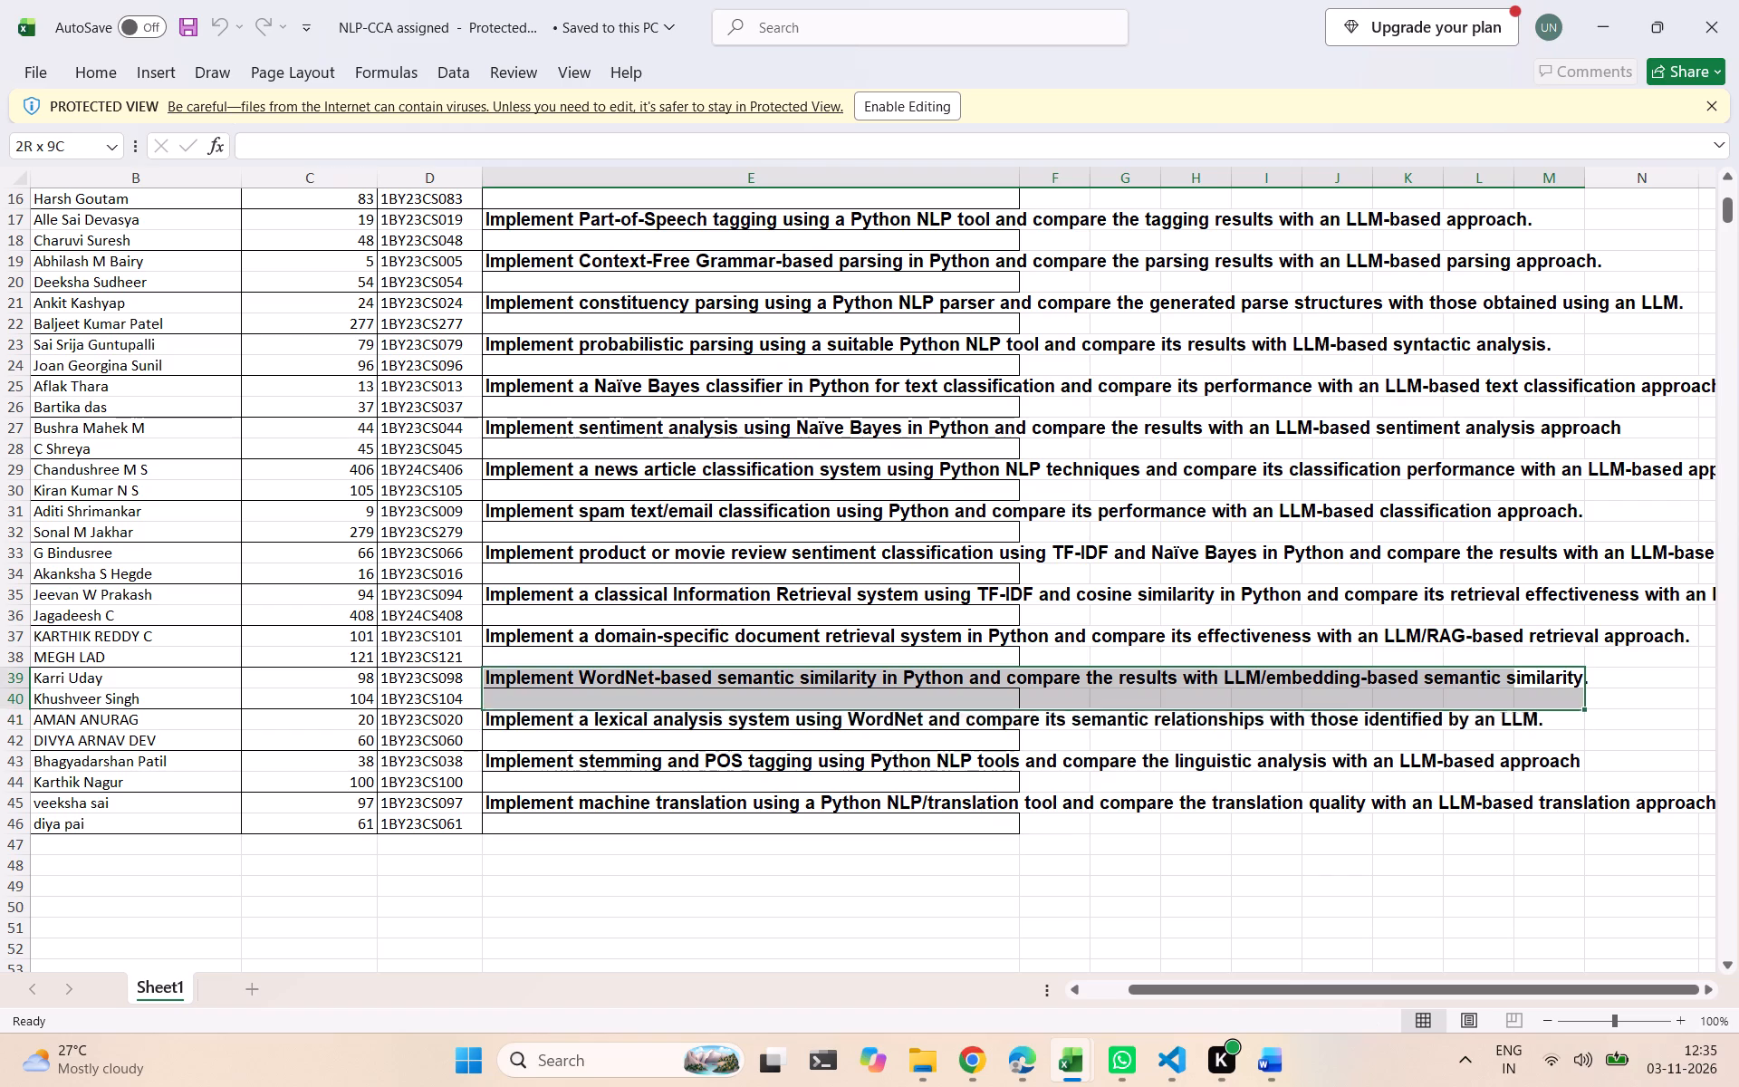
pyautogui.moveTo(944, 702); pyautogui.dragTo(768, 679)
pyautogui.hotkey('ctrl', 'c')
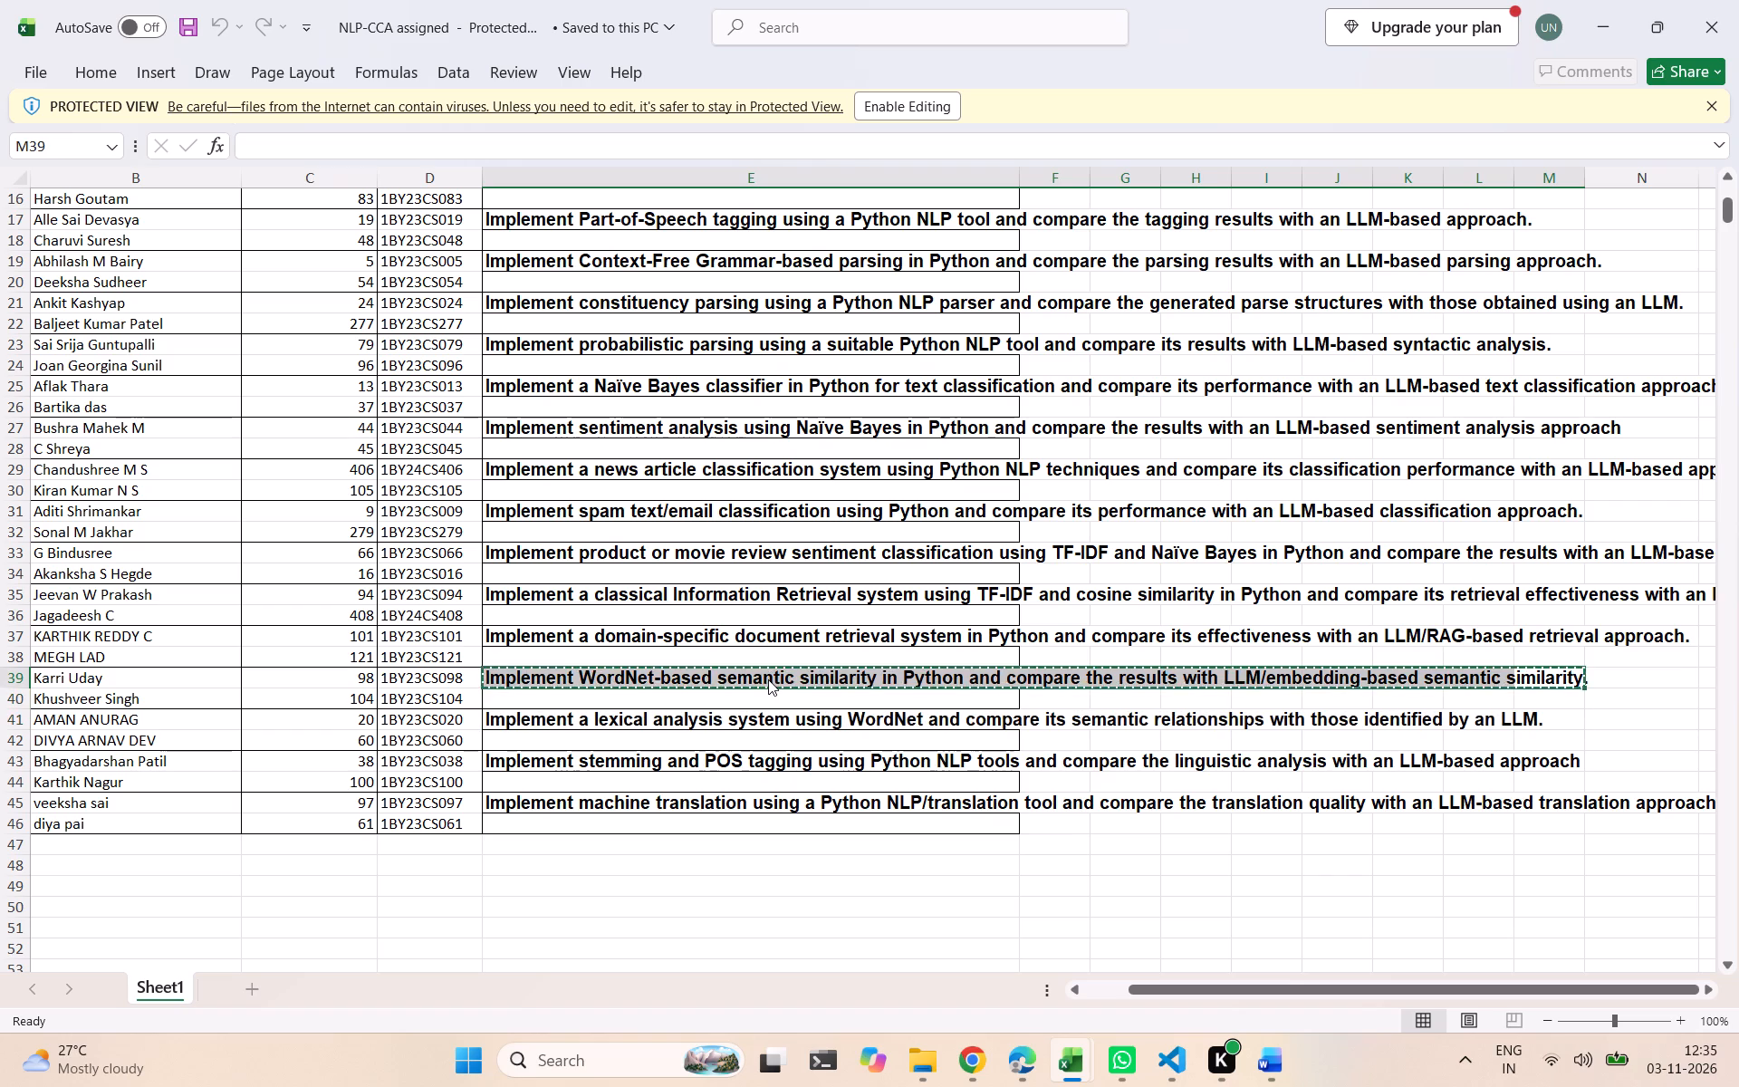
pyautogui.hotkey('ctrl', 'c')
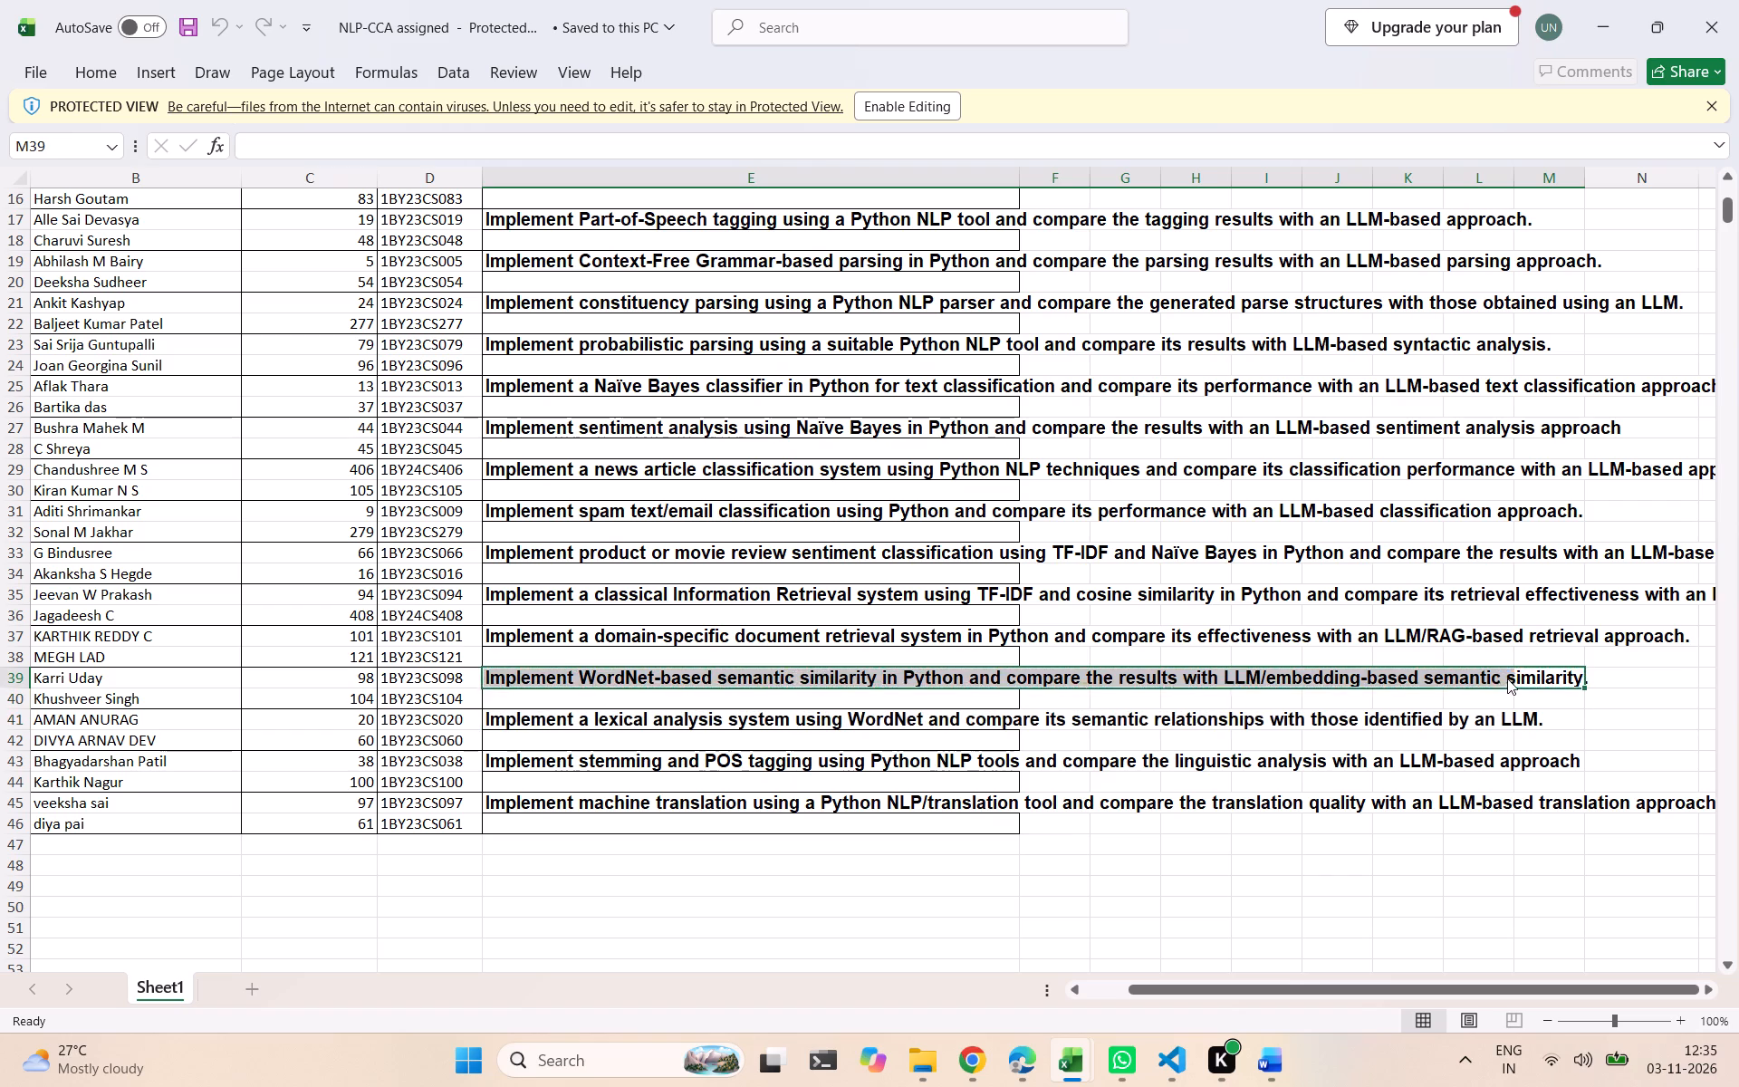
# Switch from the assigned-topics workbook to the parallel computing report in Word.
pyautogui.hotkey('alt', 'Tab')
pyautogui.hotkey('alt', 'Tab')
pyautogui.hotkey('alt', 'Tab')
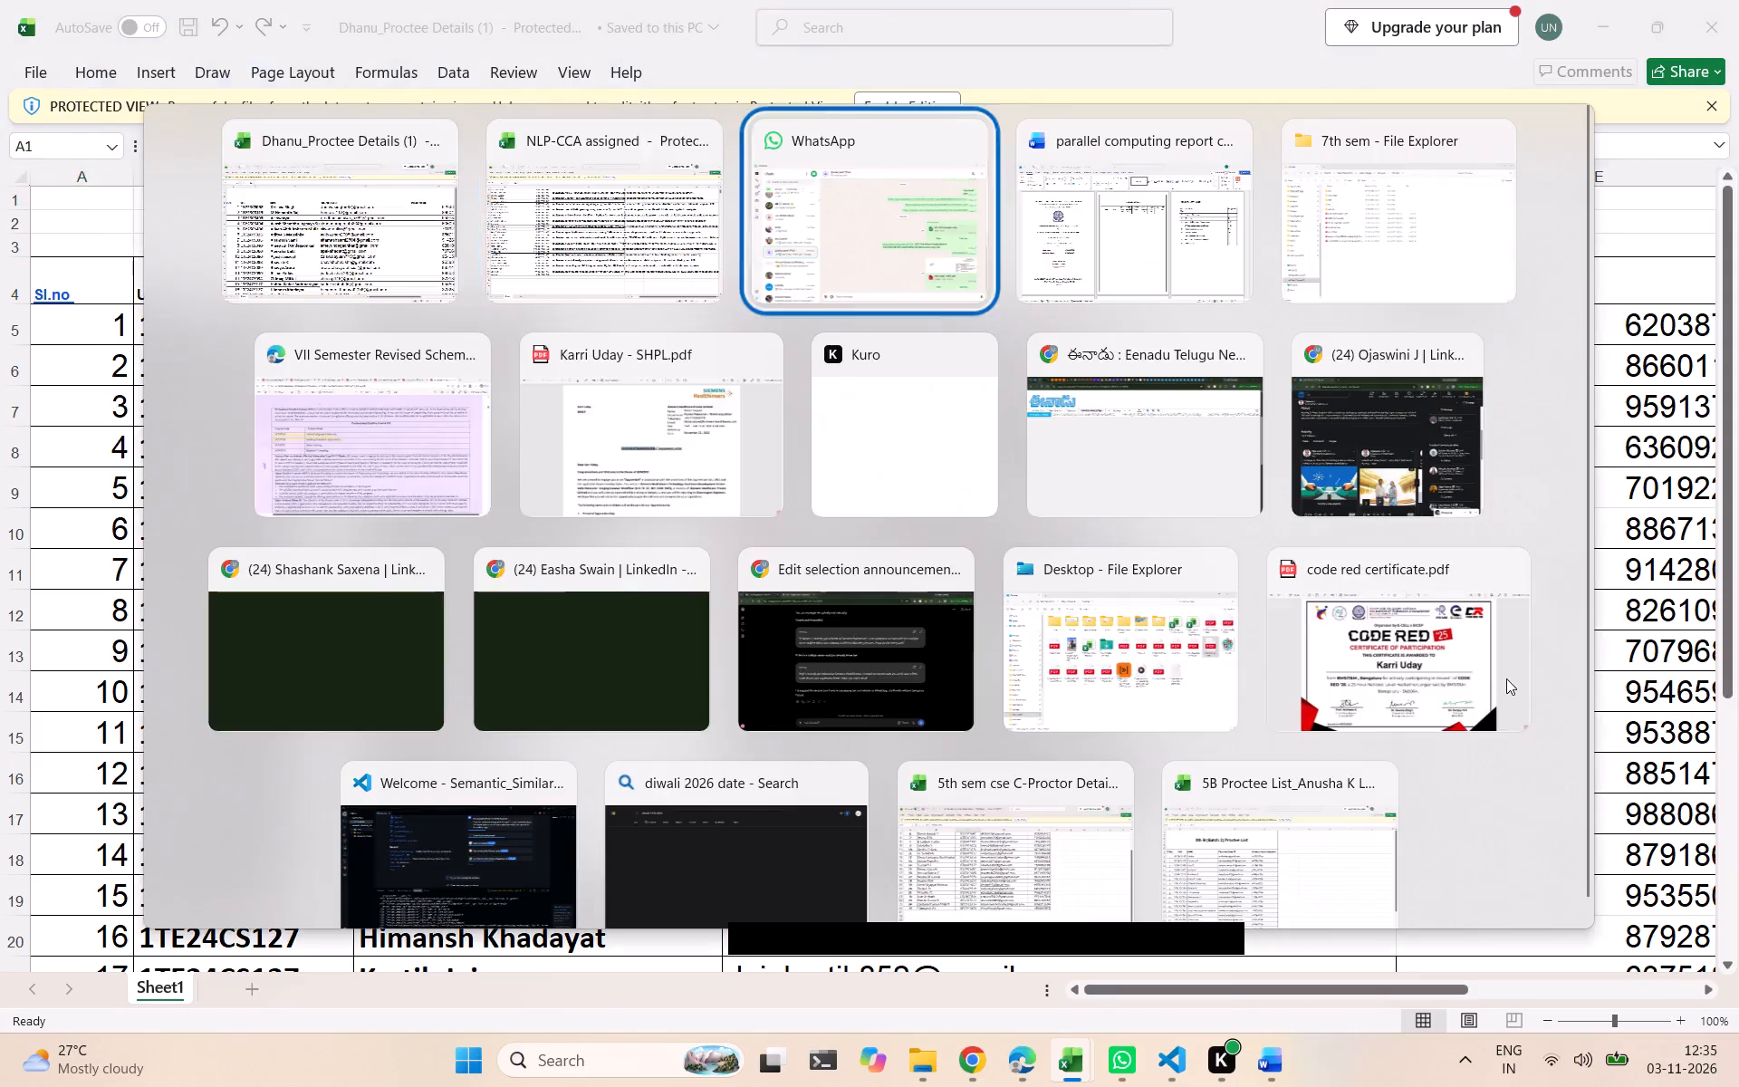
# In Word, replace the quoted cover topic with the copied “Implement WordNet-based semantic similarity in Python and compare the results with LLM/embedding-based semantic similarity.”.
pyautogui.hotkey('alt', 'Tab')
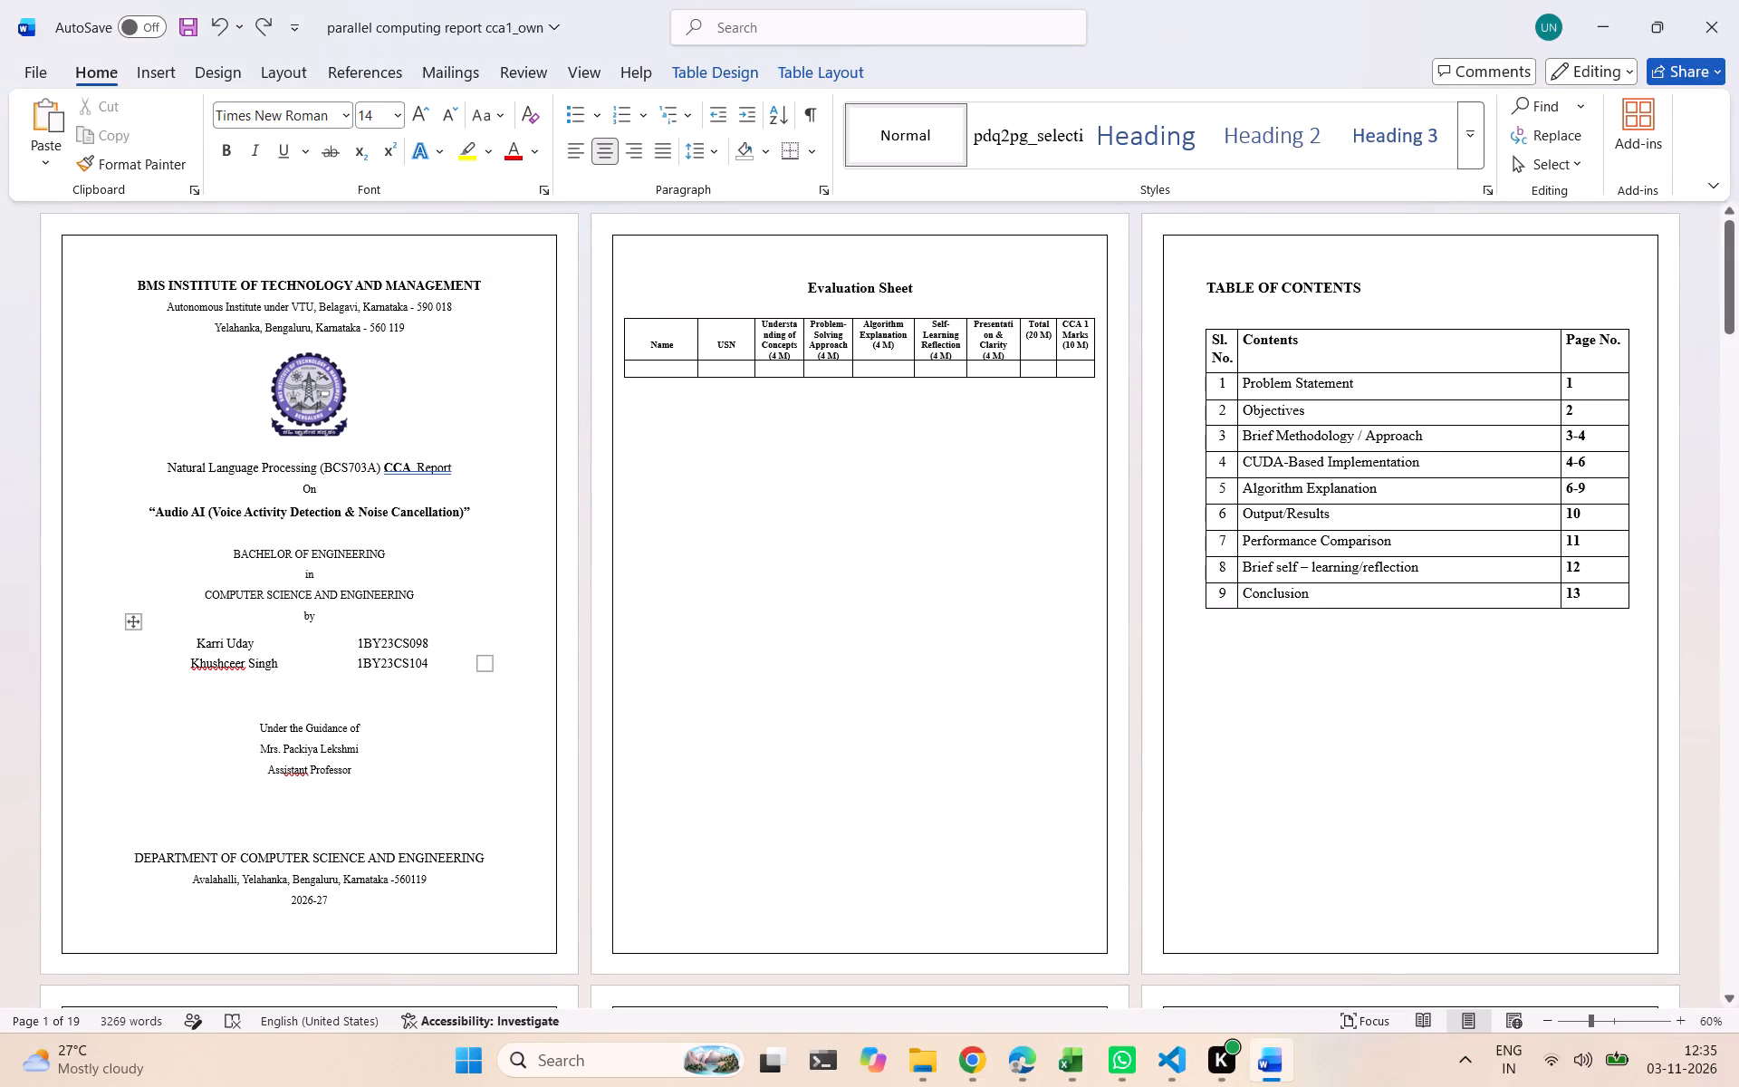
pyautogui.moveTo(464, 517); pyautogui.dragTo(152, 513)
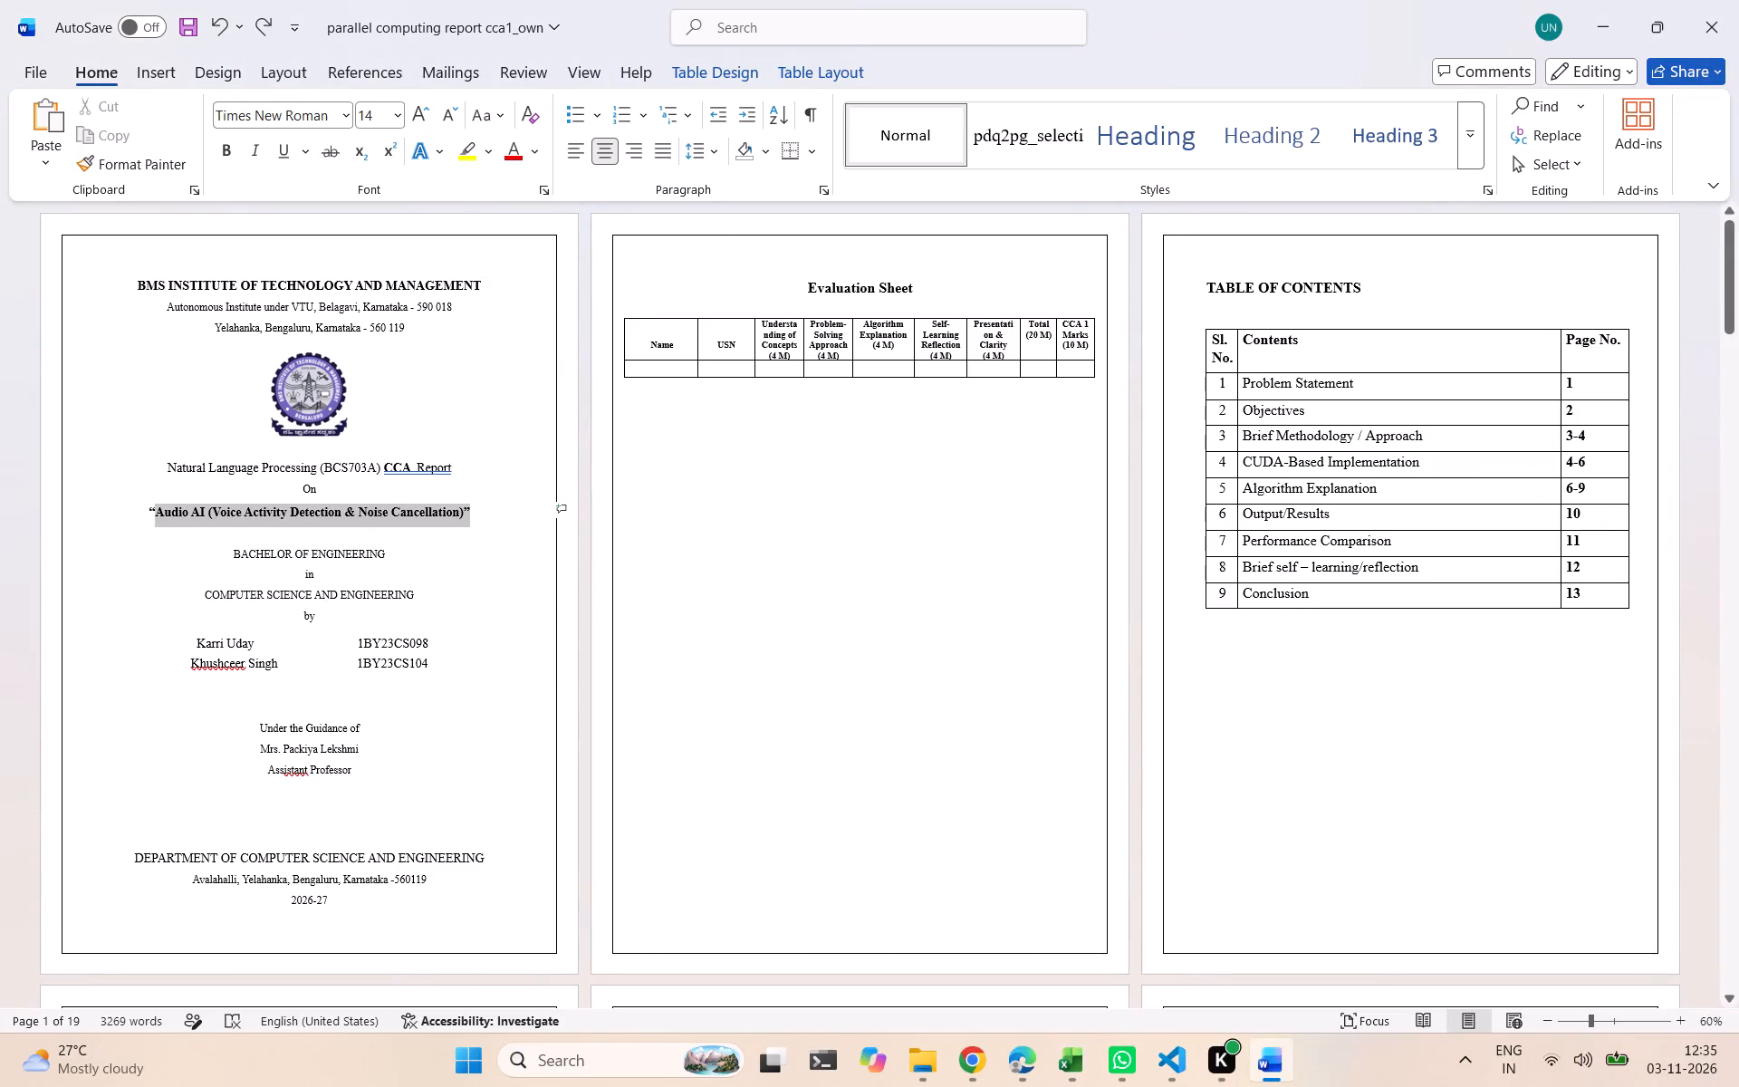
pyautogui.moveTo(152, 513); pyautogui.dragTo(150, 513)
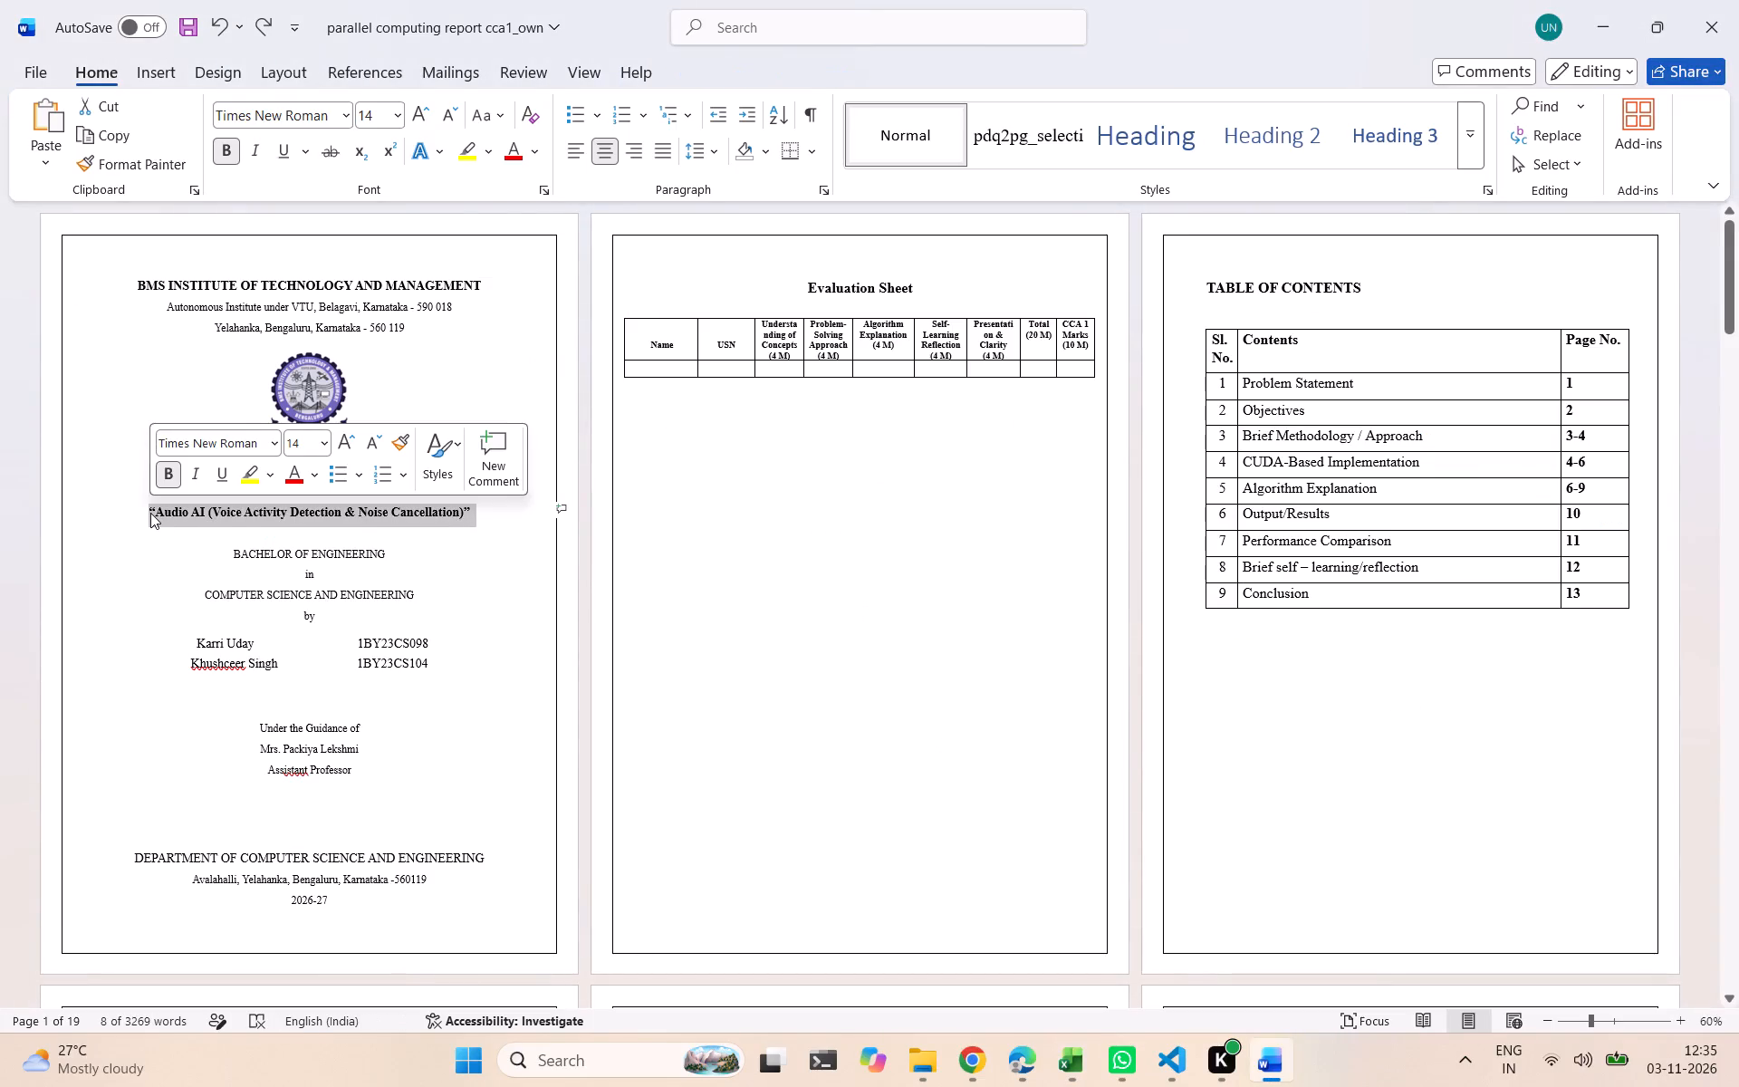
pyautogui.click(150, 513)
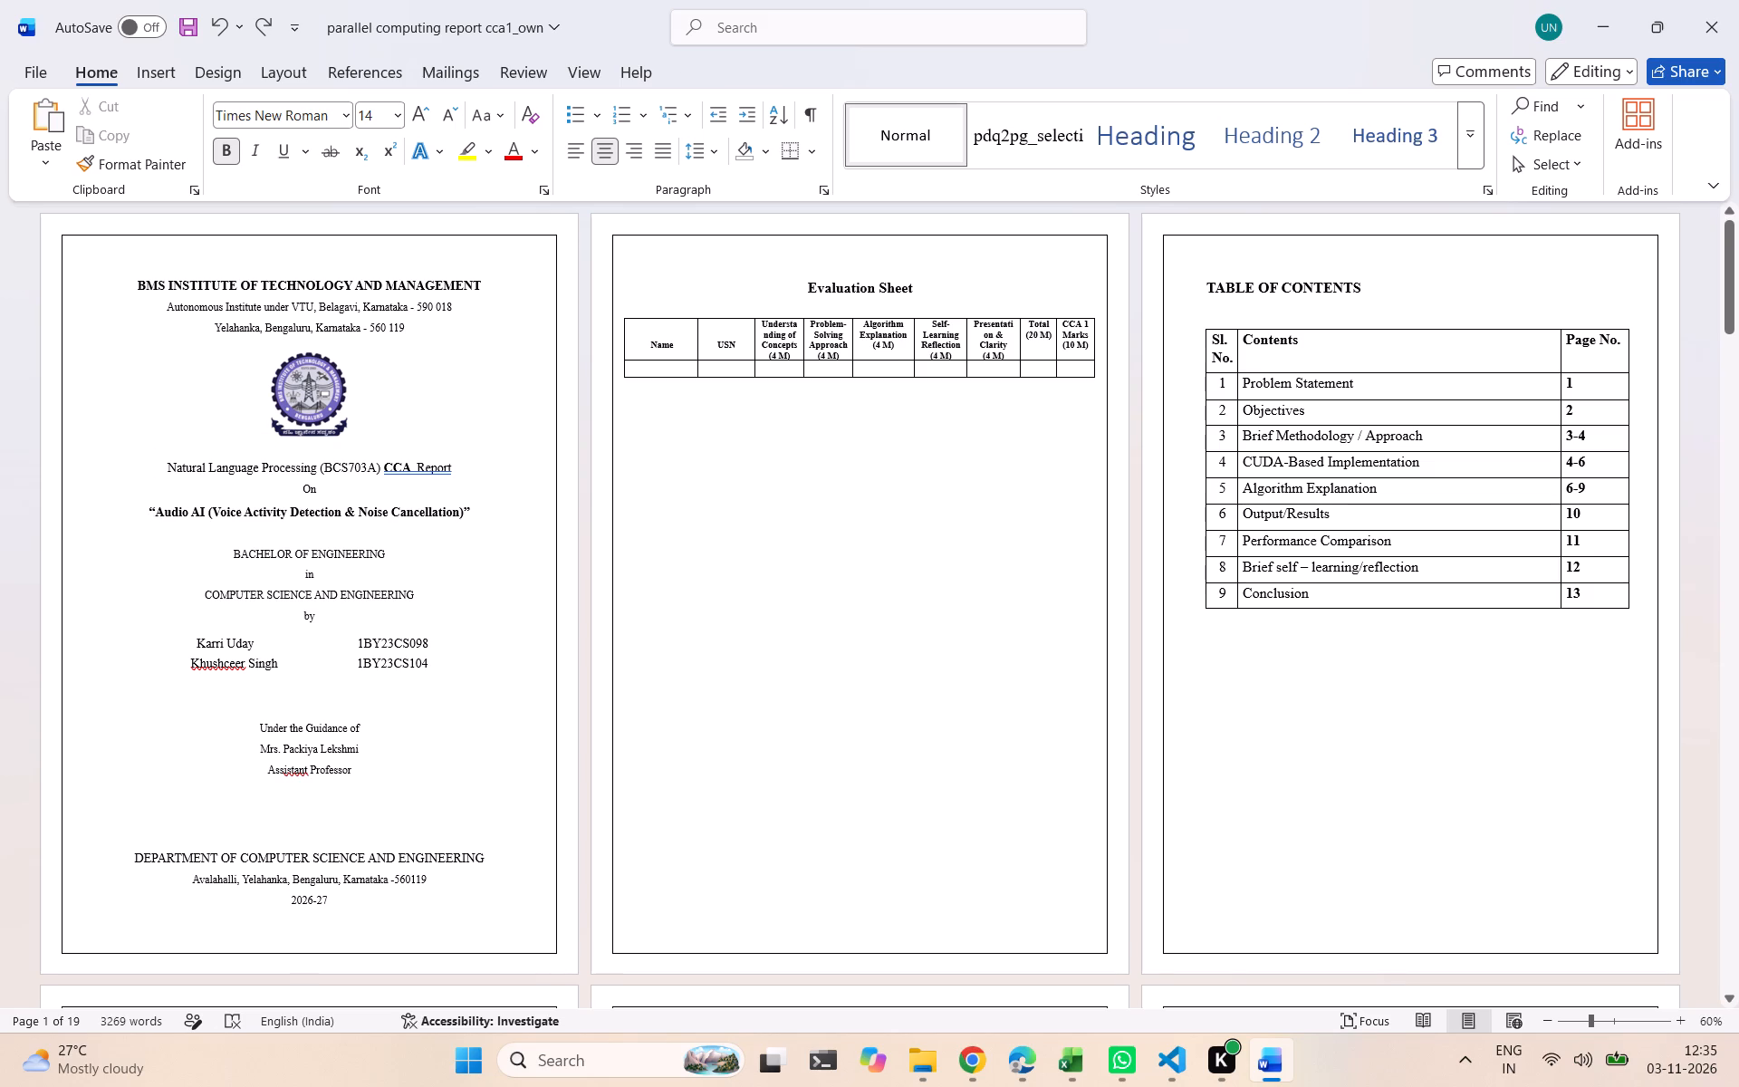
pyautogui.moveTo(461, 514); pyautogui.dragTo(231, 514)
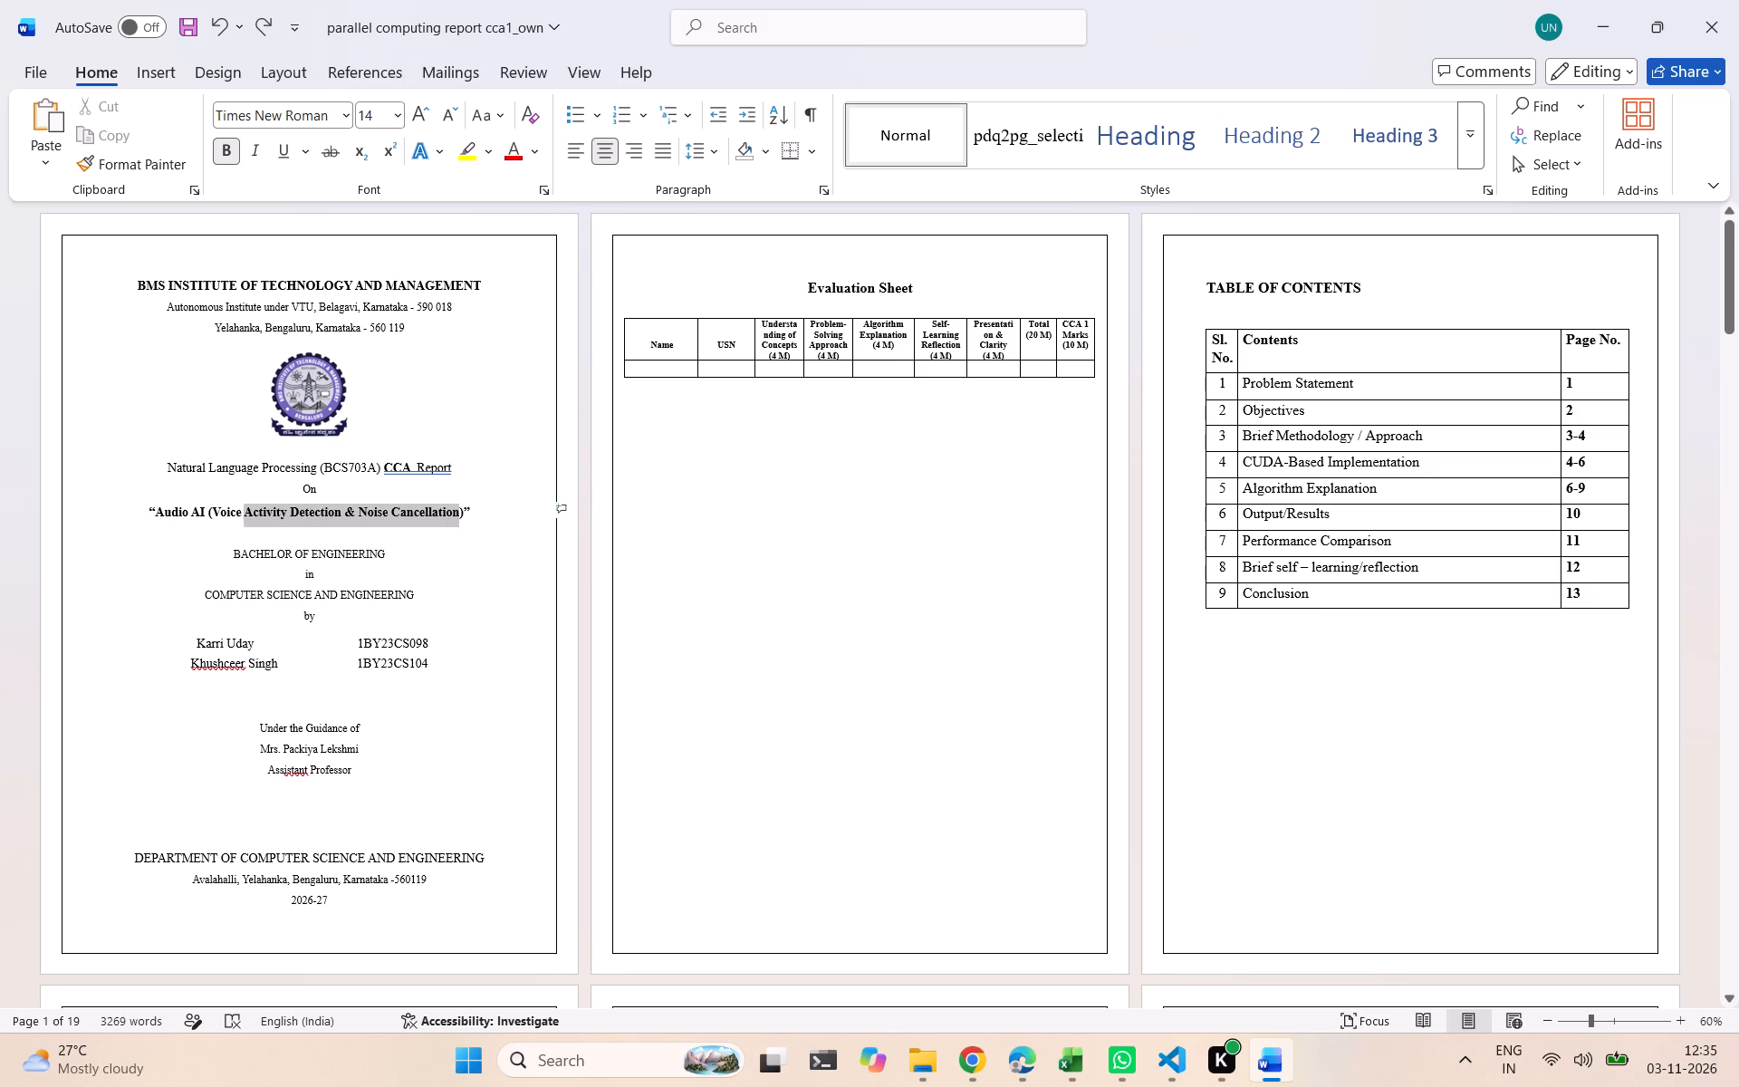
pyautogui.moveTo(231, 514); pyautogui.dragTo(166, 514)
pyautogui.hotkey('ctrl', 'v')
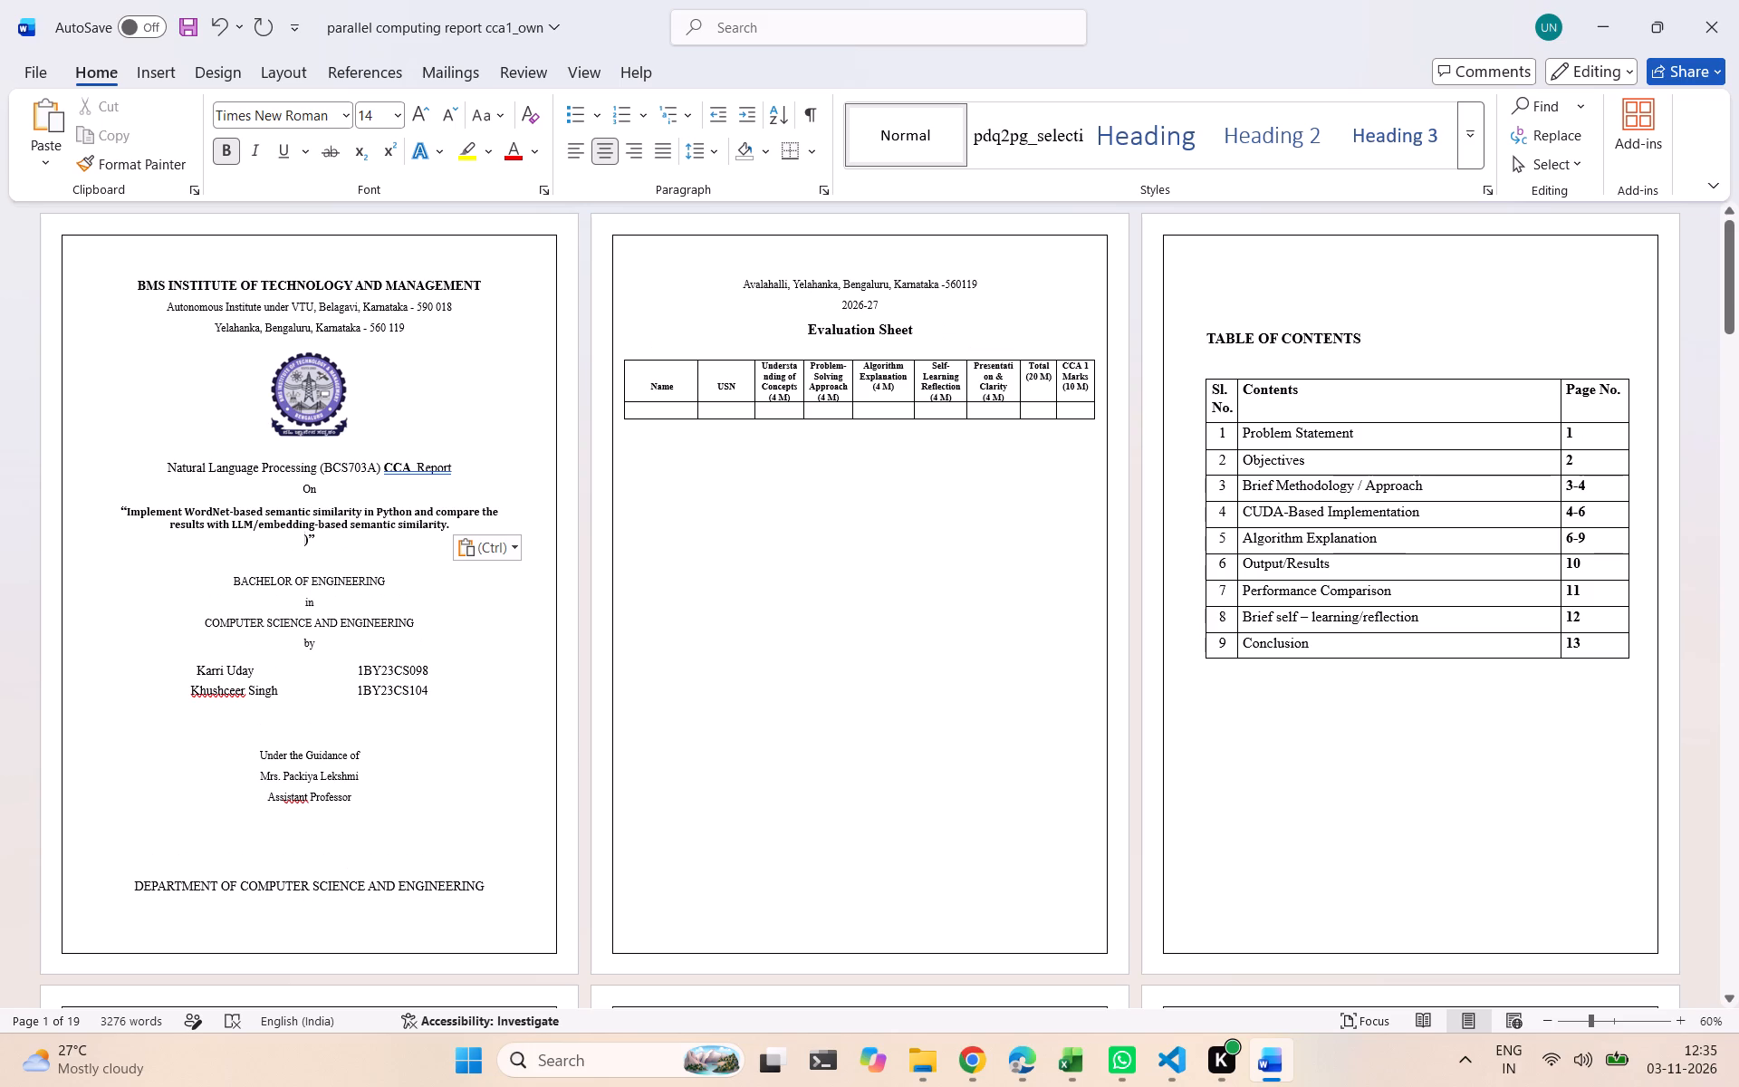
pyautogui.press('Right')
pyautogui.press('BackSpace')
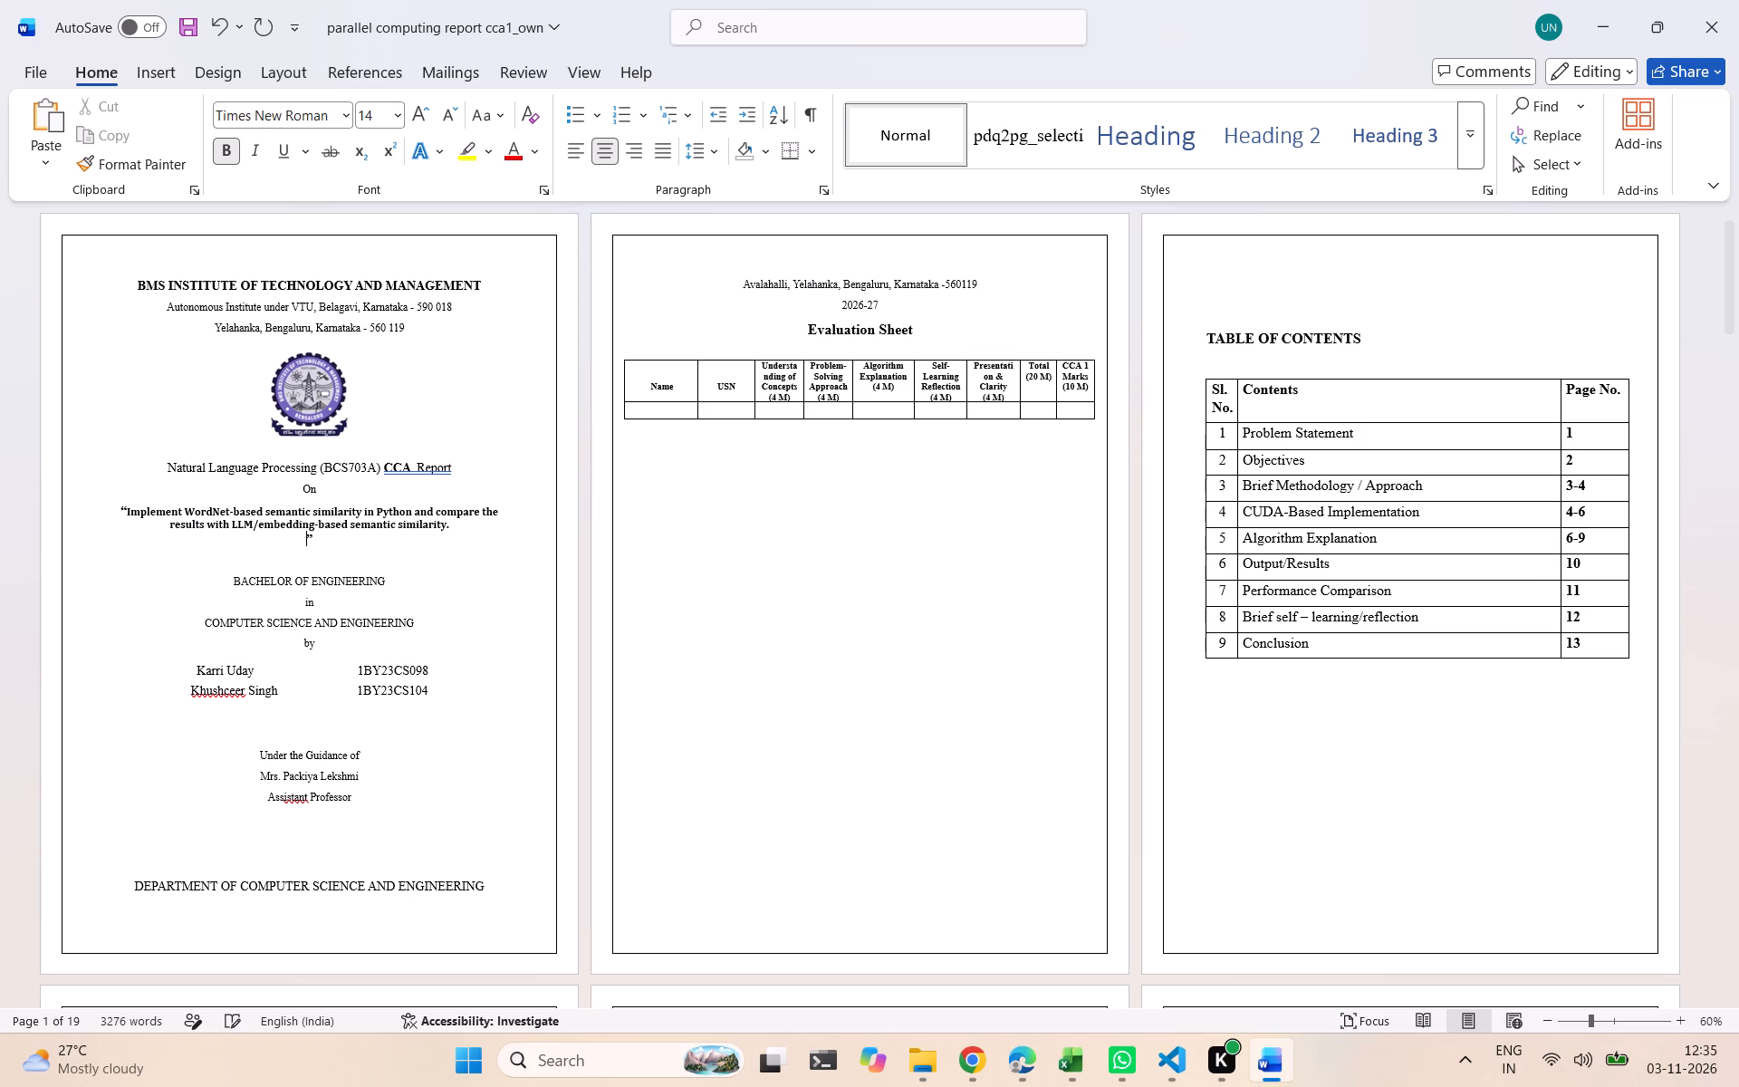
pyautogui.press('BackSpace')
pyautogui.press('BackSpace')
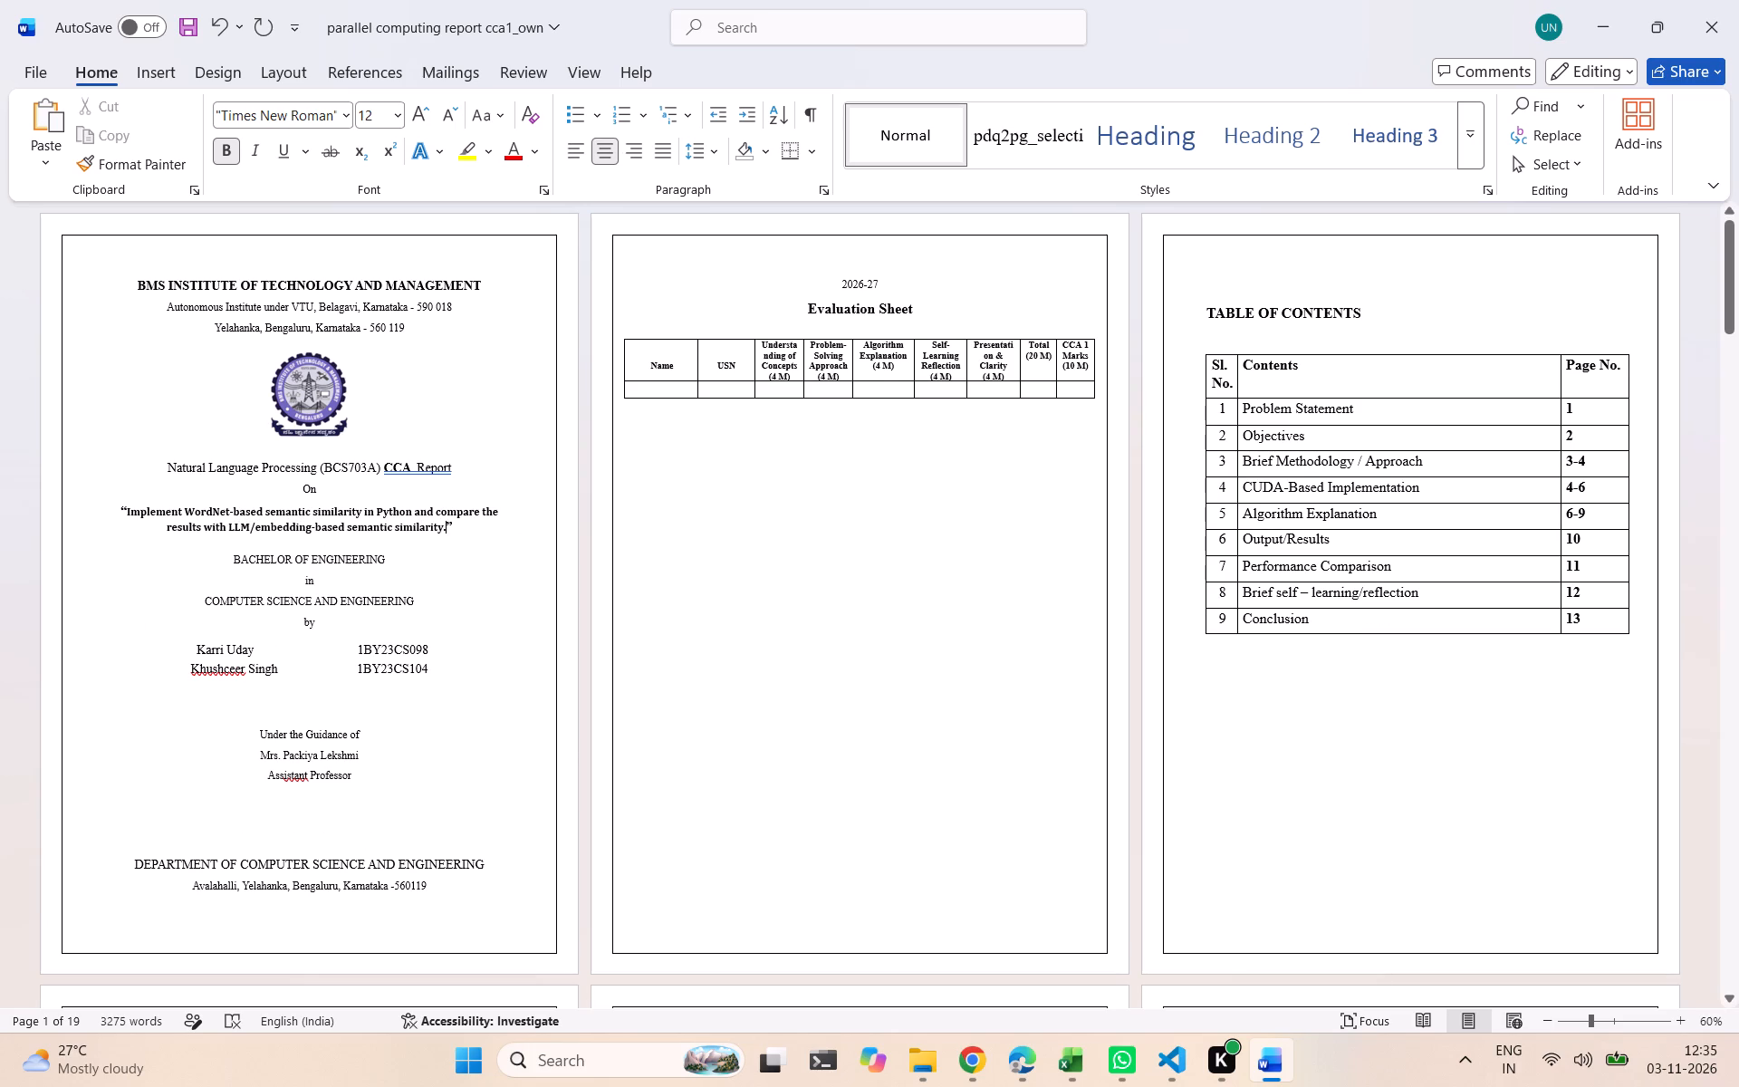
# Remove the empty line above the cover's DEPARTMENT OF COMPUTER SCIENCE AND ENGINEERING line and indent that line by one tab stop.
pyautogui.click(129, 859)
pyautogui.press('BackSpace')
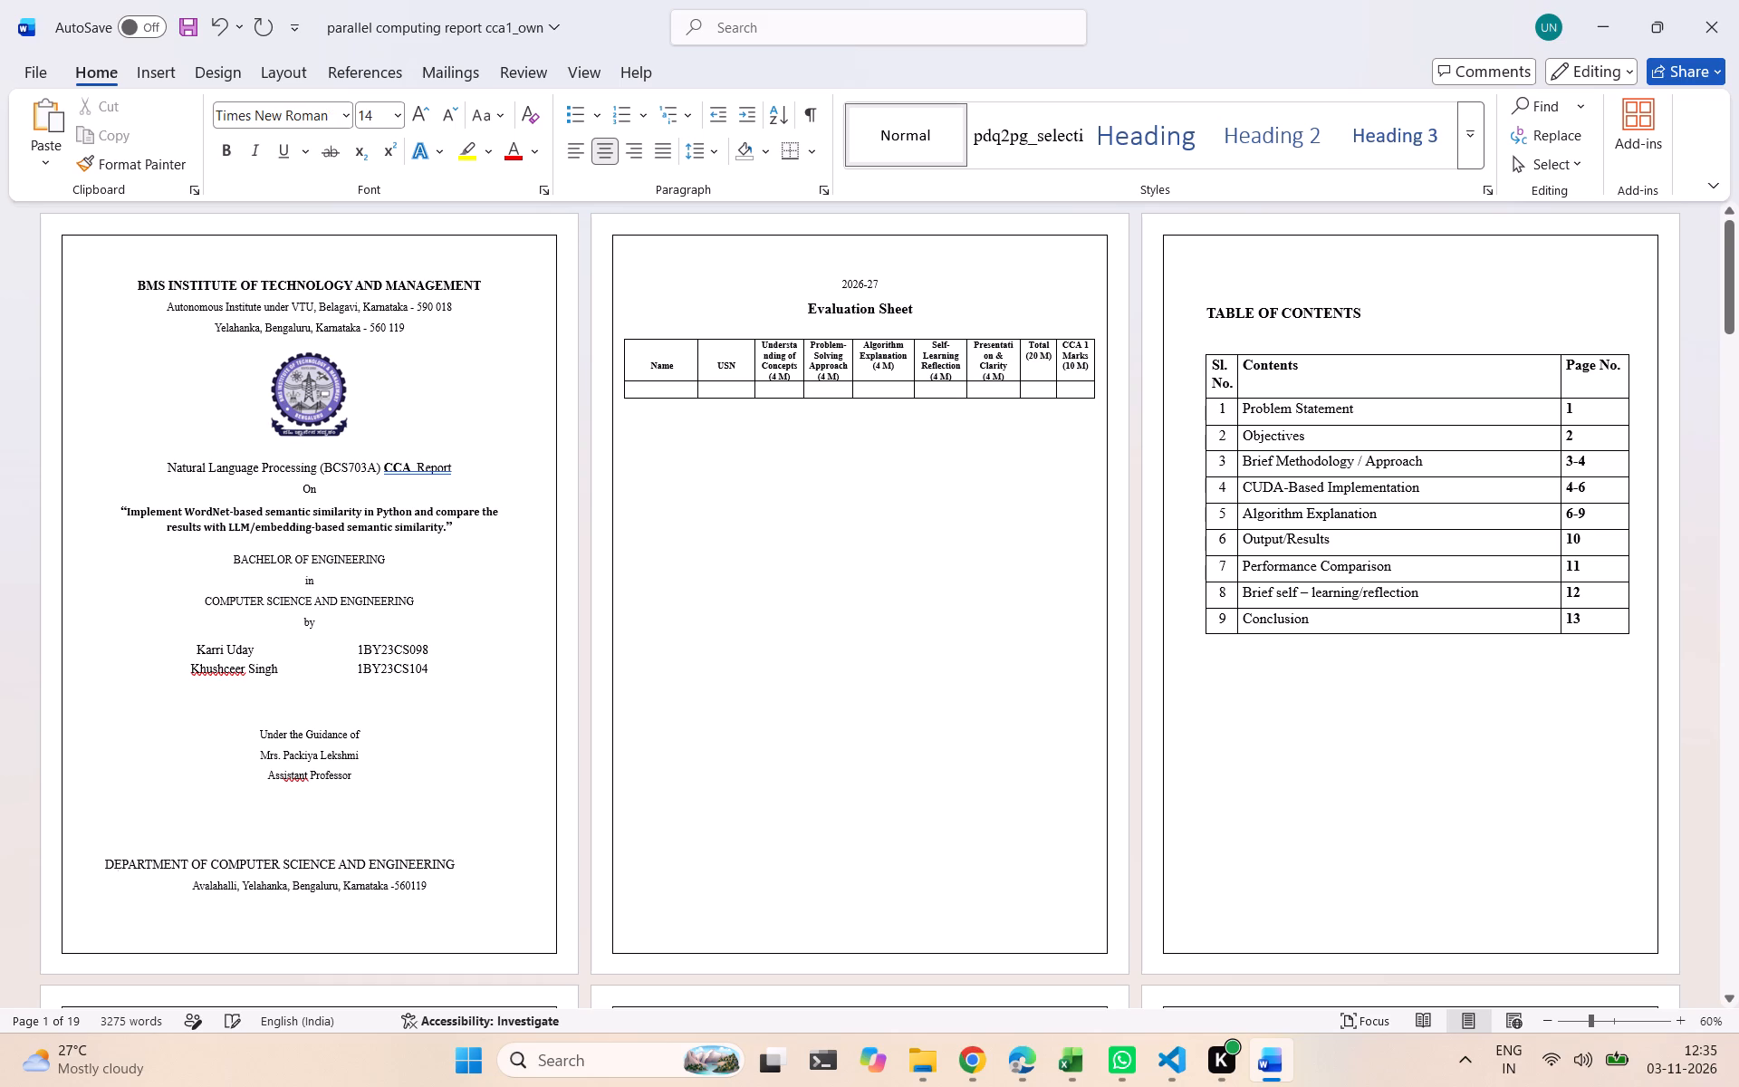
pyautogui.press('BackSpace')
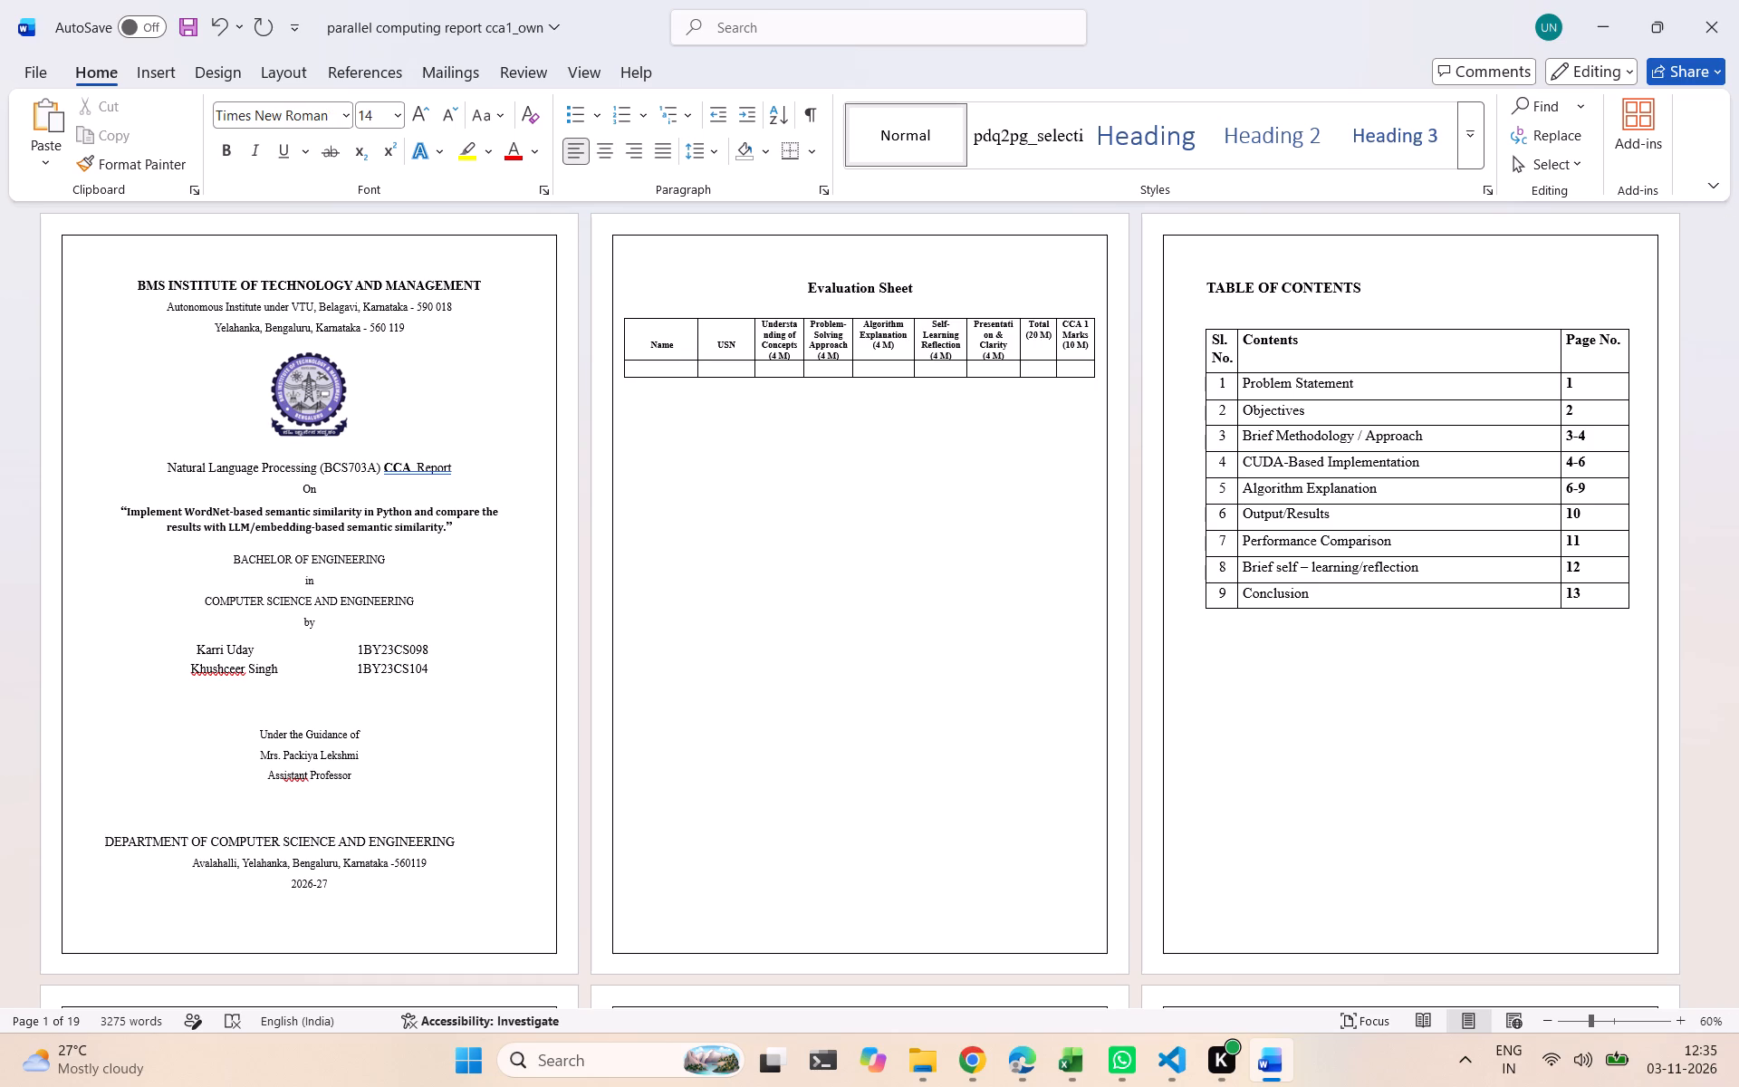
pyautogui.press('Tab')
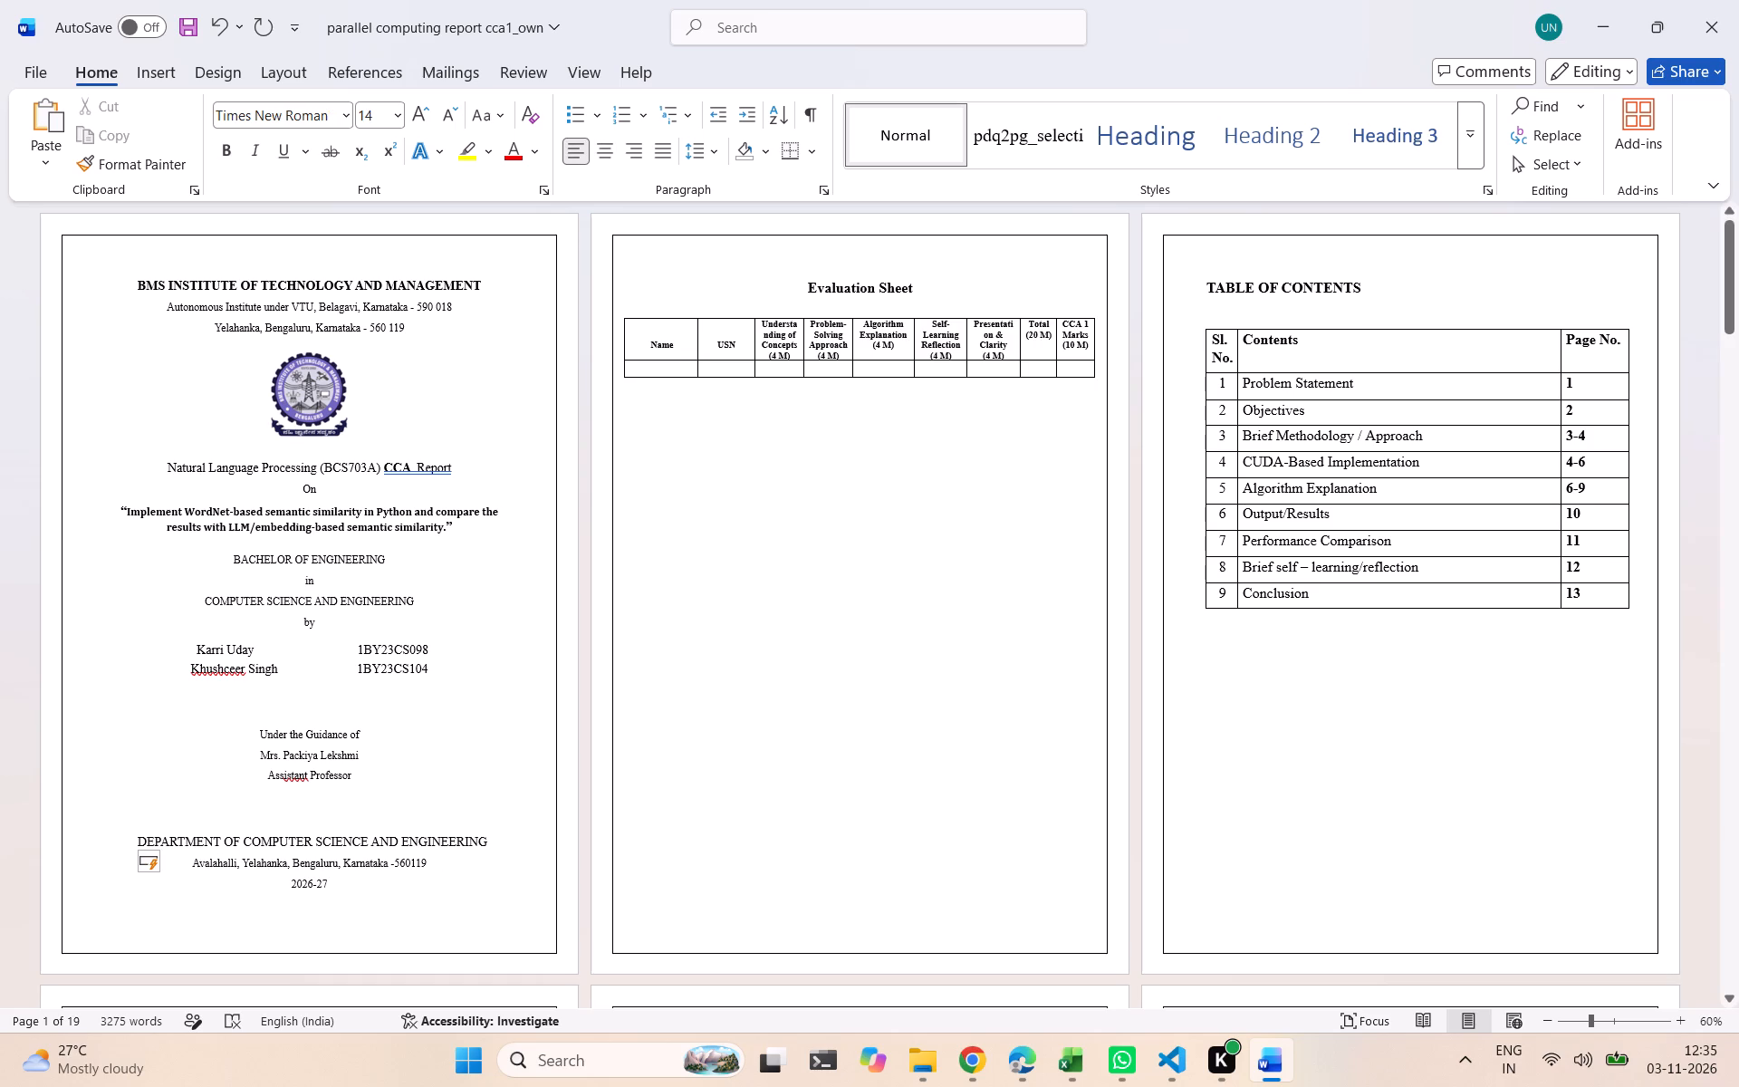
# Set the font size of the quoted semantic-similarity topic on the cover page to 14.
pyautogui.scroll(1, 441, 573)
pyautogui.keyDown('ctrl'); pyautogui.scroll(3, 48, 509); pyautogui.keyUp('ctrl')
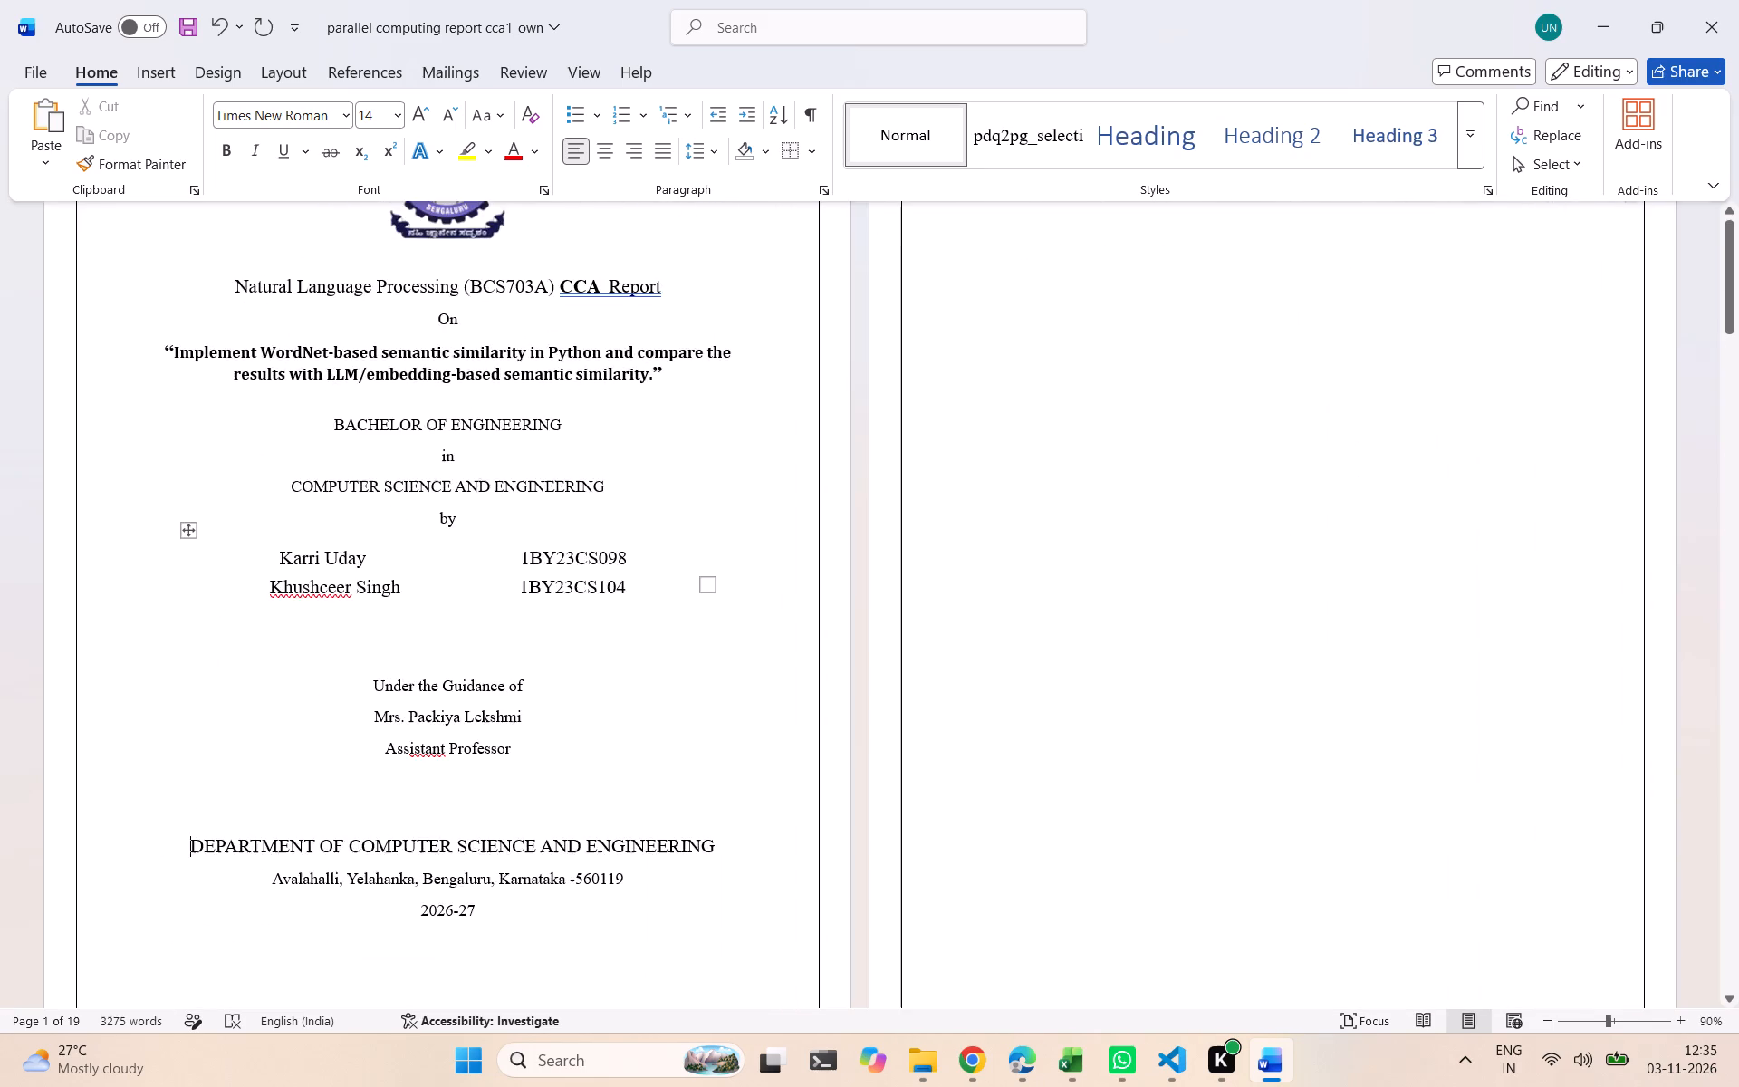
pyautogui.scroll(8, 189, 494)
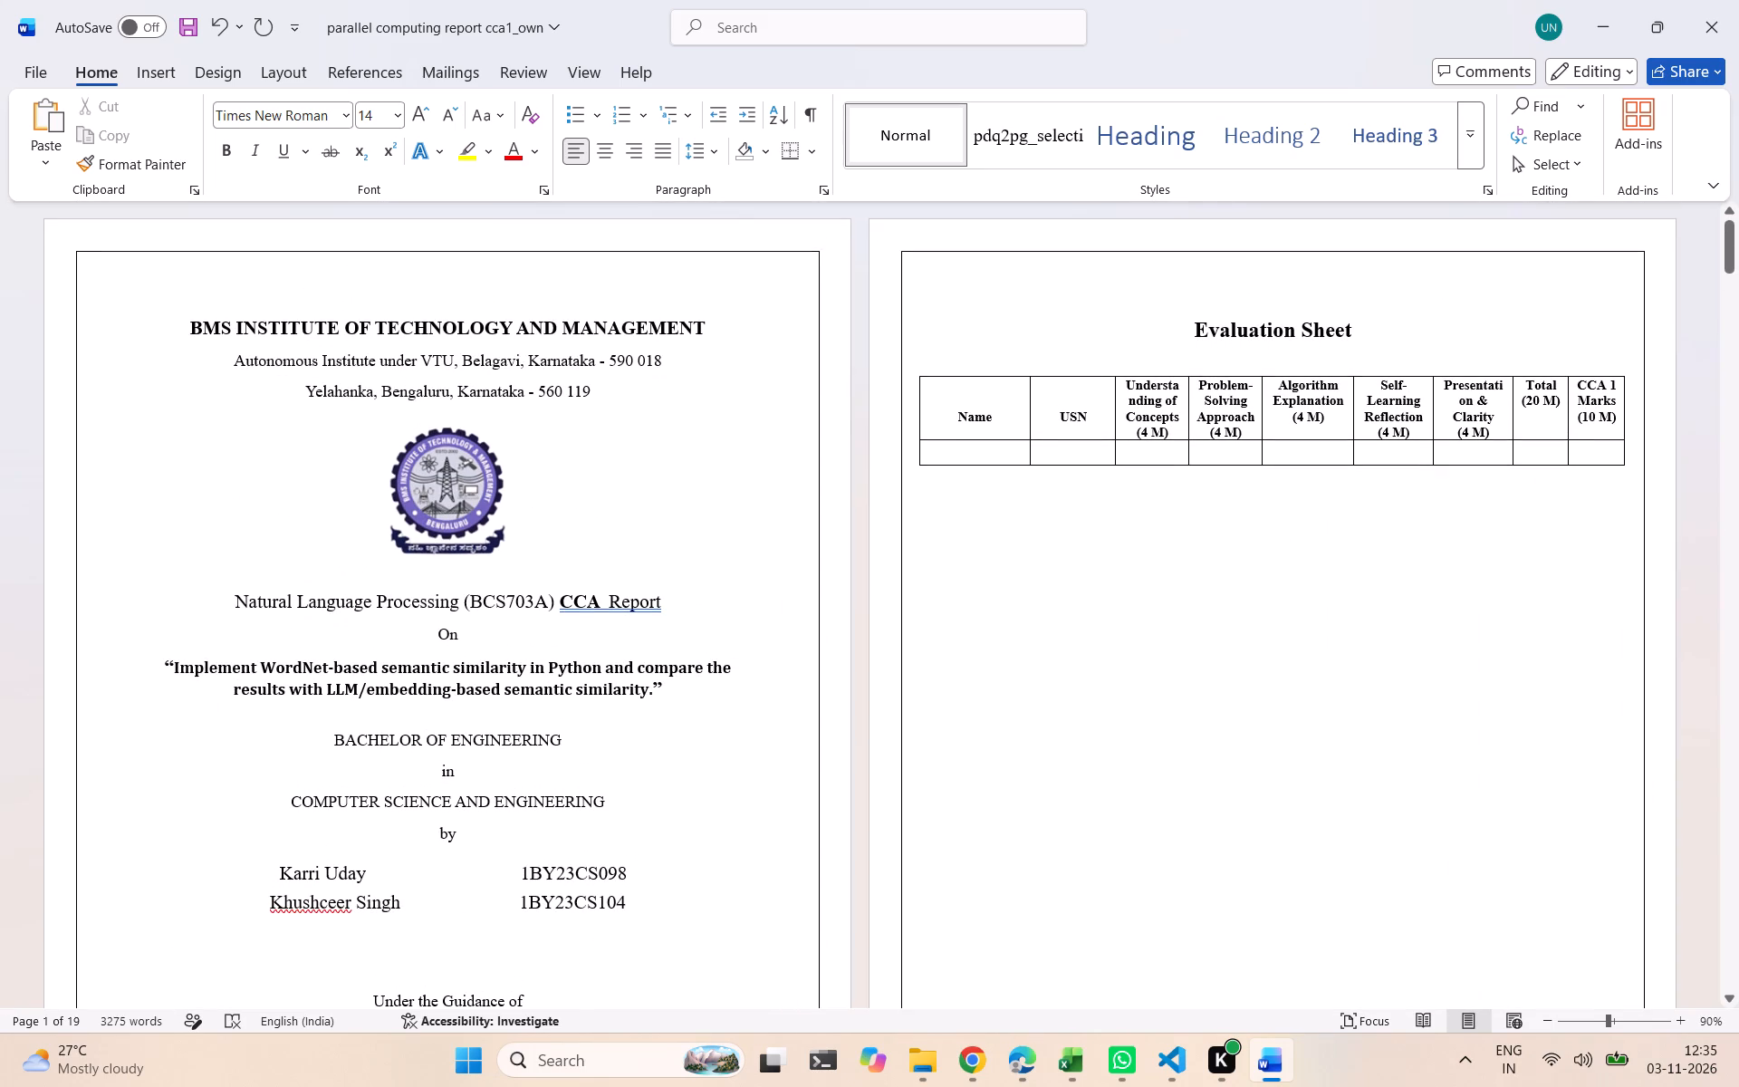
pyautogui.moveTo(668, 690); pyautogui.dragTo(168, 661)
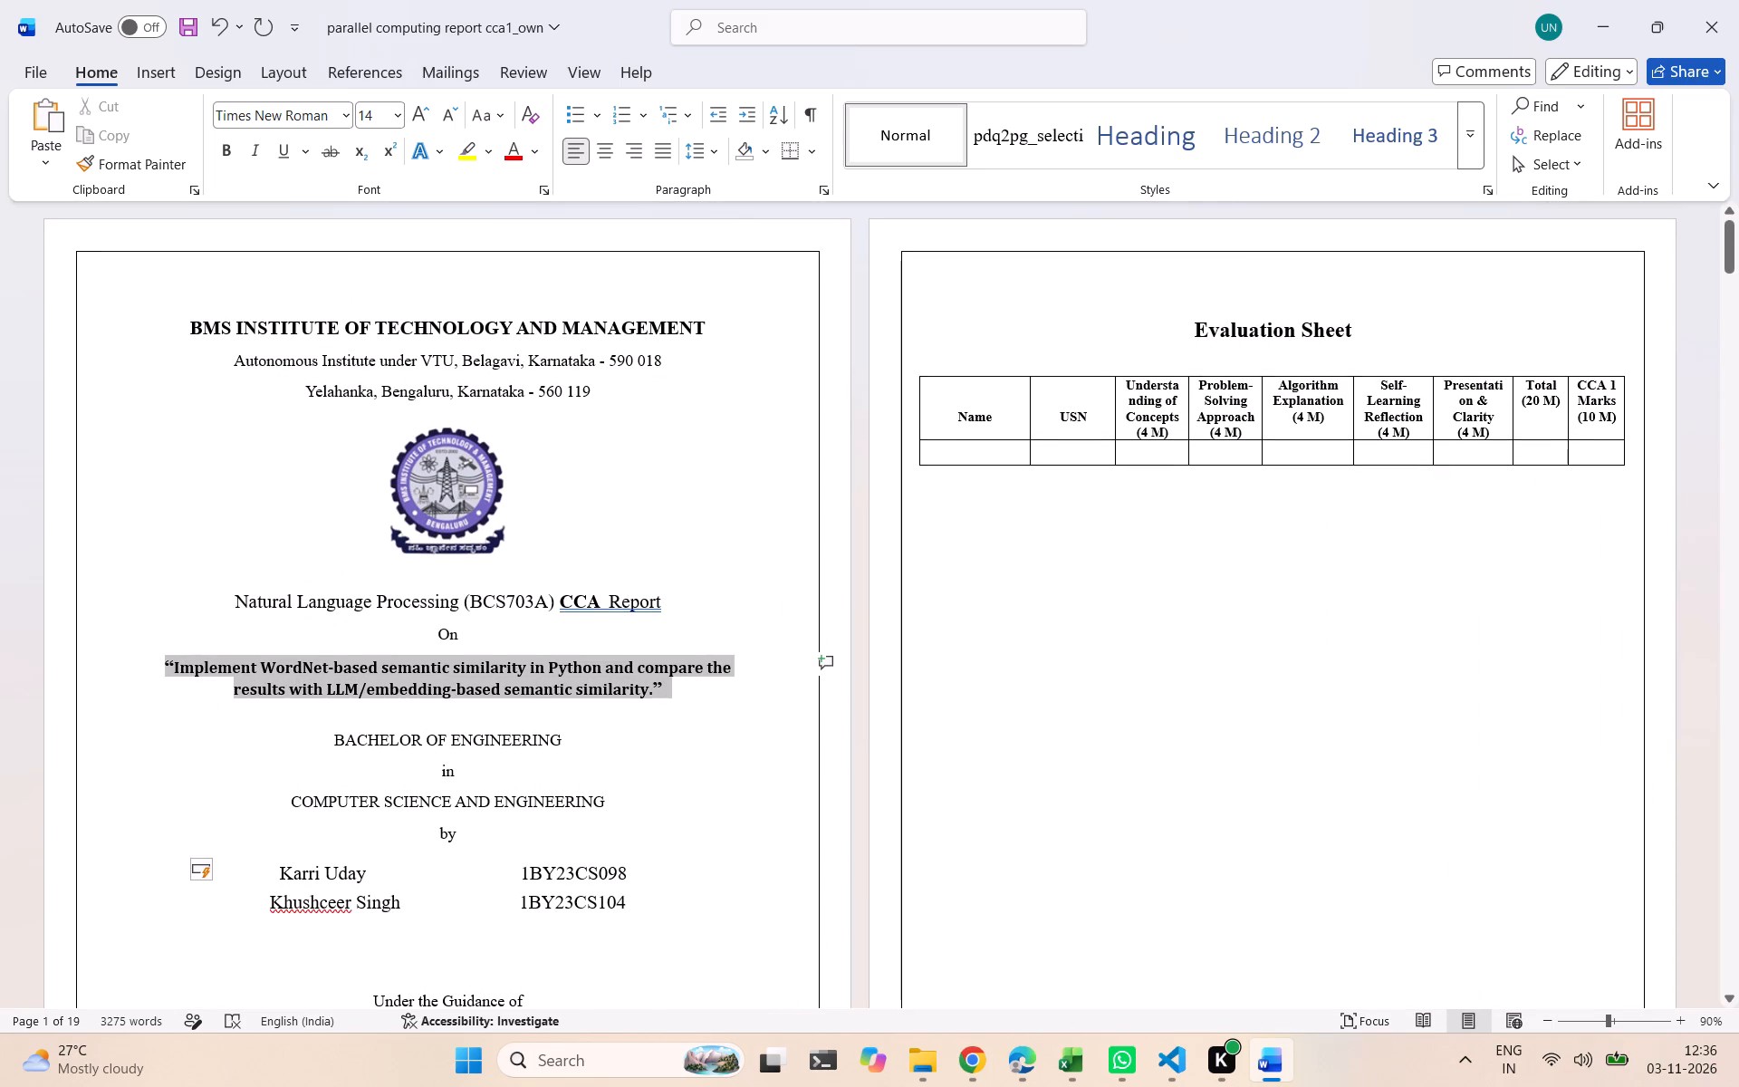
pyautogui.moveTo(168, 661); pyautogui.dragTo(155, 661)
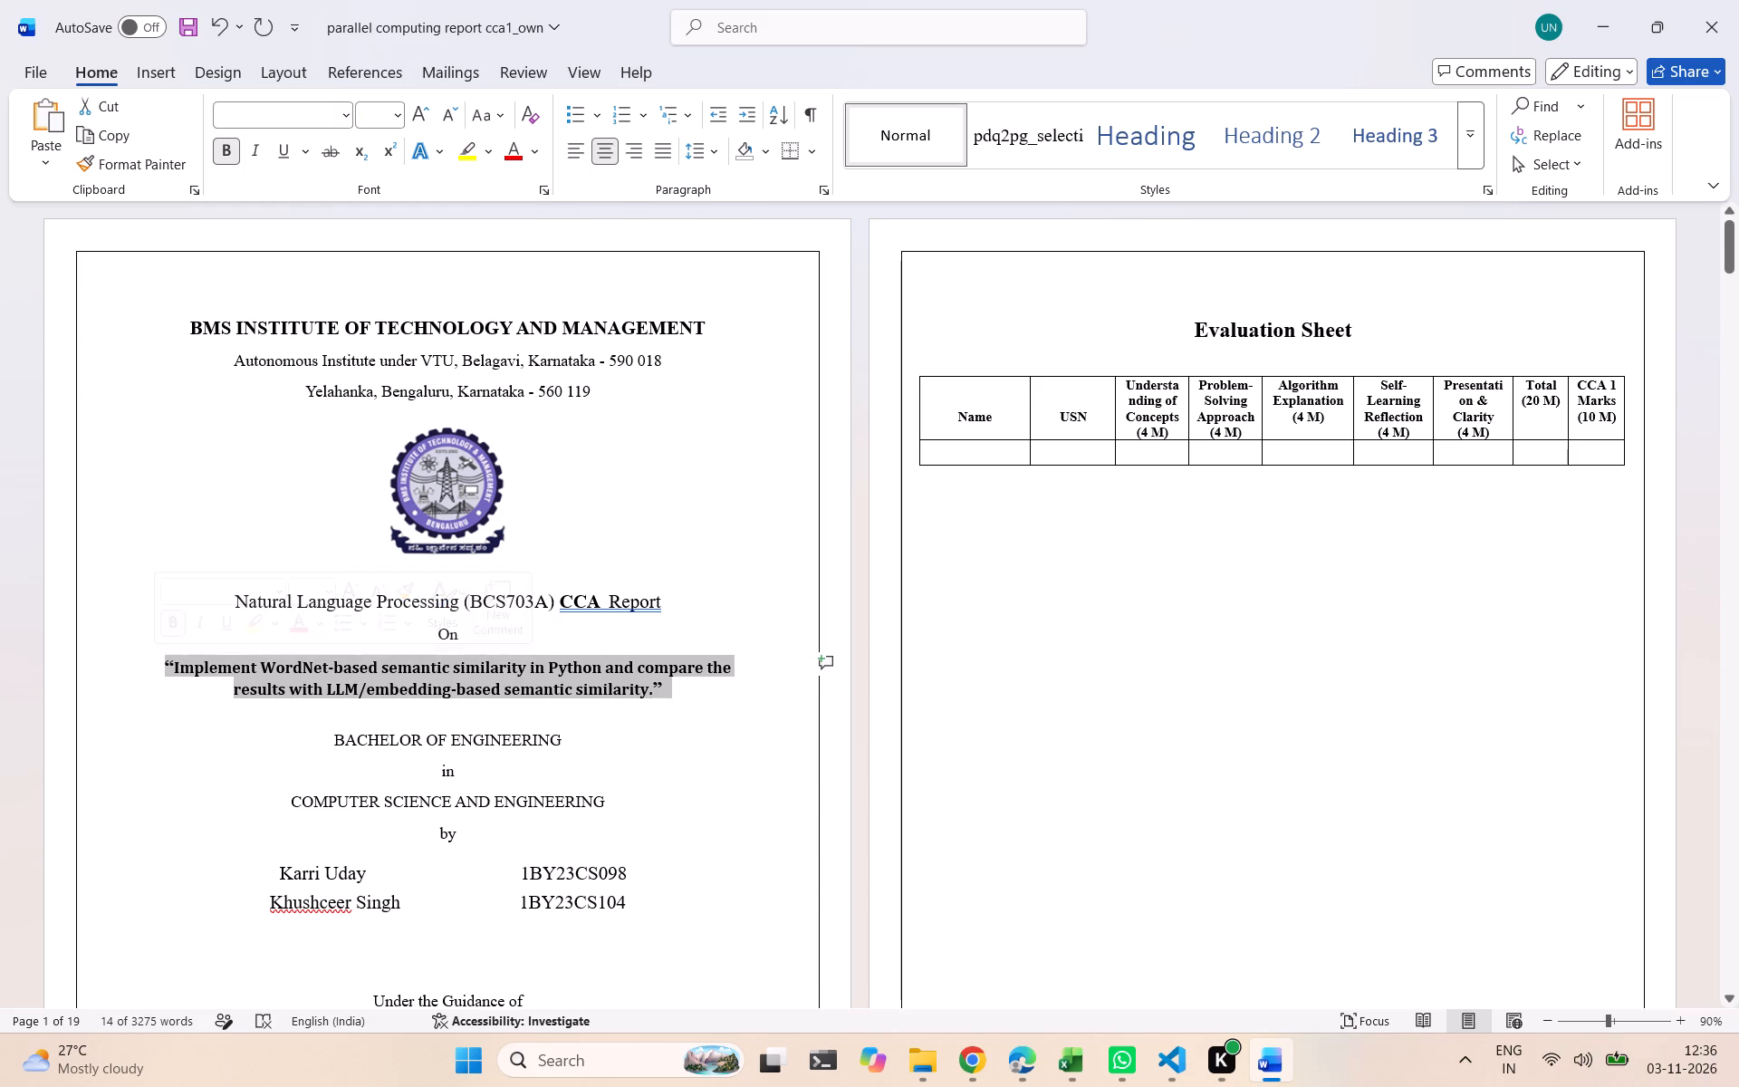
pyautogui.click(496, 690)
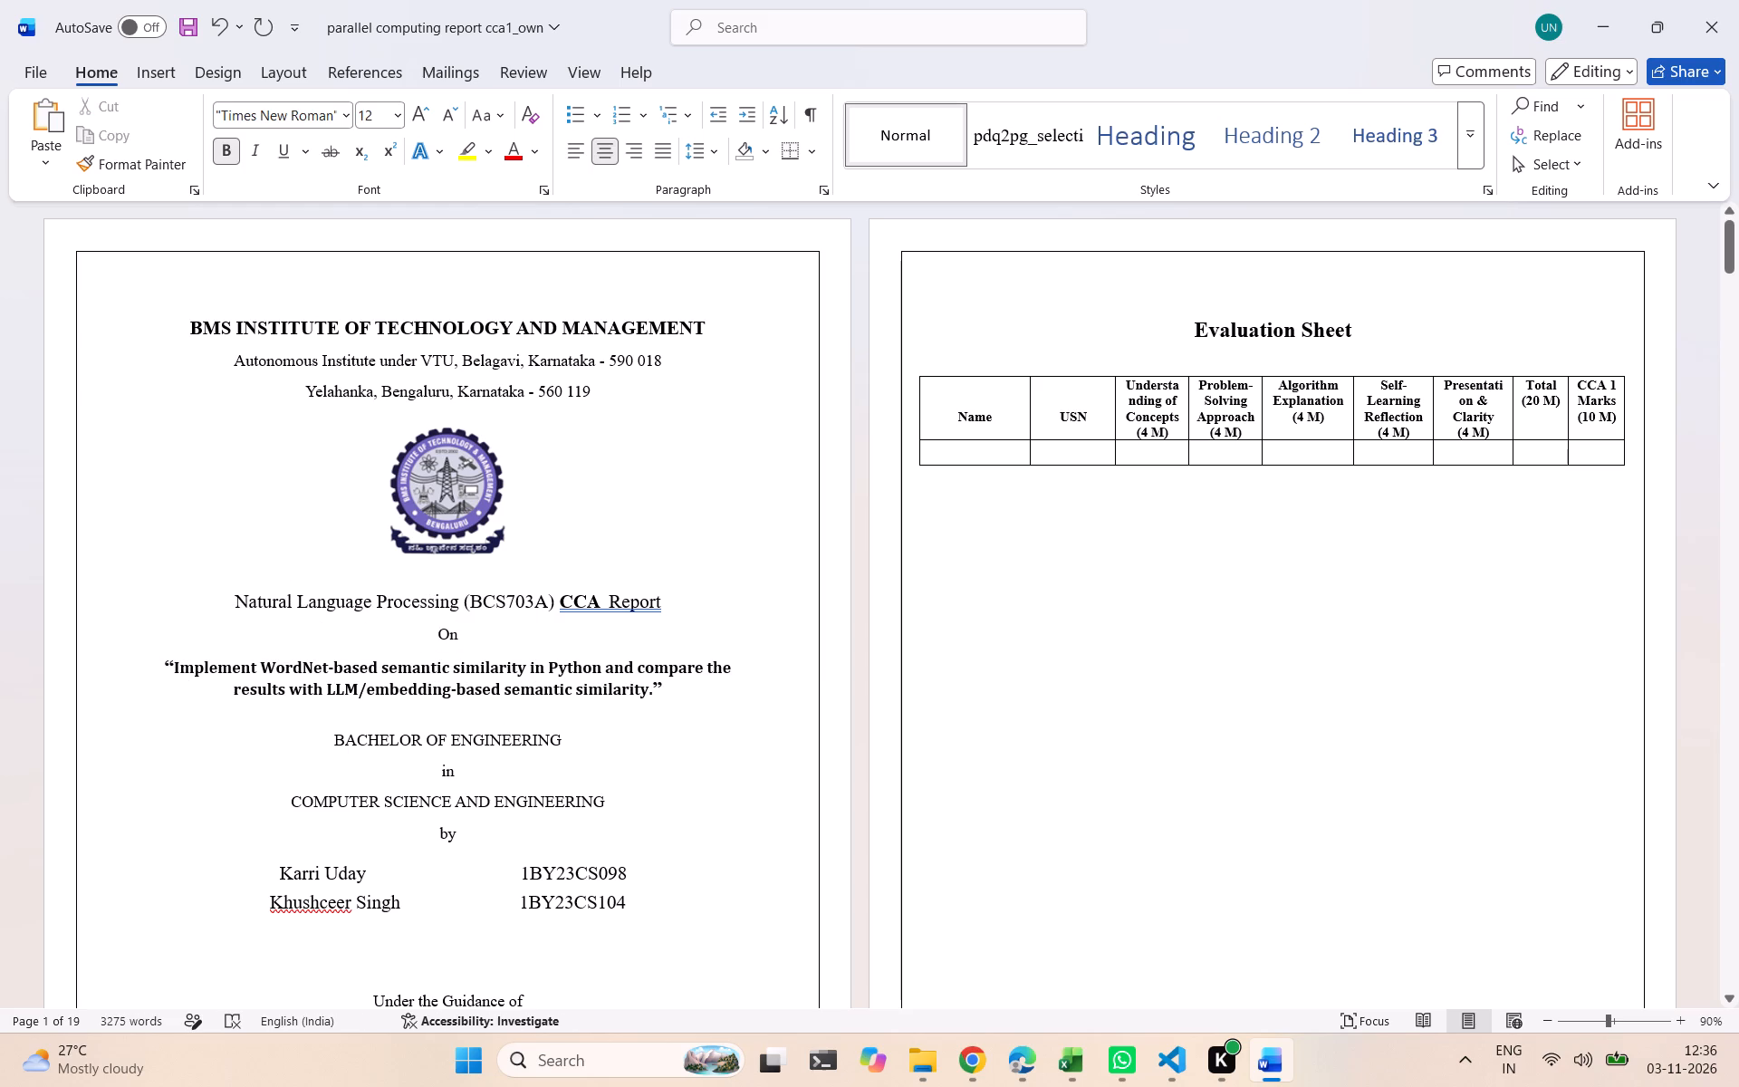
pyautogui.moveTo(664, 688); pyautogui.dragTo(164, 658)
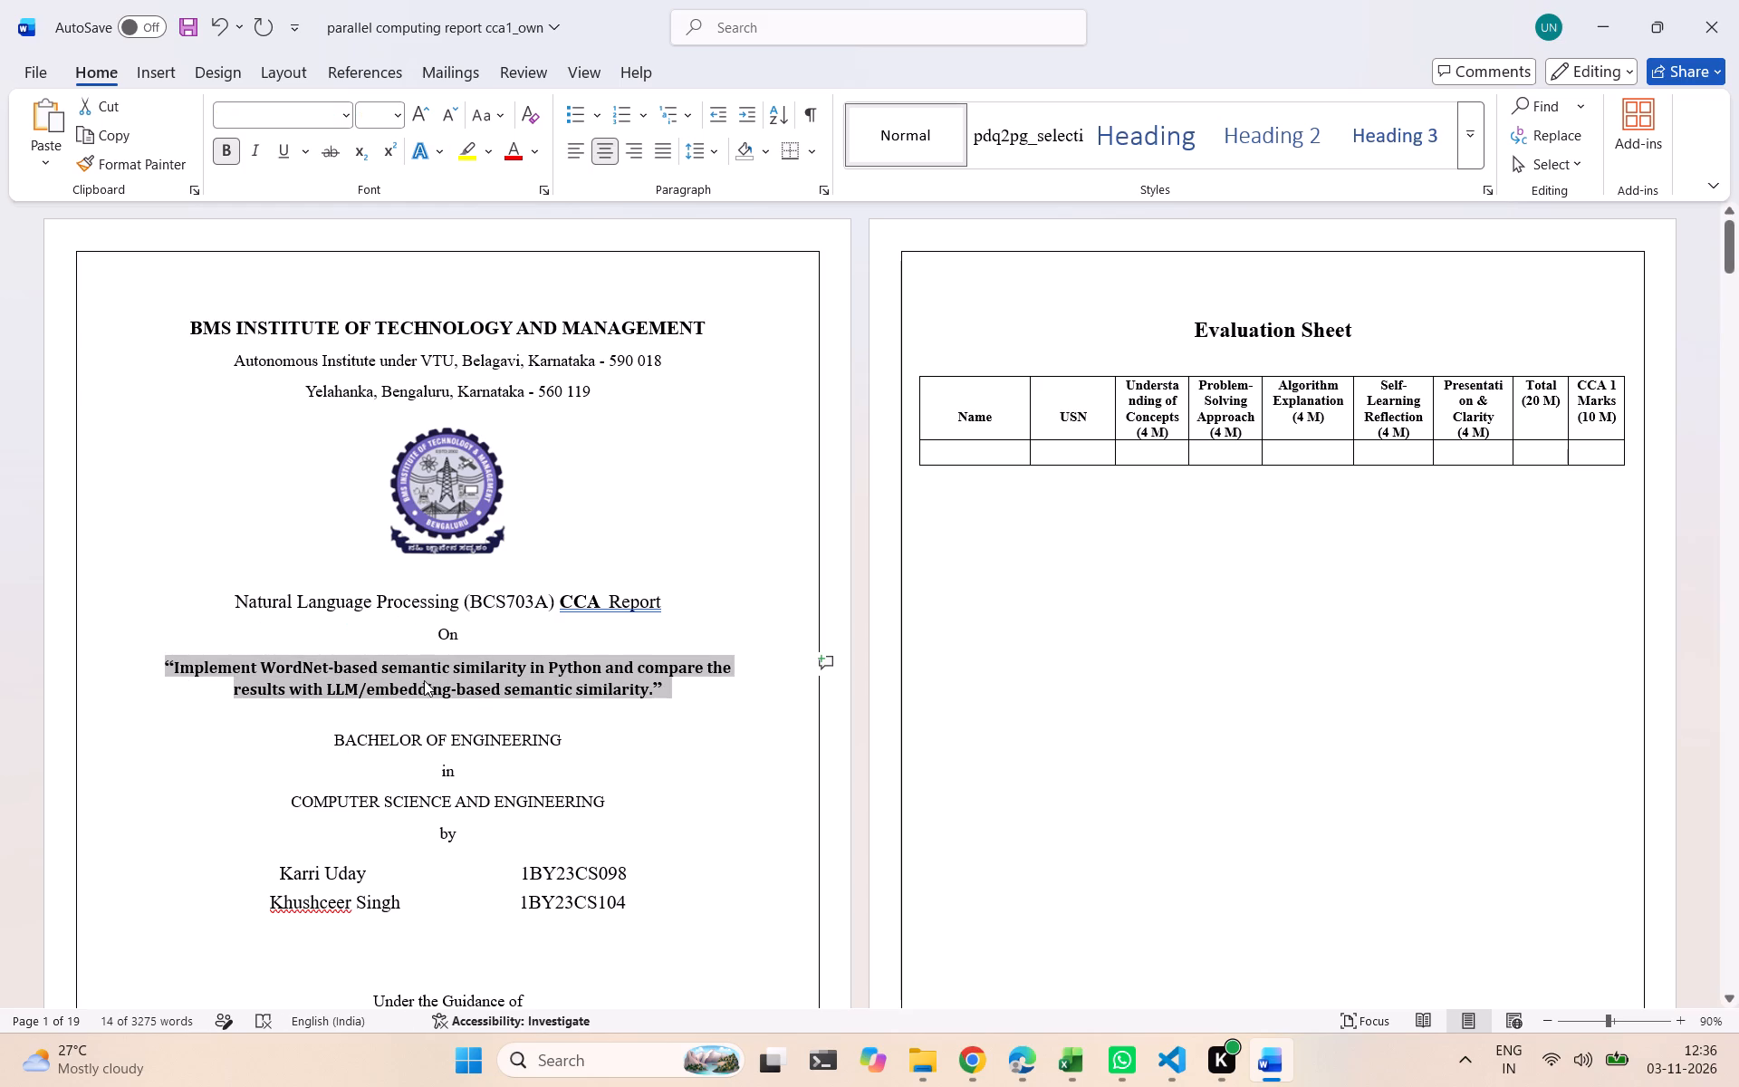
pyautogui.click(373, 115)
pyautogui.write('14')
pyautogui.press('Return')
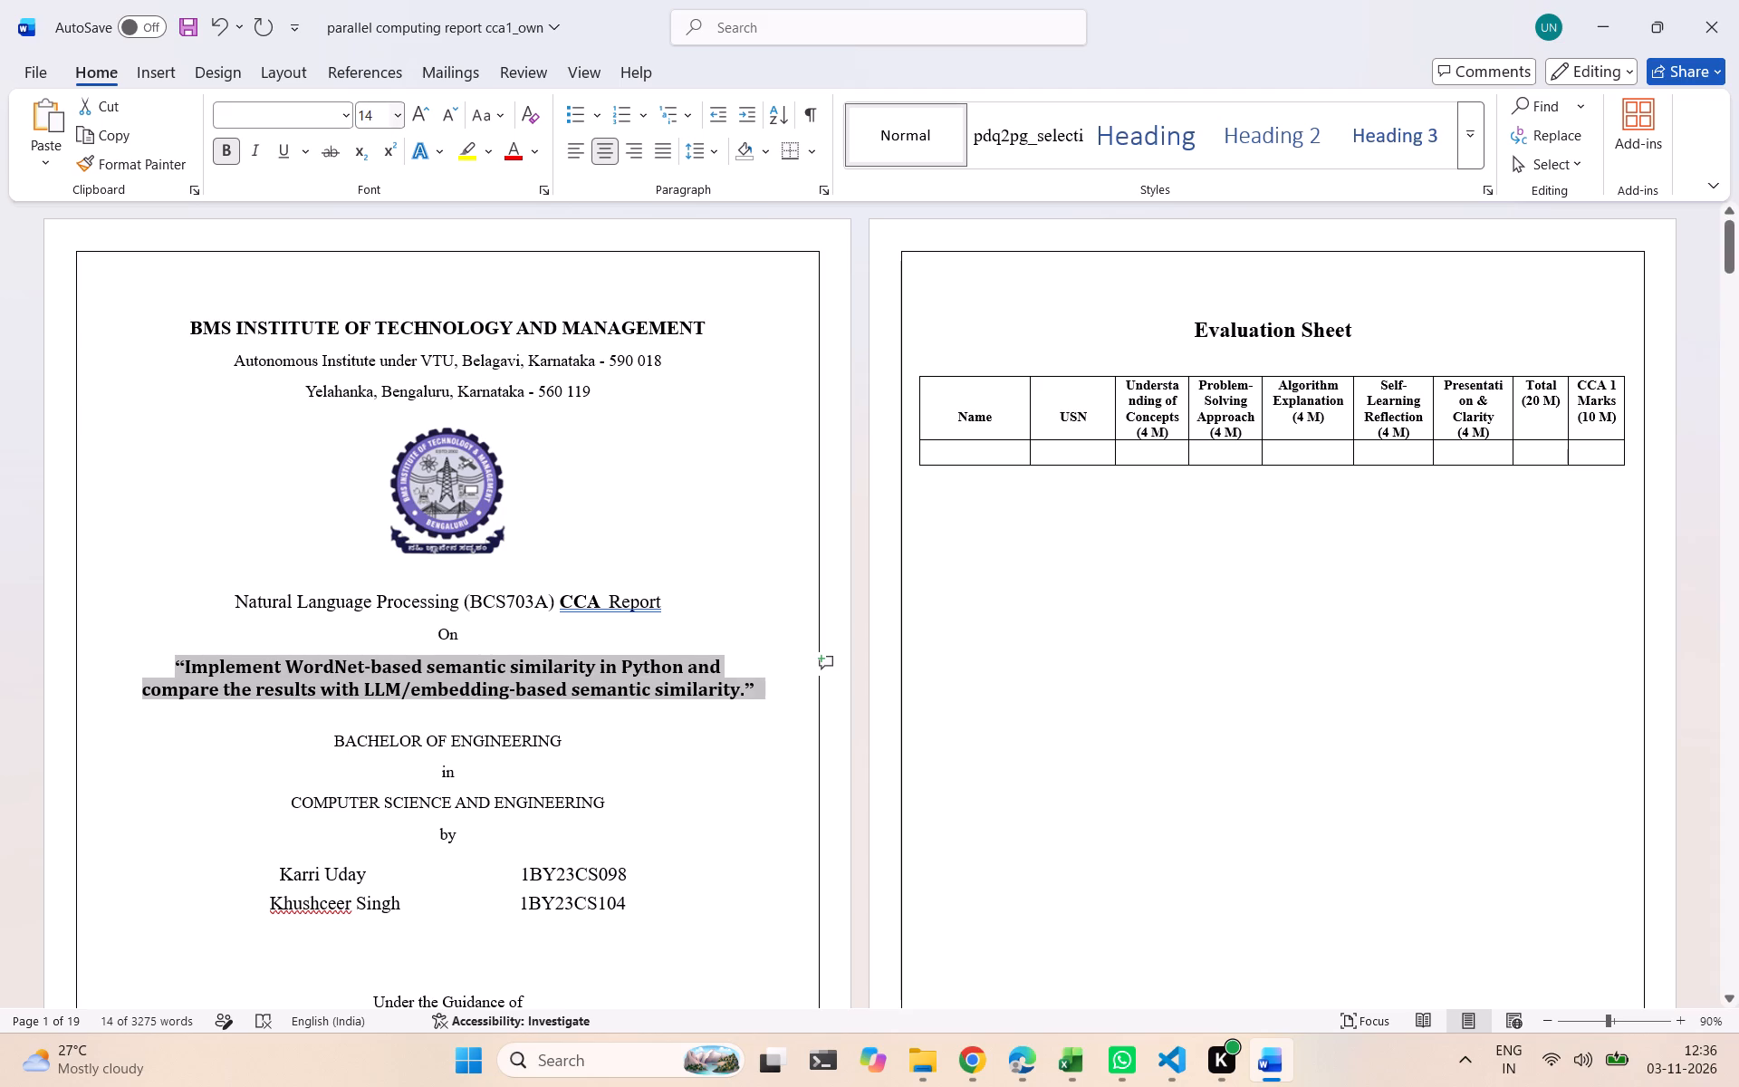
pyautogui.click(723, 709)
# Review the layout of the cover page and the evaluation sheet, table of contents and problem statement pages.
pyautogui.keyDown('ctrl'); pyautogui.scroll(-3, 723, 709); pyautogui.keyUp('ctrl')
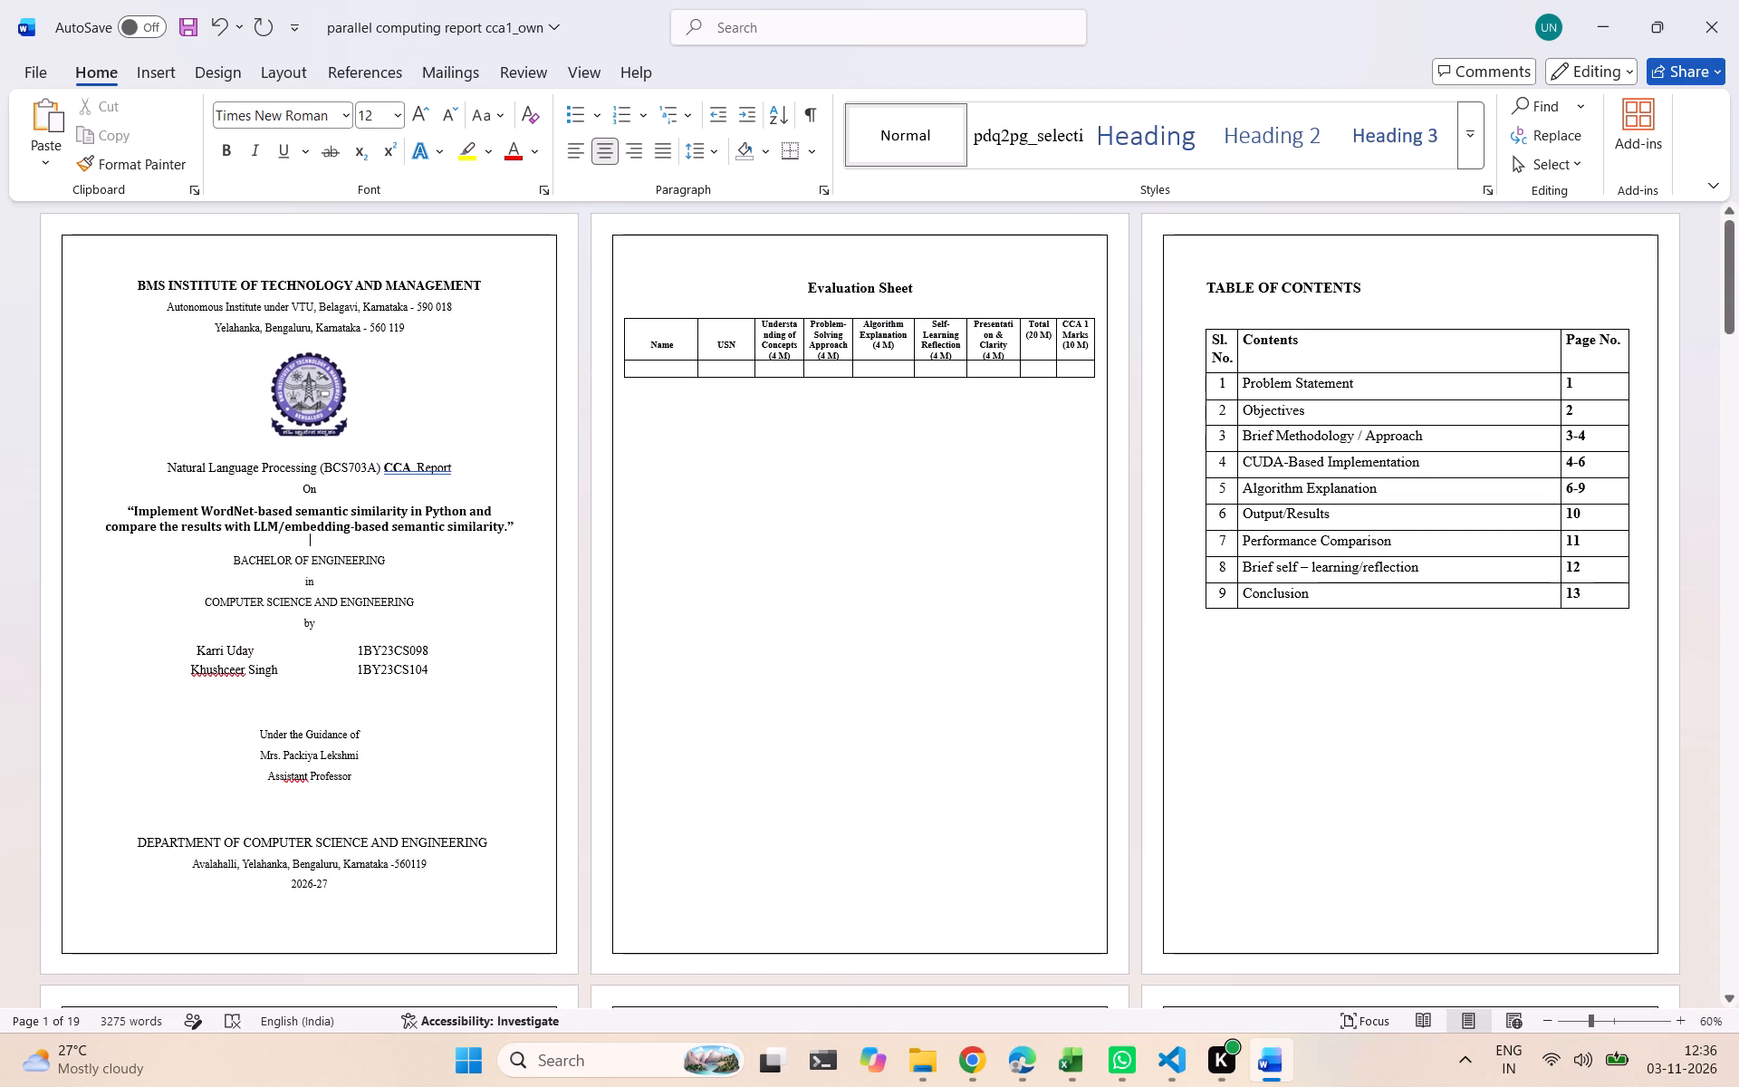
pyautogui.keyDown('ctrl'); pyautogui.scroll(2, 324, 559); pyautogui.keyUp('ctrl')
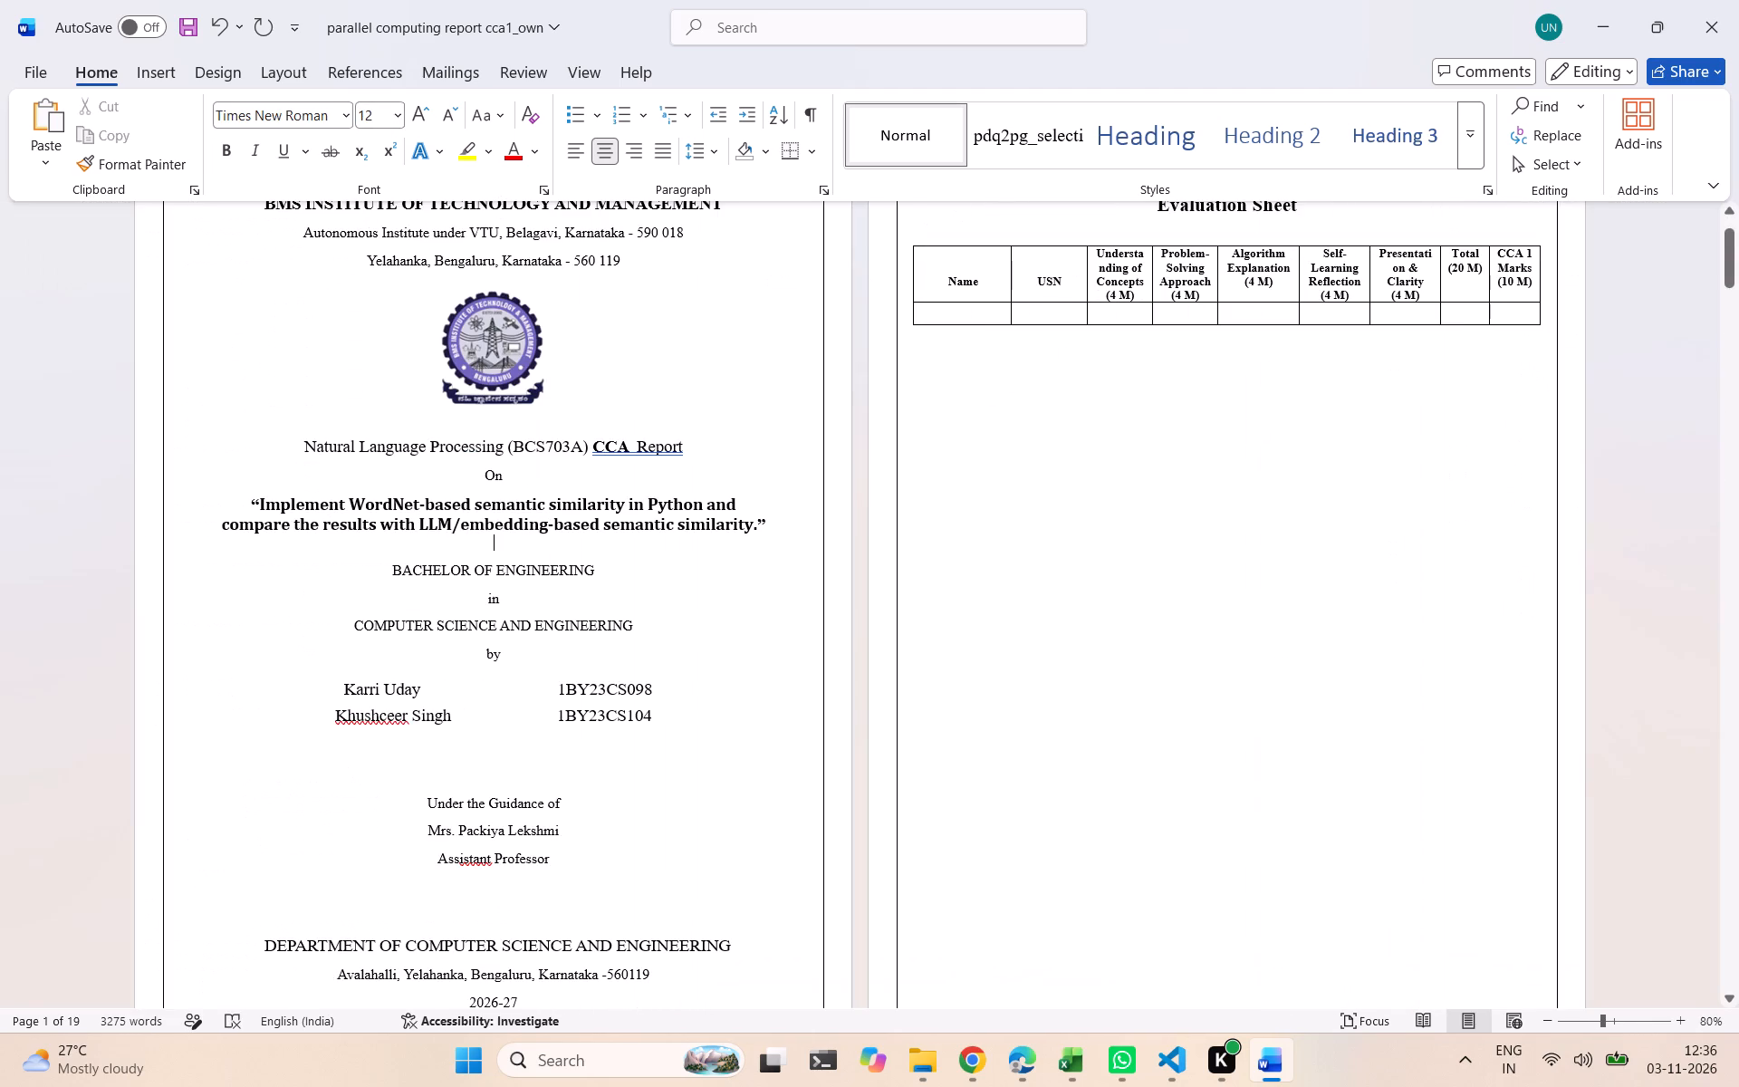
pyautogui.scroll(-3, 324, 559)
pyautogui.scroll(5, 324, 559)
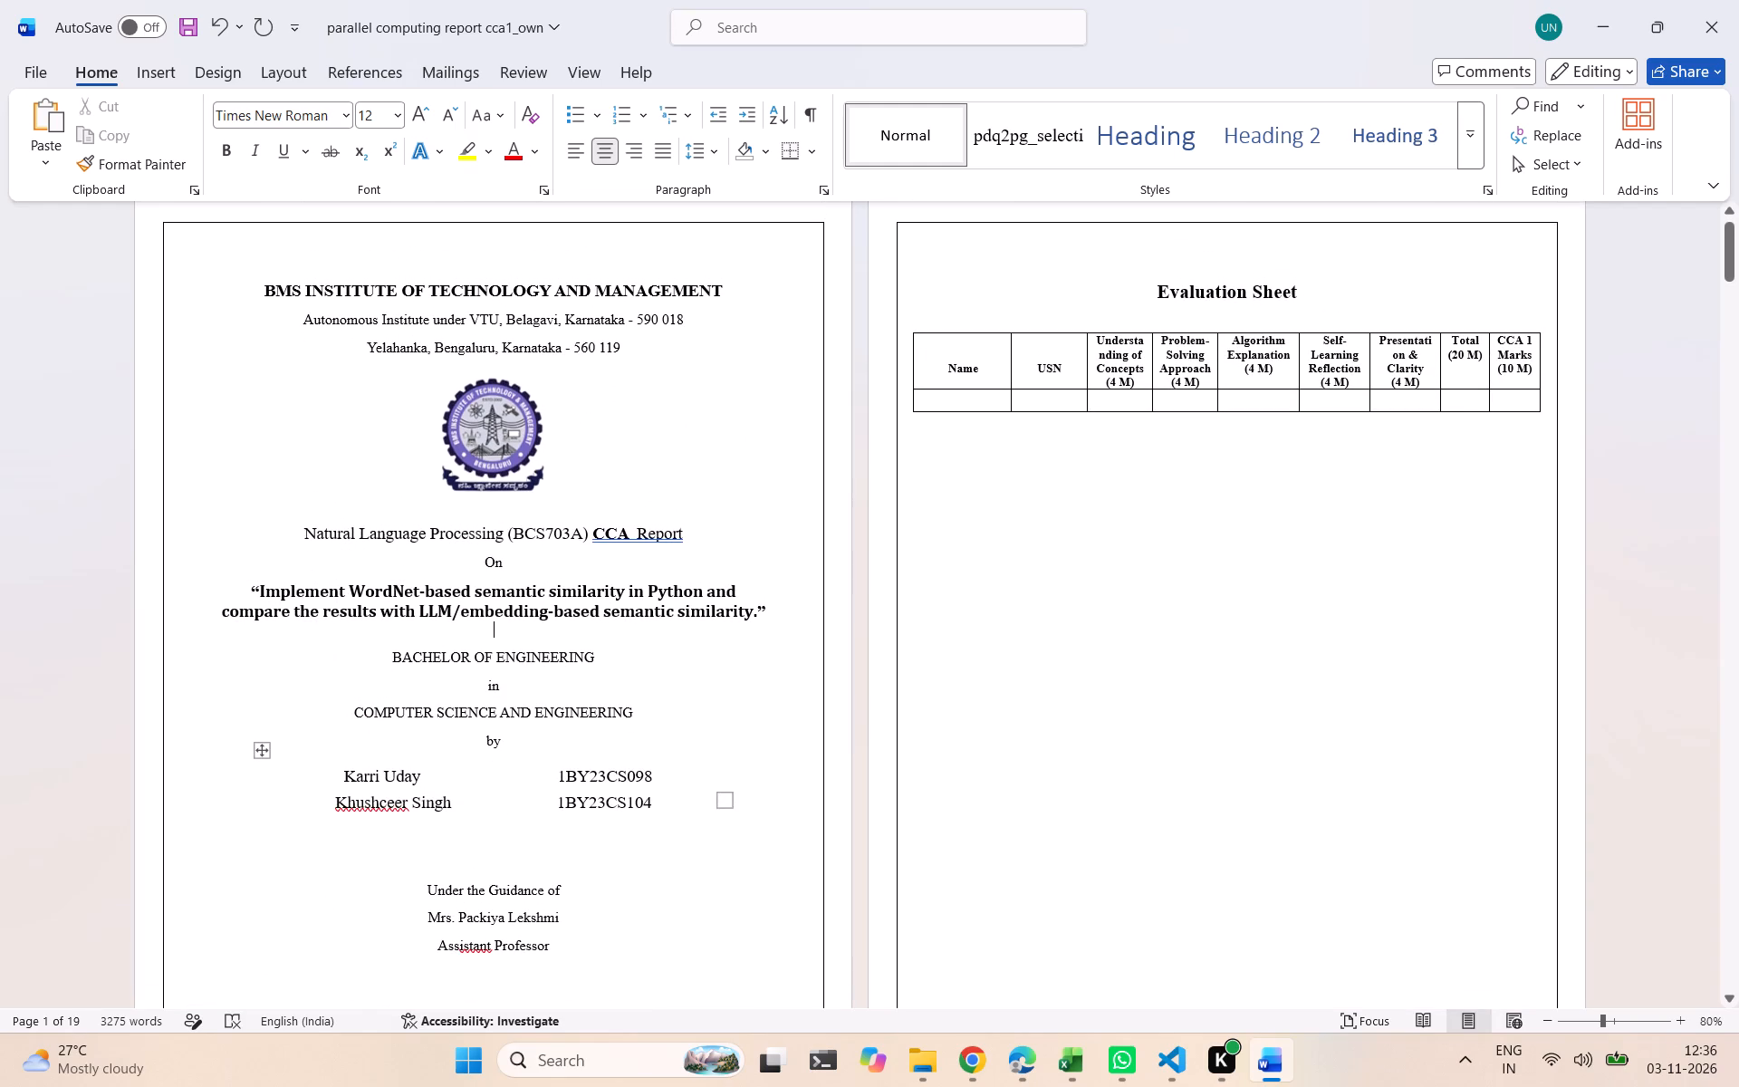
pyautogui.scroll(-16, 324, 559)
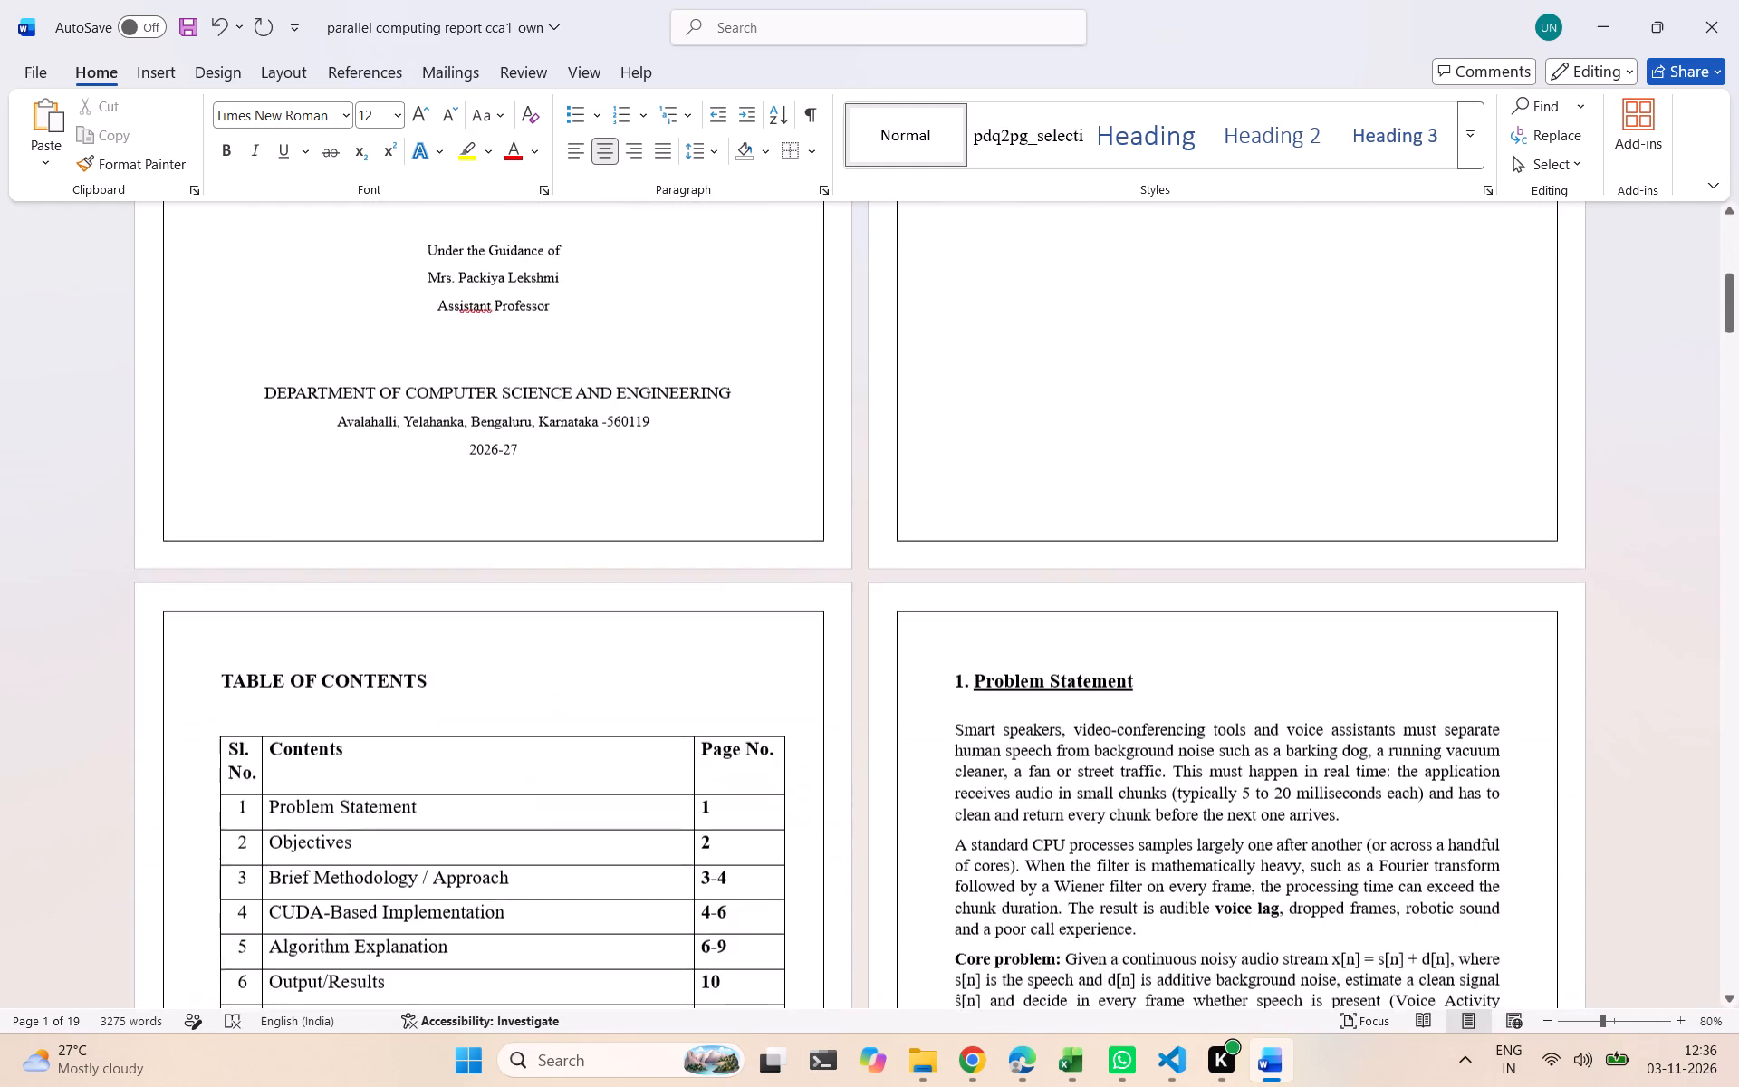
pyautogui.scroll(-5, 324, 559)
pyautogui.scroll(19, 324, 559)
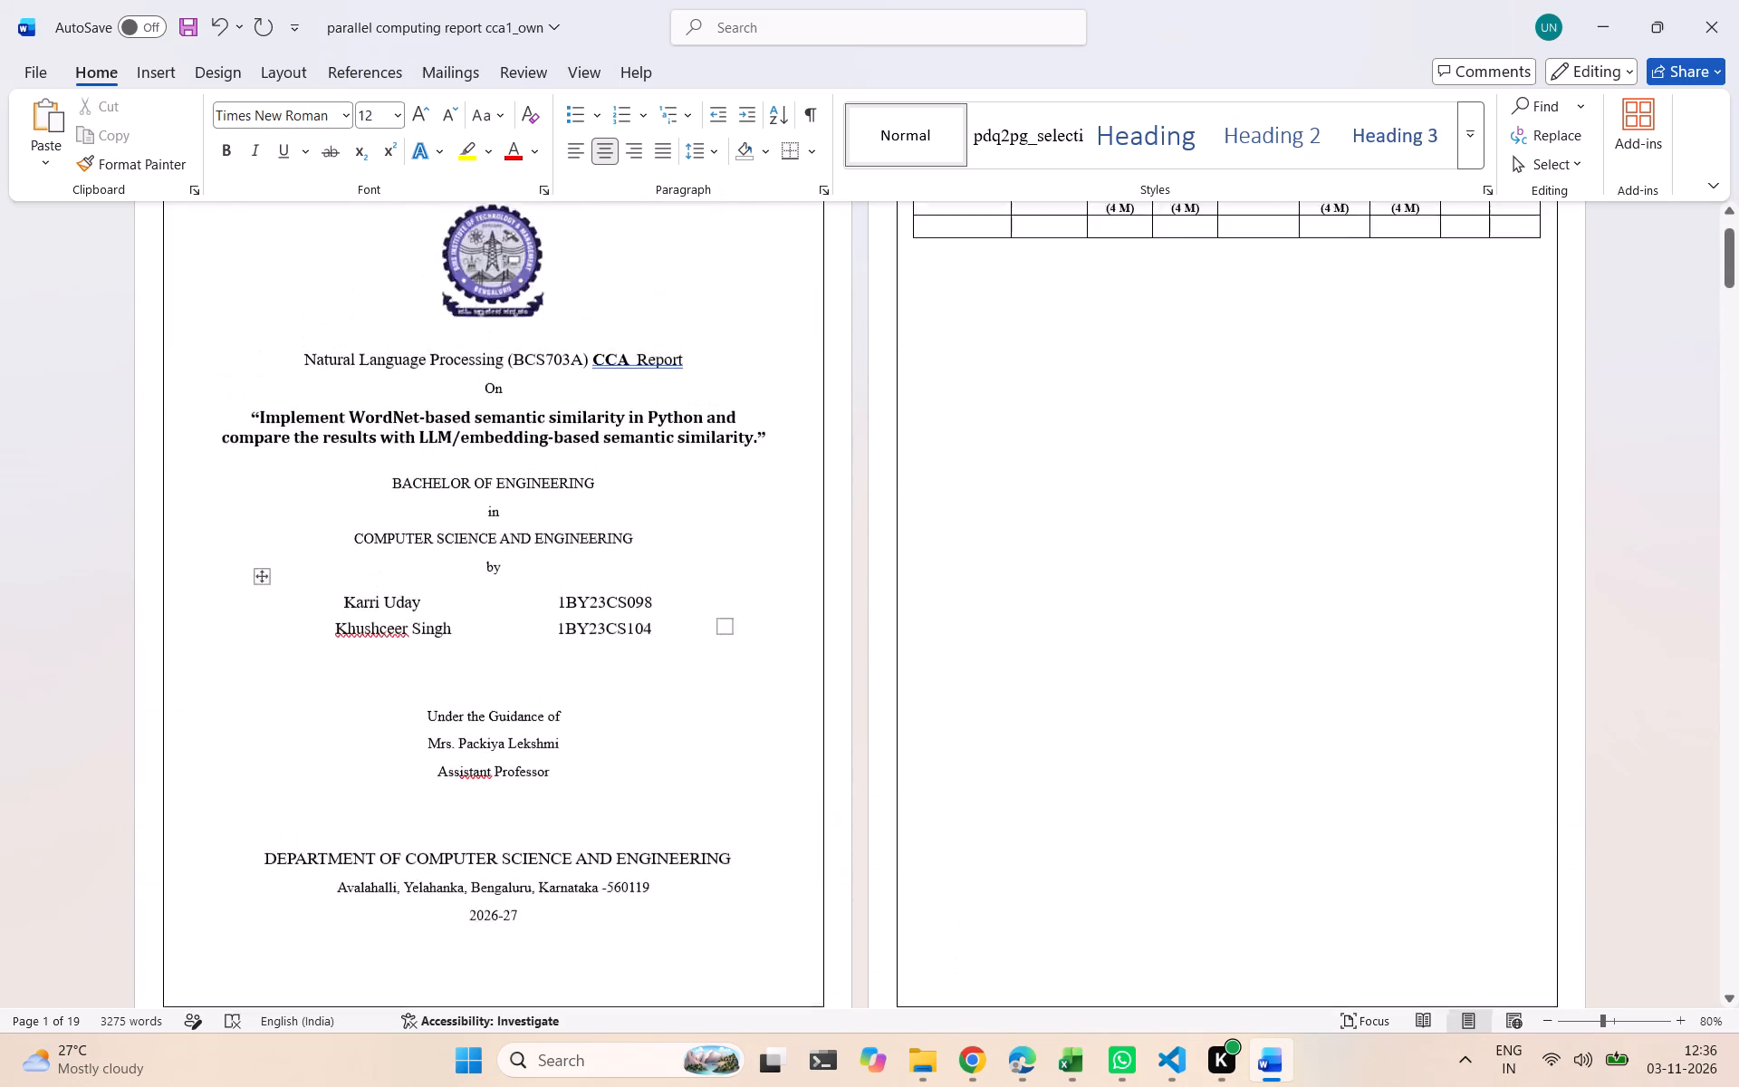
pyautogui.scroll(6, 324, 559)
pyautogui.scroll(-11, 324, 559)
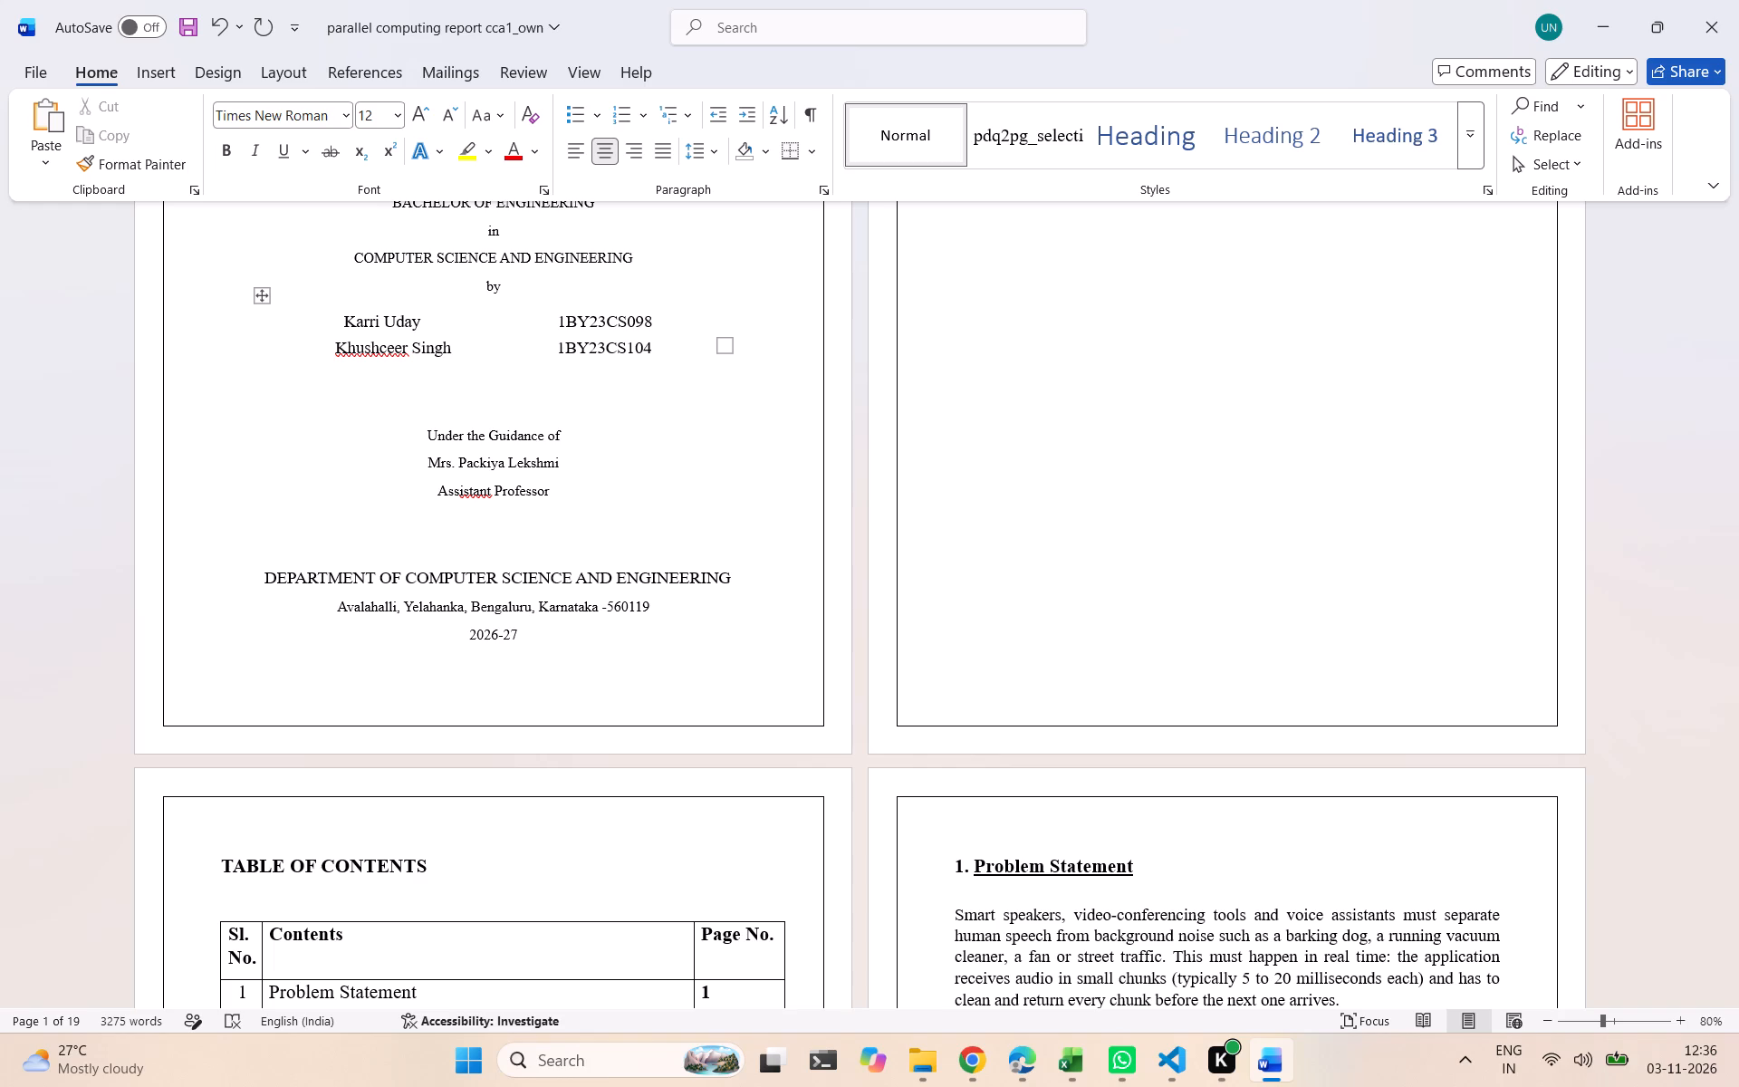
pyautogui.scroll(15, 324, 559)
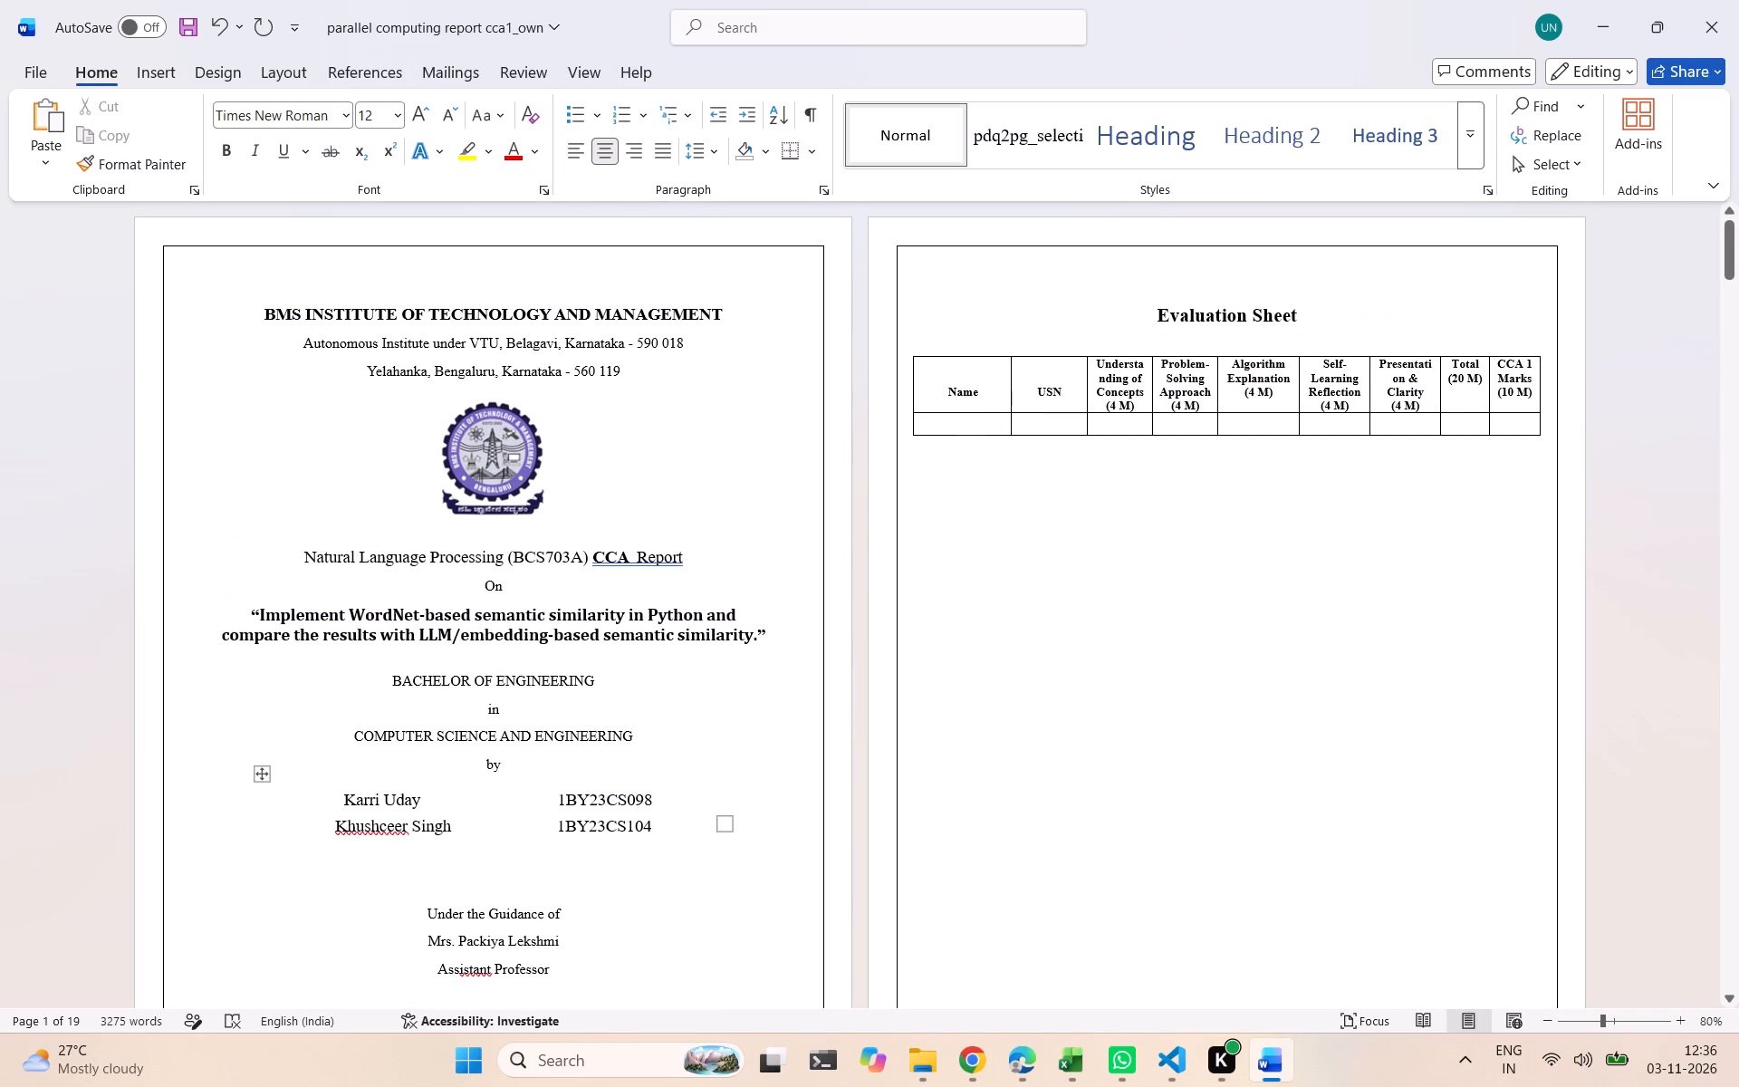
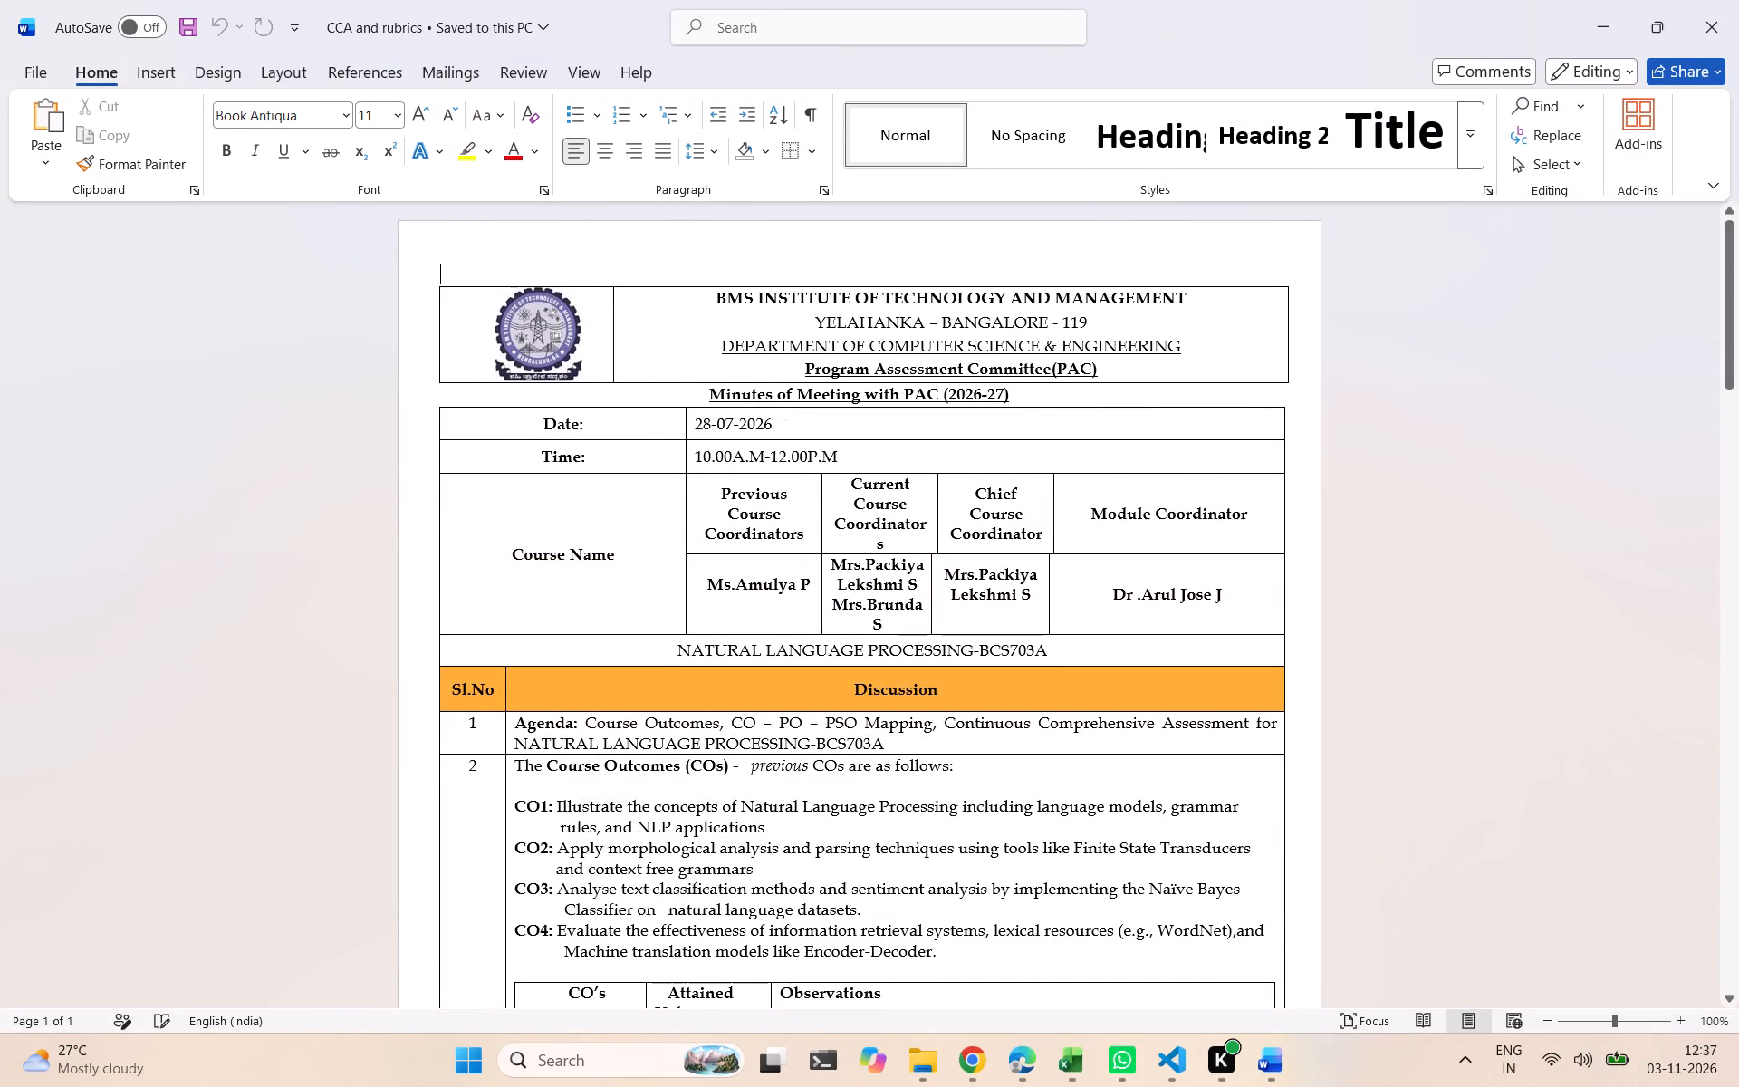
# Skim the whole “CCA and rubrics” document, from the PAC meeting minutes to the coordinators' signature table, and return to its beginning.
pyautogui.scroll(-6, 735, 443)
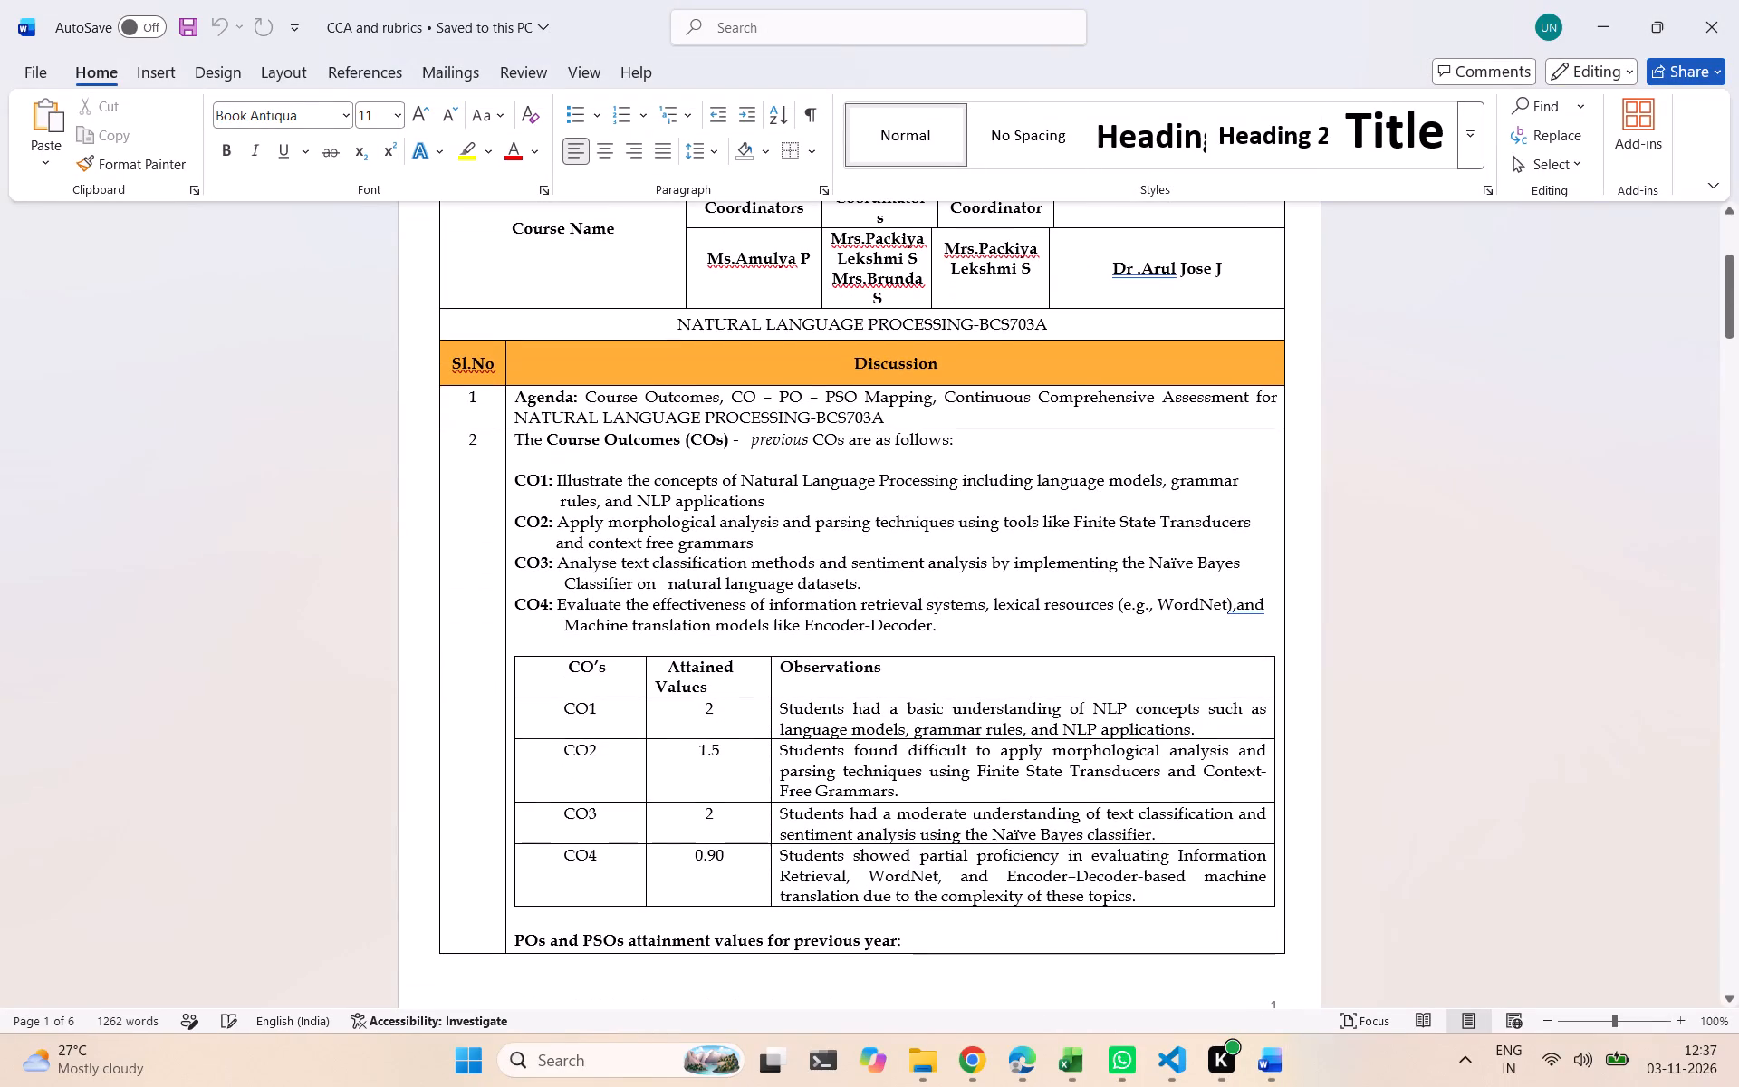
pyautogui.scroll(-14, 735, 443)
pyautogui.scroll(-13, 735, 443)
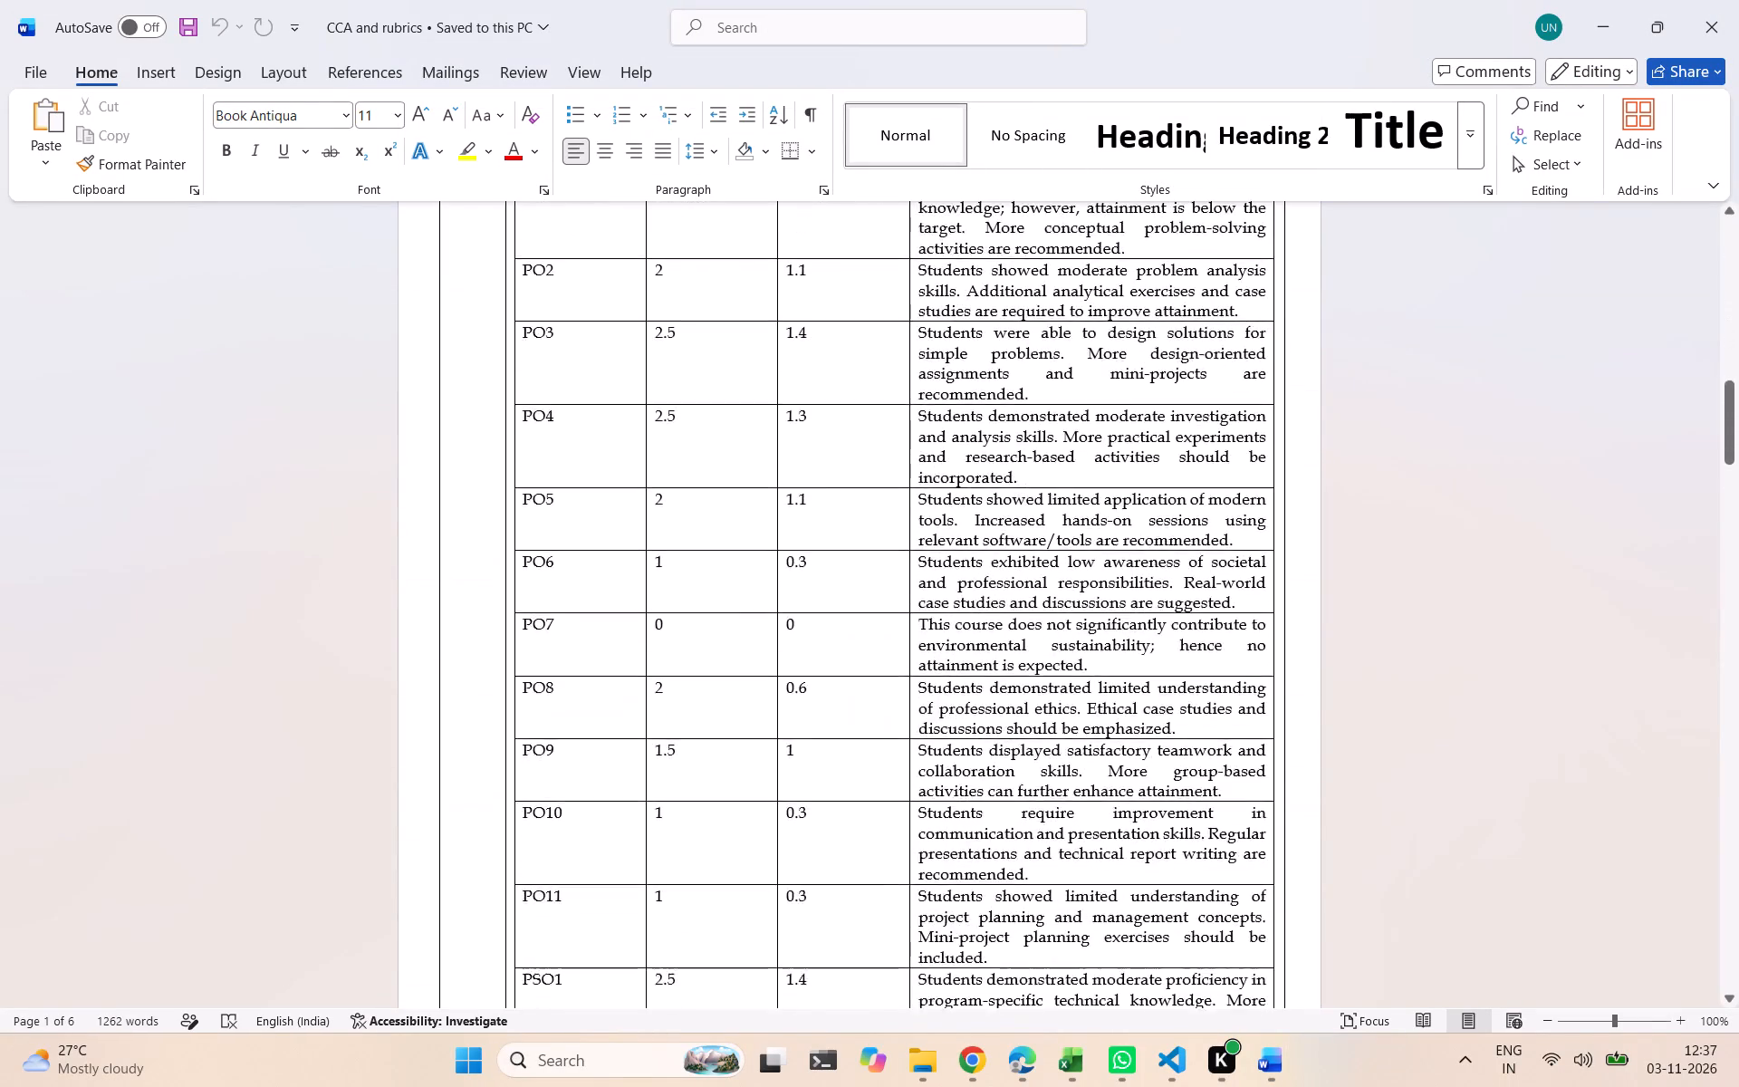
pyautogui.scroll(-16, 735, 443)
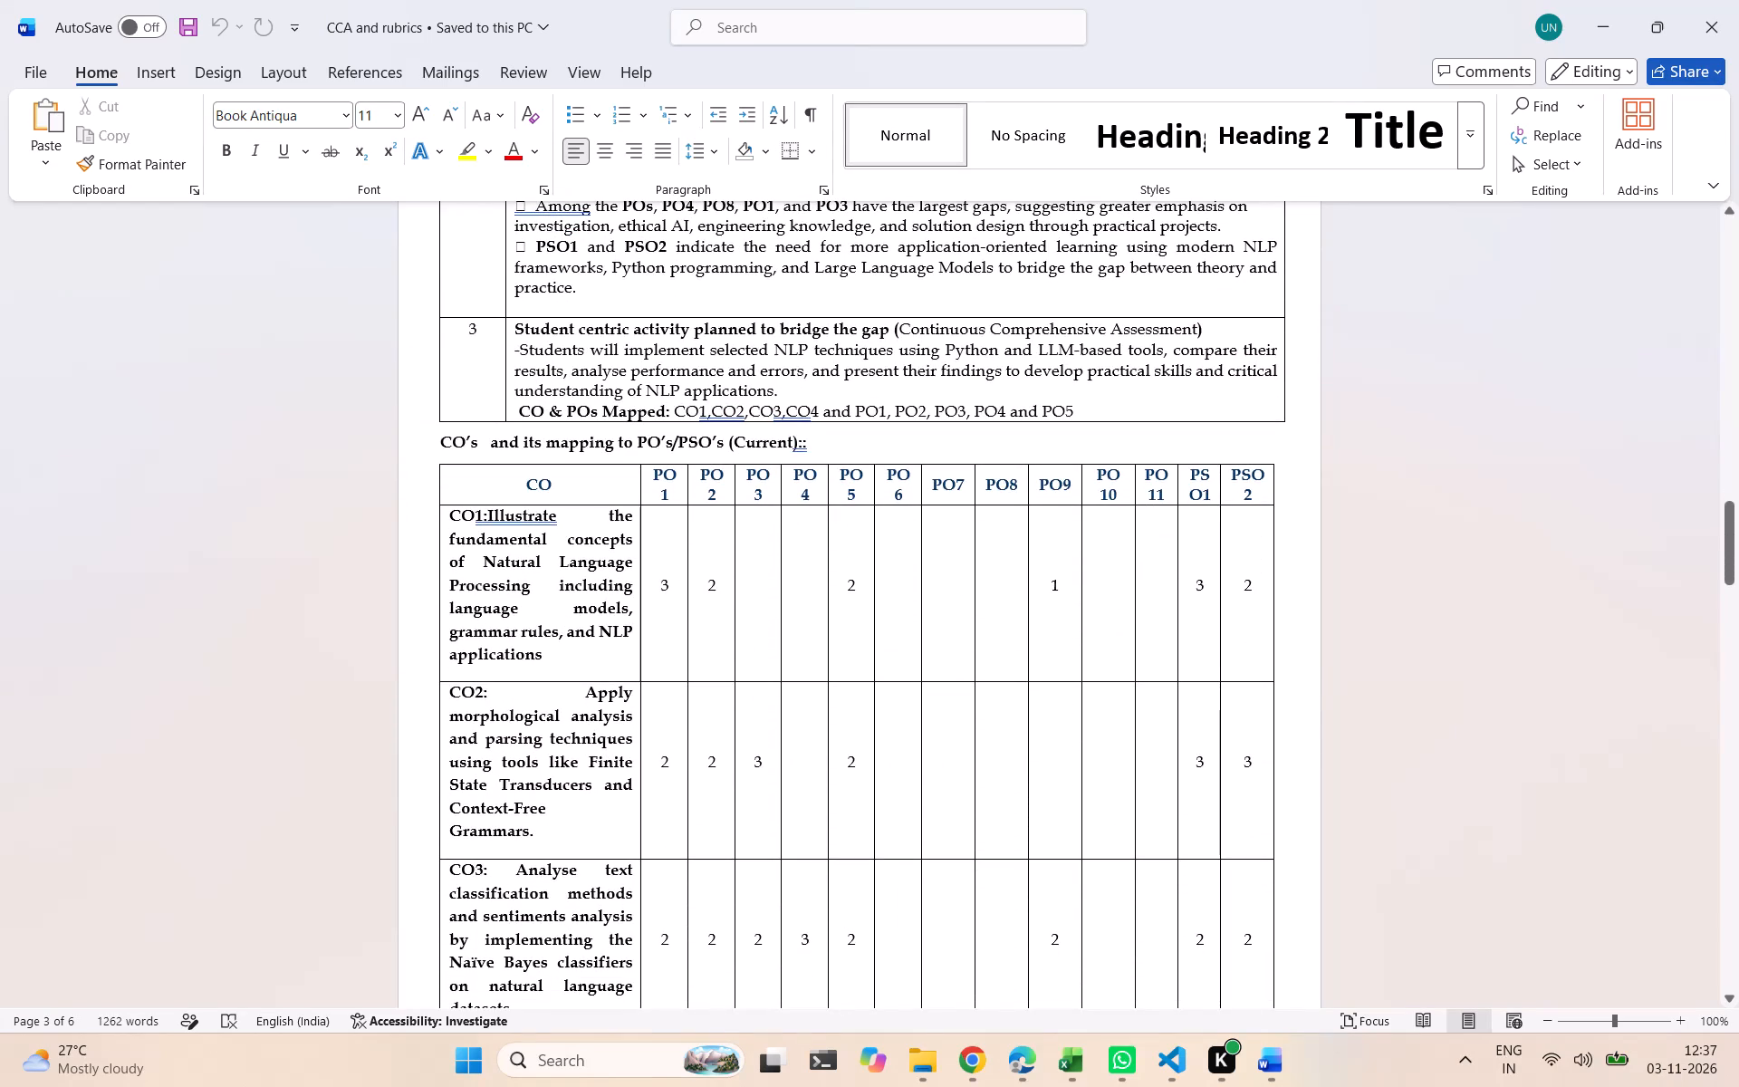
pyautogui.scroll(-19, 735, 443)
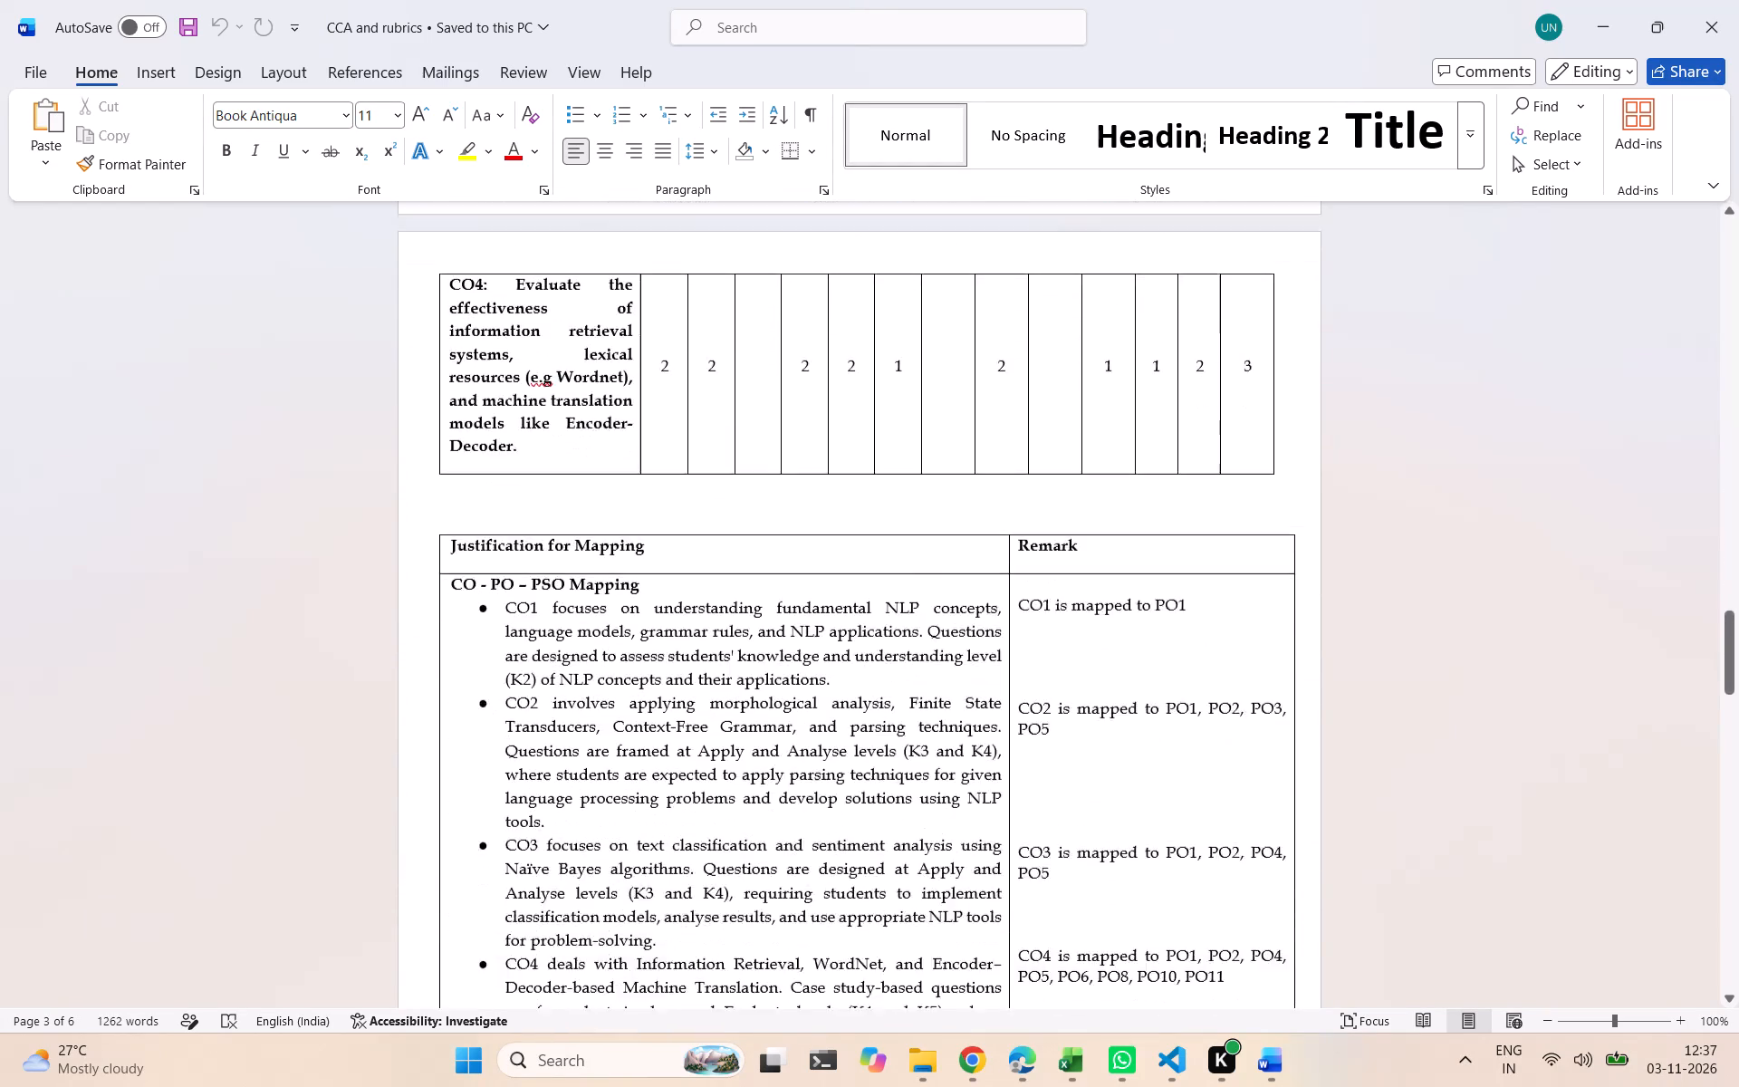
pyautogui.scroll(-16, 735, 443)
pyautogui.scroll(-6, 735, 443)
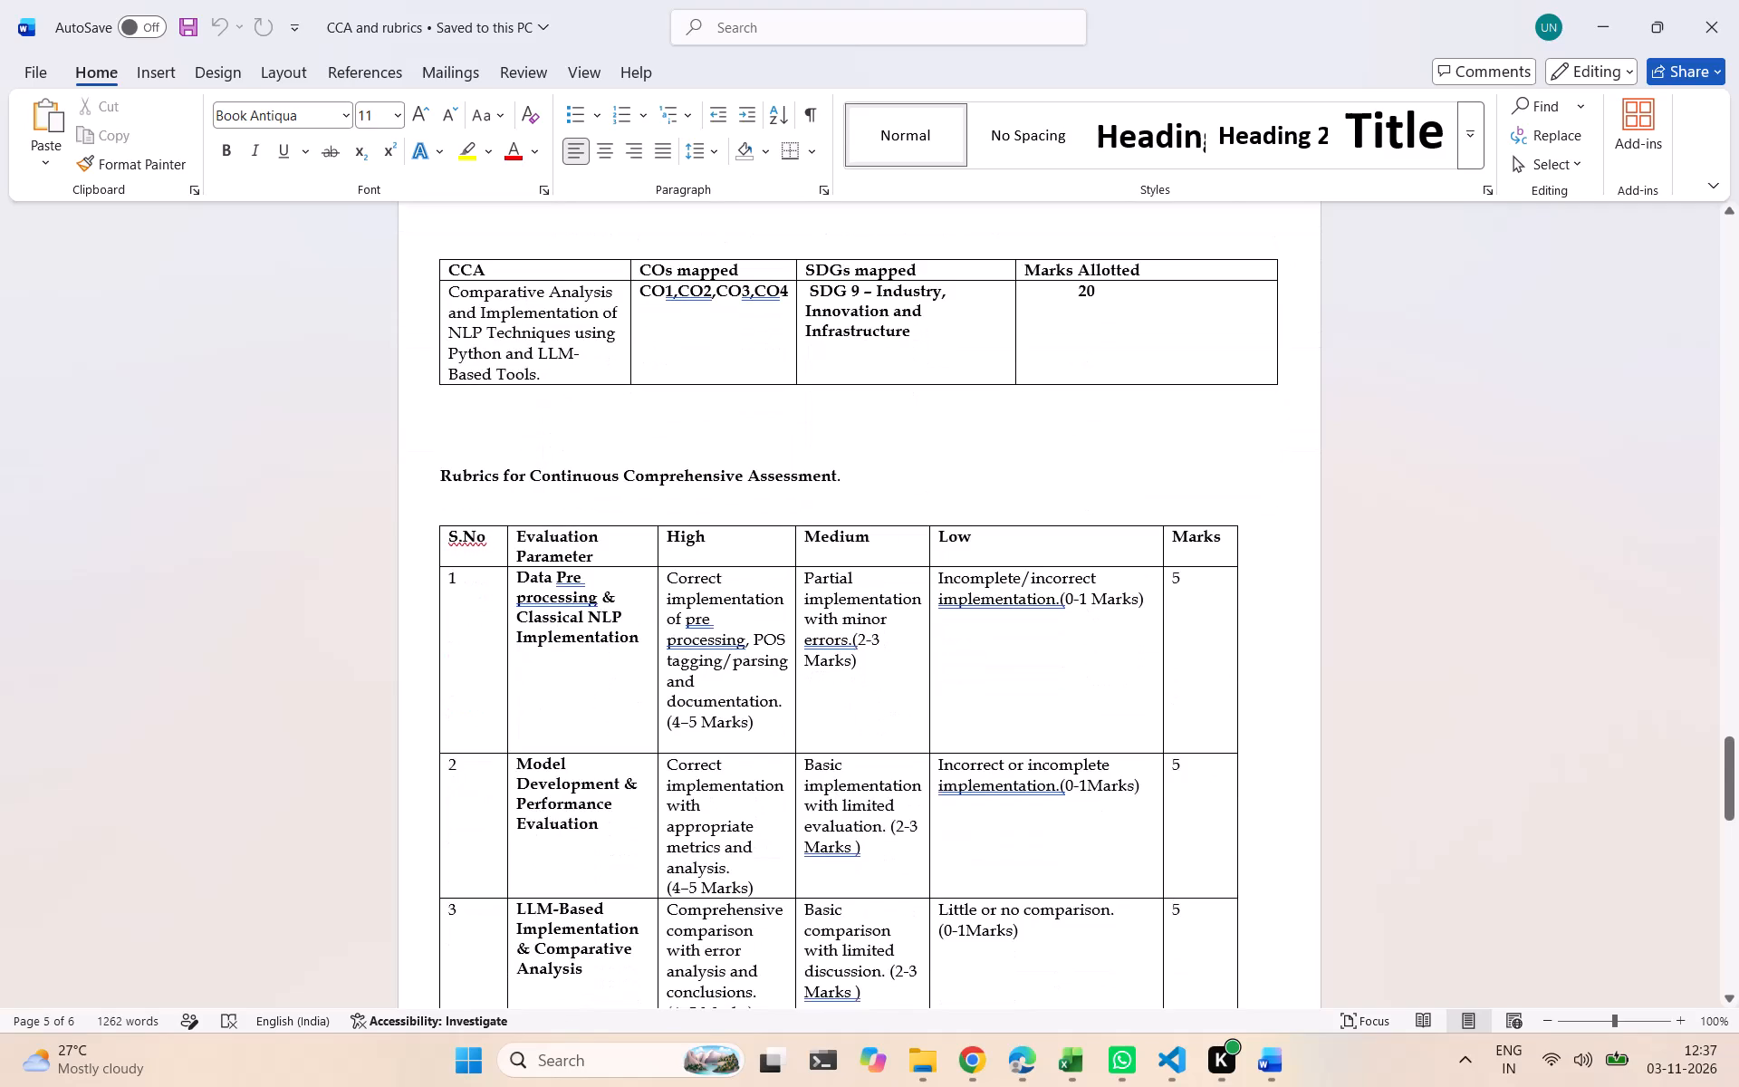
pyautogui.scroll(-18, 735, 443)
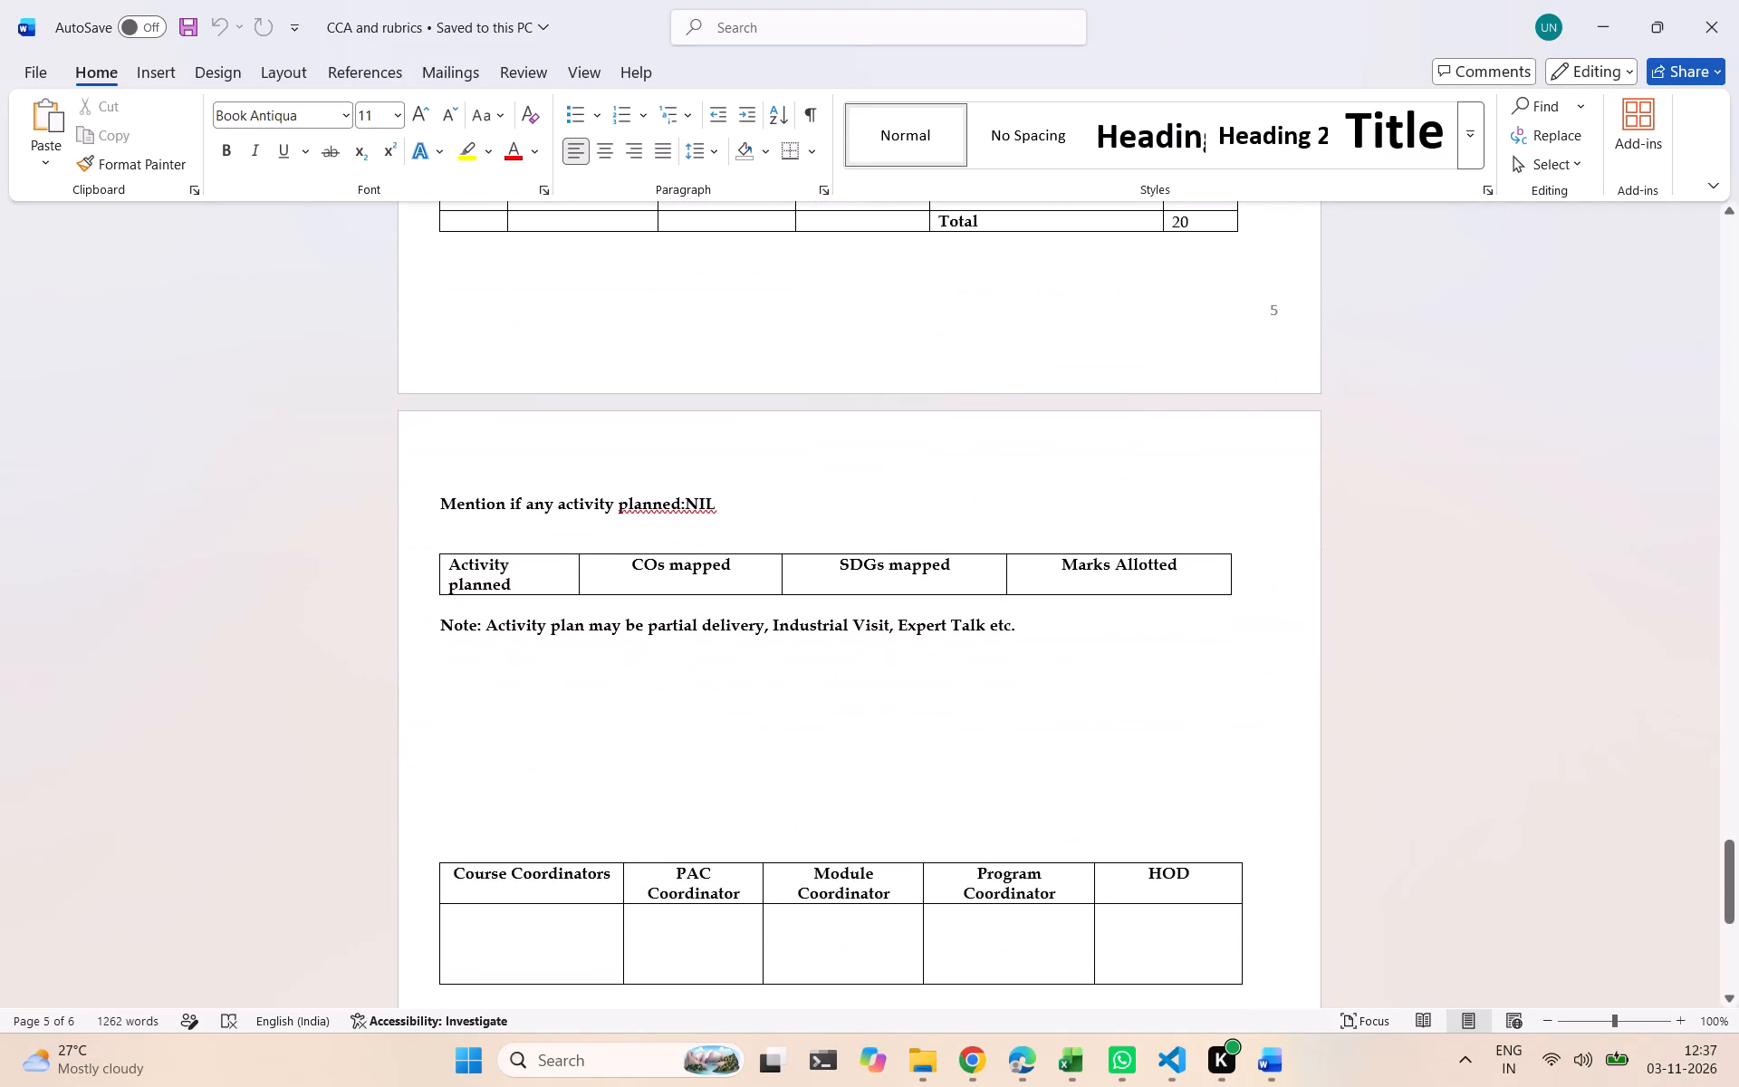
pyautogui.scroll(-4, 735, 443)
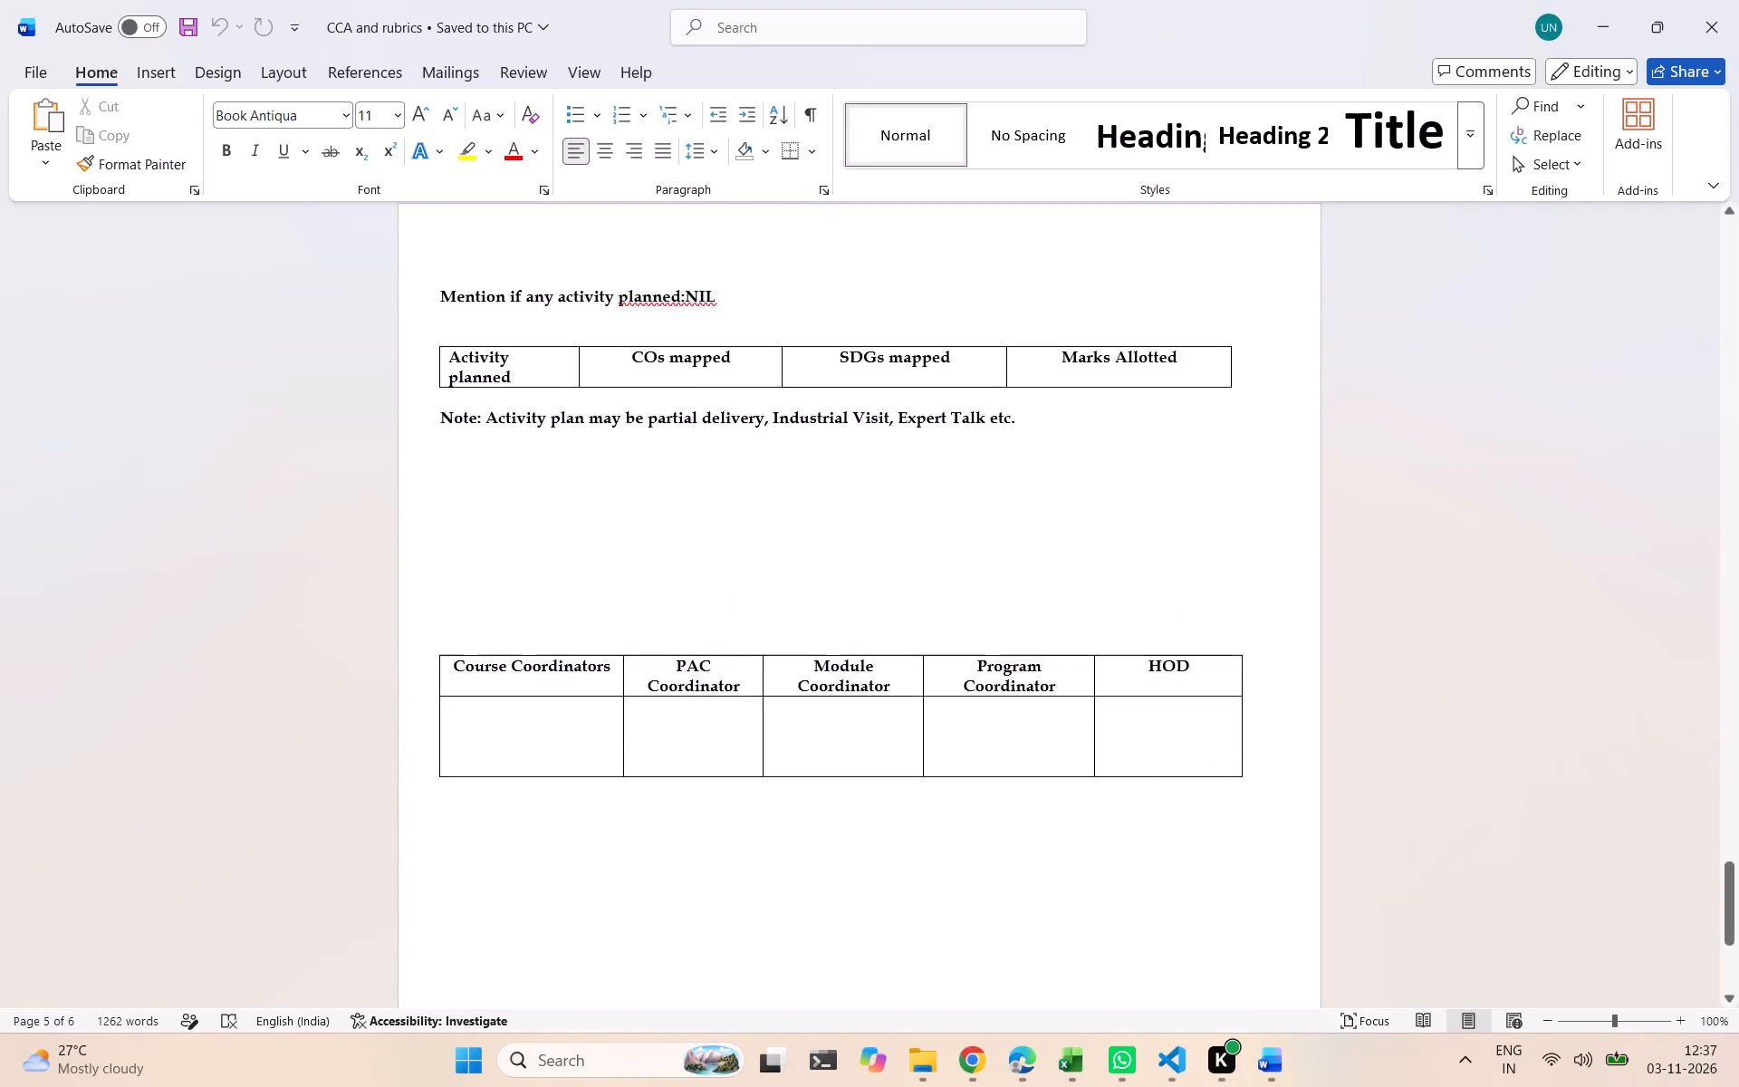
pyautogui.moveTo(1736, 895); pyautogui.dragTo(1736, 899)
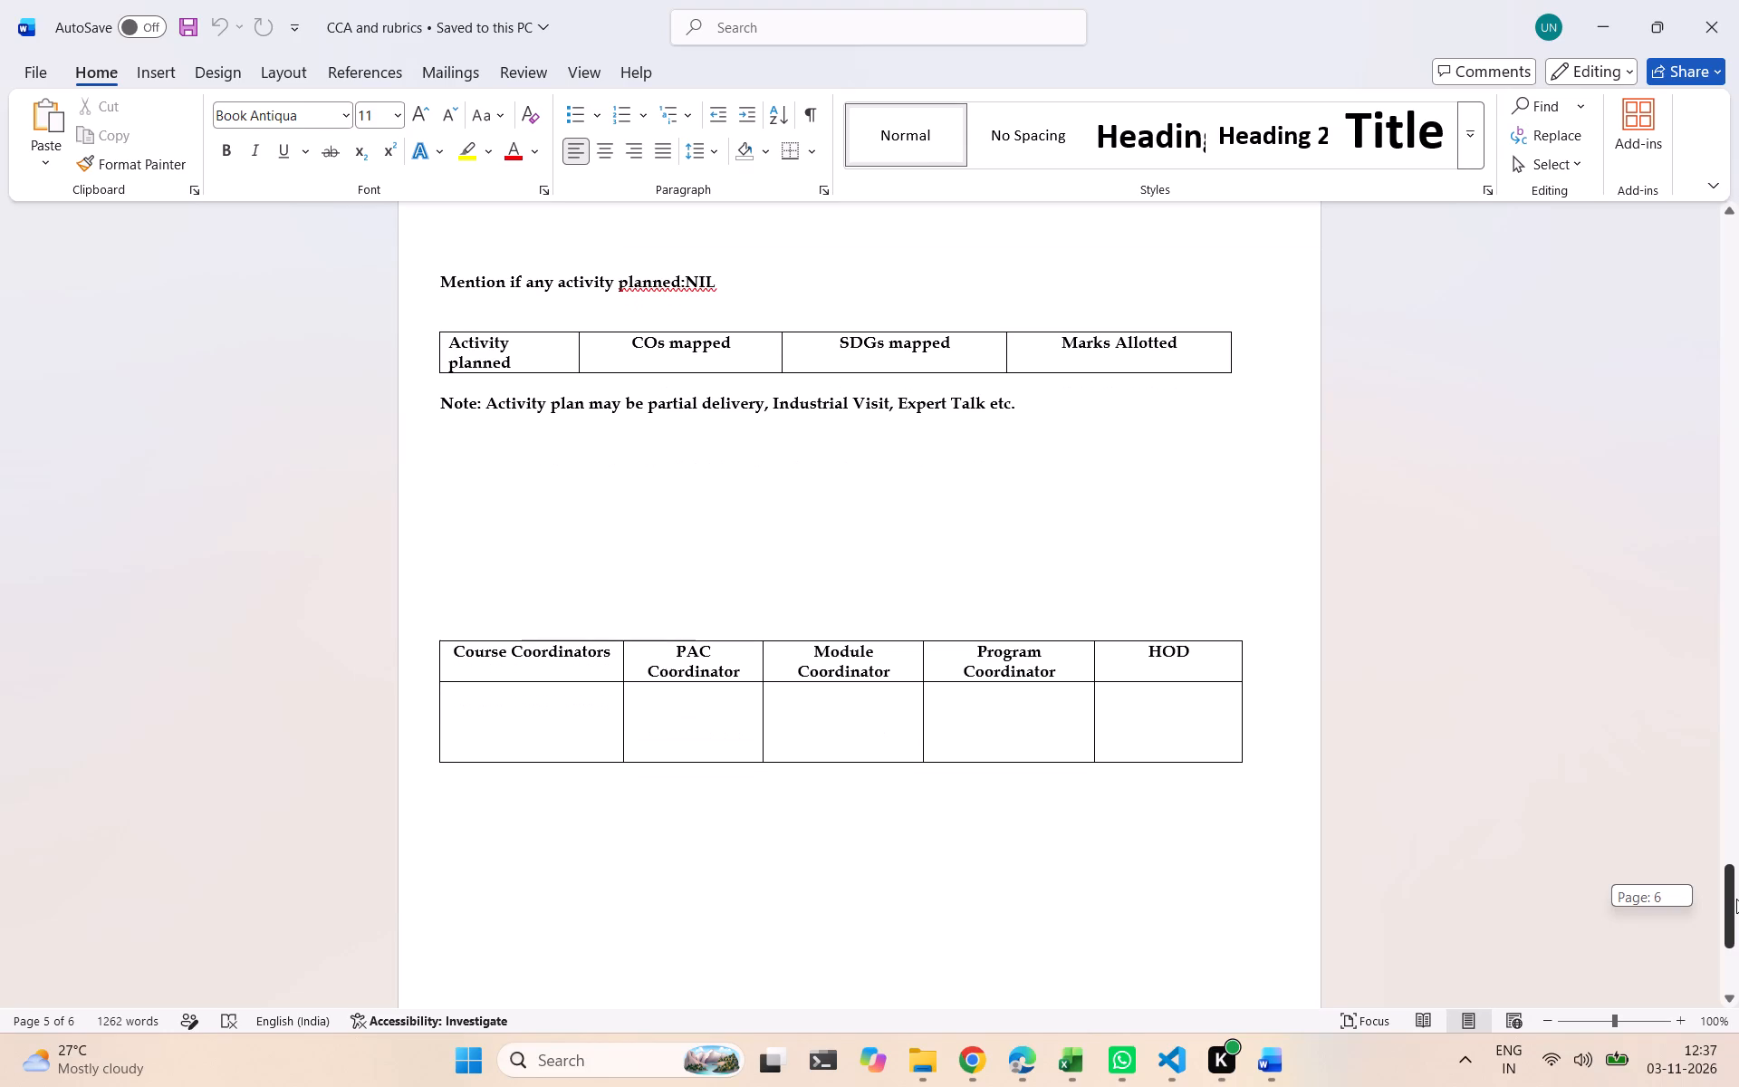
pyautogui.moveTo(1736, 899); pyautogui.dragTo(1735, 244)
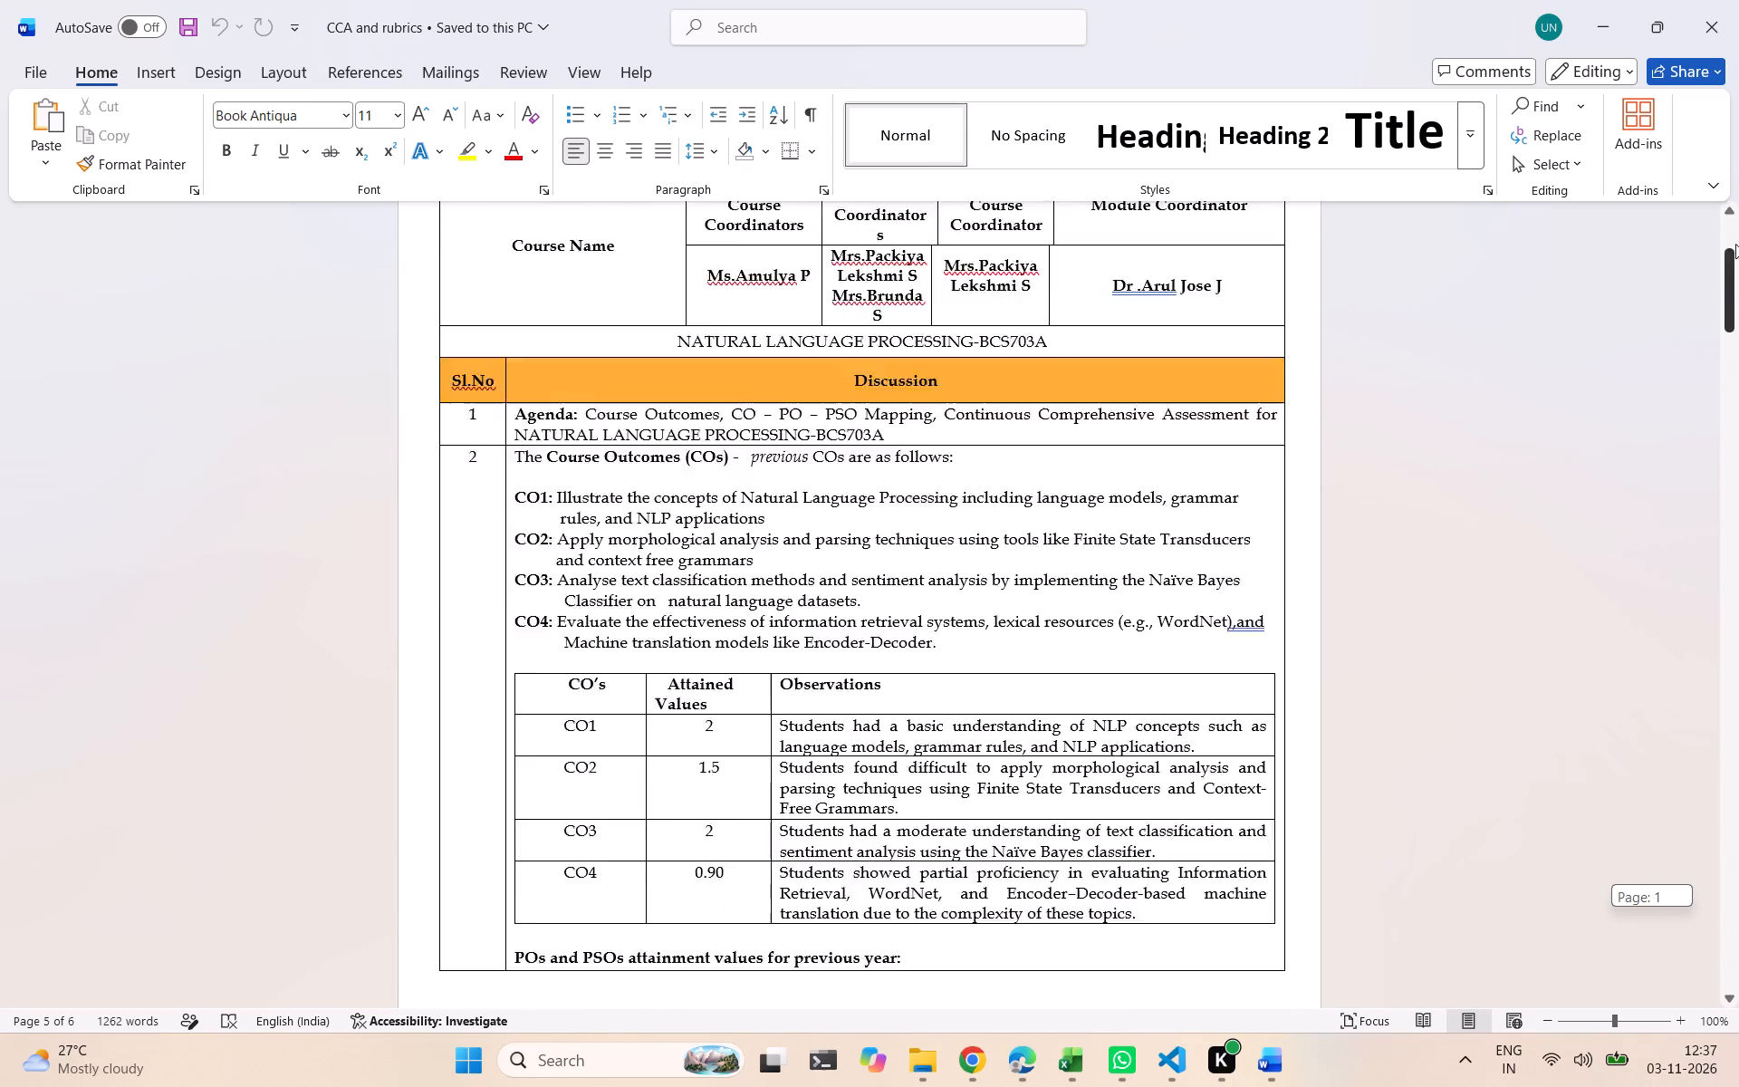
pyautogui.moveTo(1735, 244); pyautogui.dragTo(1728, 210)
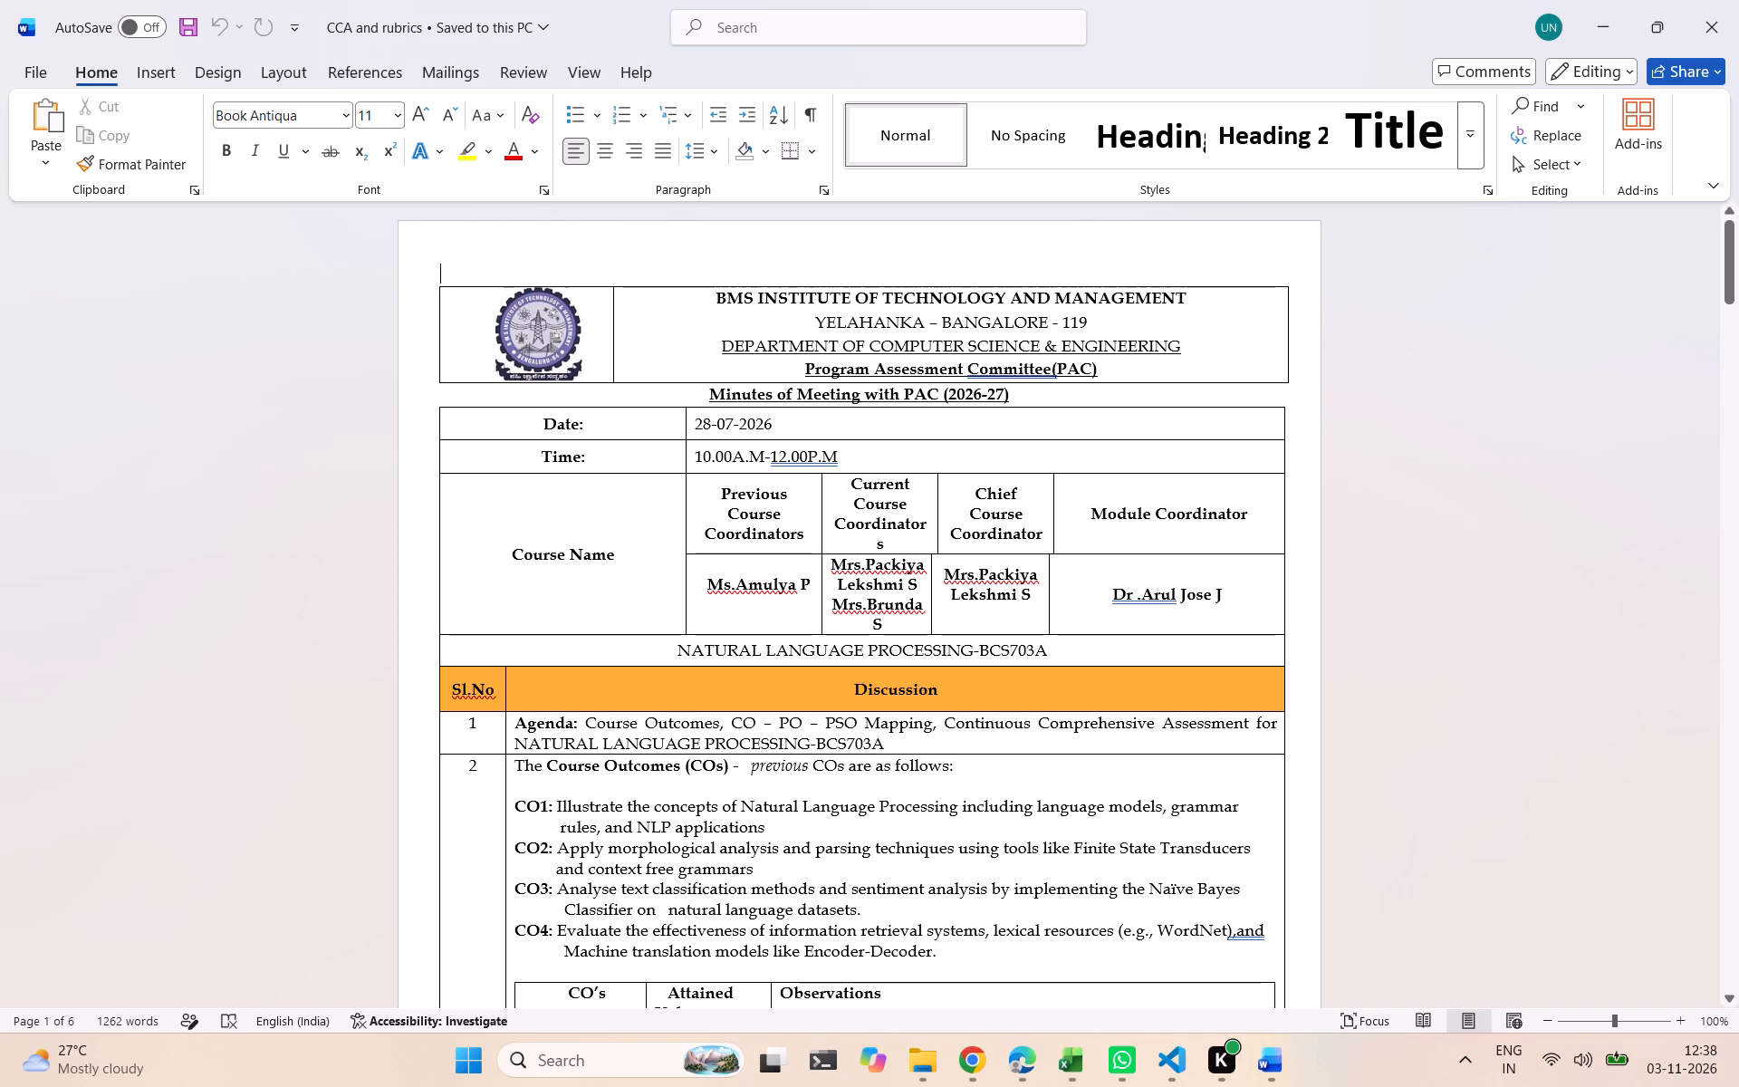
# Read through “CCA and rubrics” again, examining the course outcomes, gap analysis, CO-PO mapping, and especially the Continuous Comprehensive Assessment rubrics.
pyautogui.scroll(-6, 1361, 536)
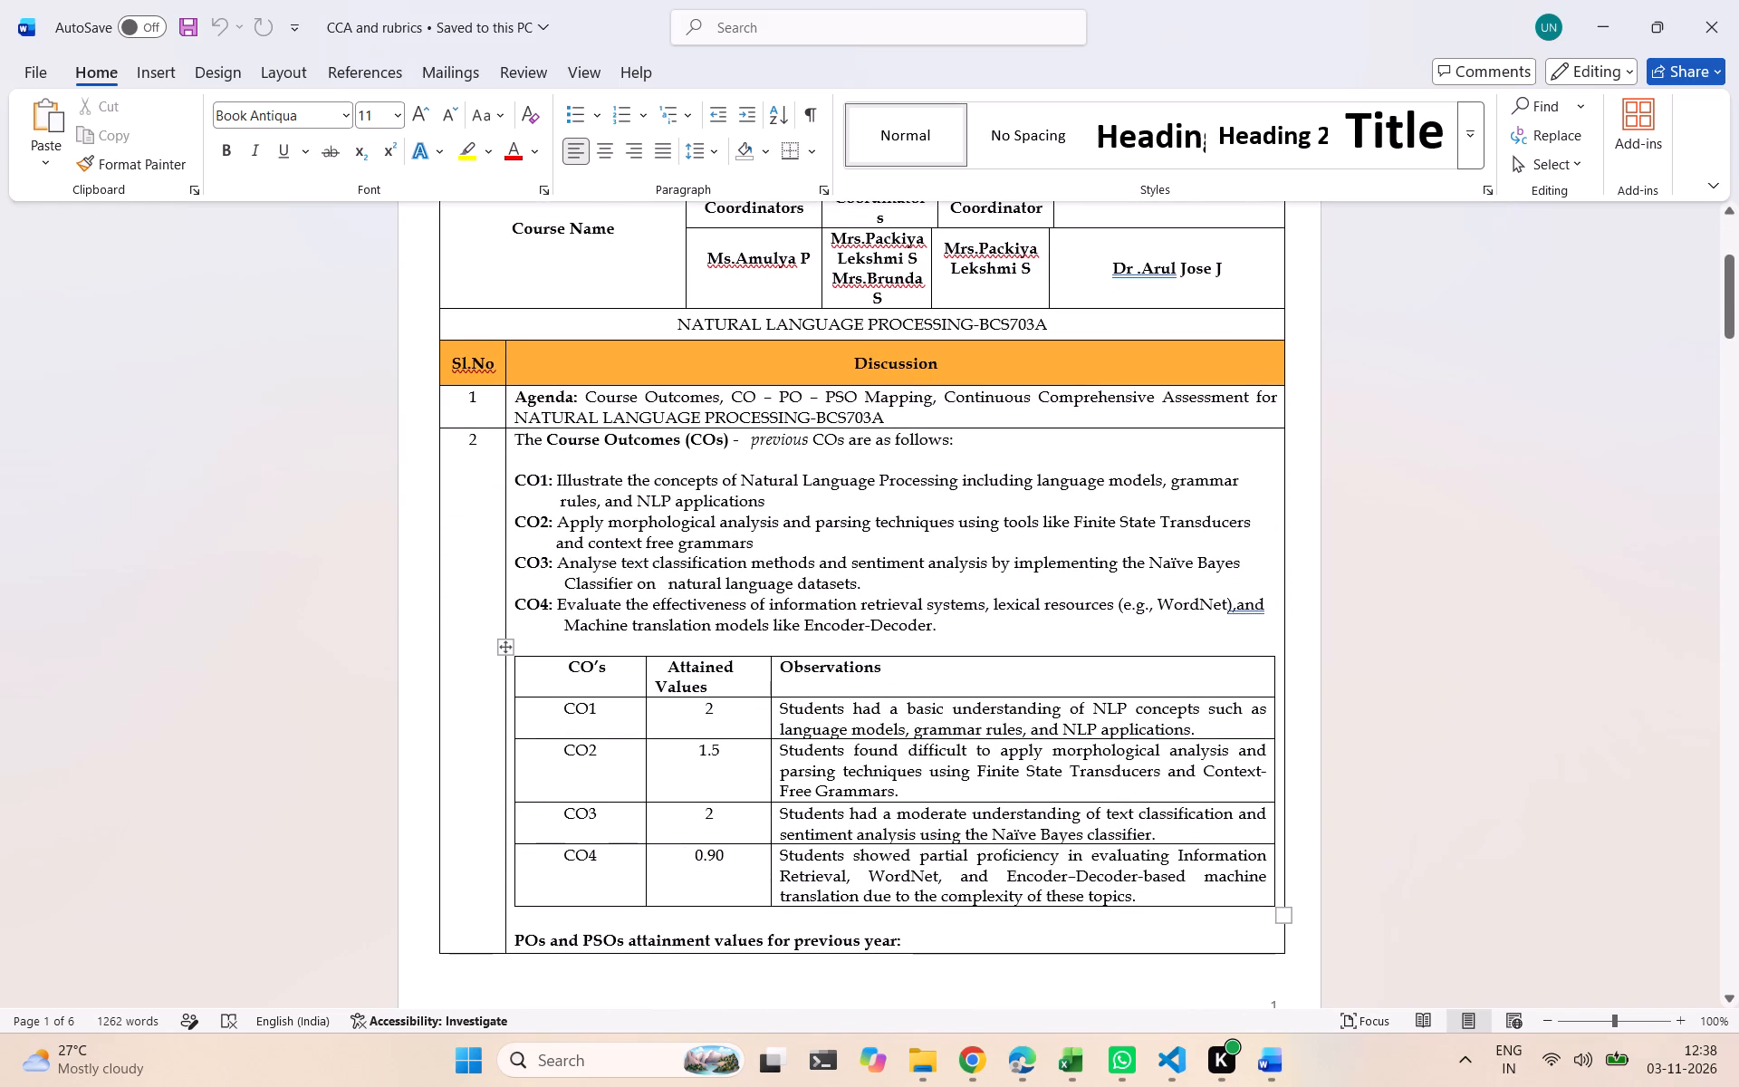
pyautogui.scroll(-11, 794, 713)
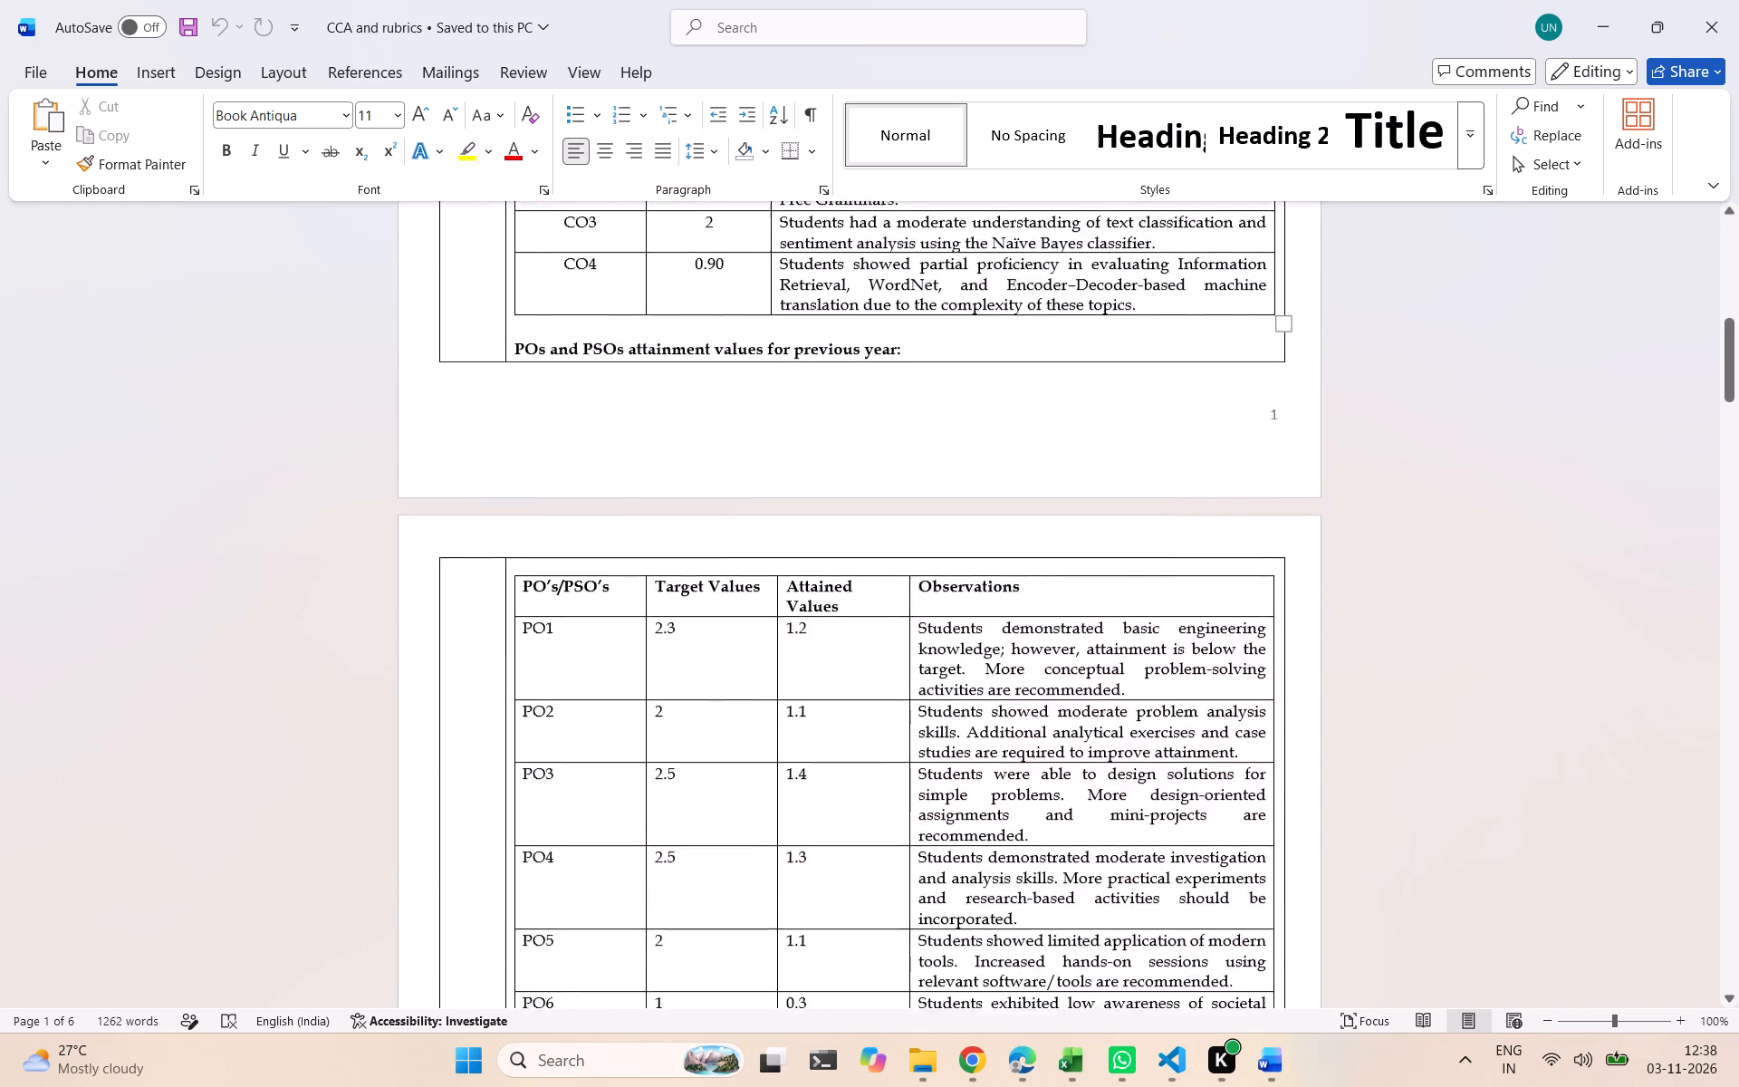
pyautogui.scroll(-7, 794, 713)
pyautogui.scroll(-16, 794, 713)
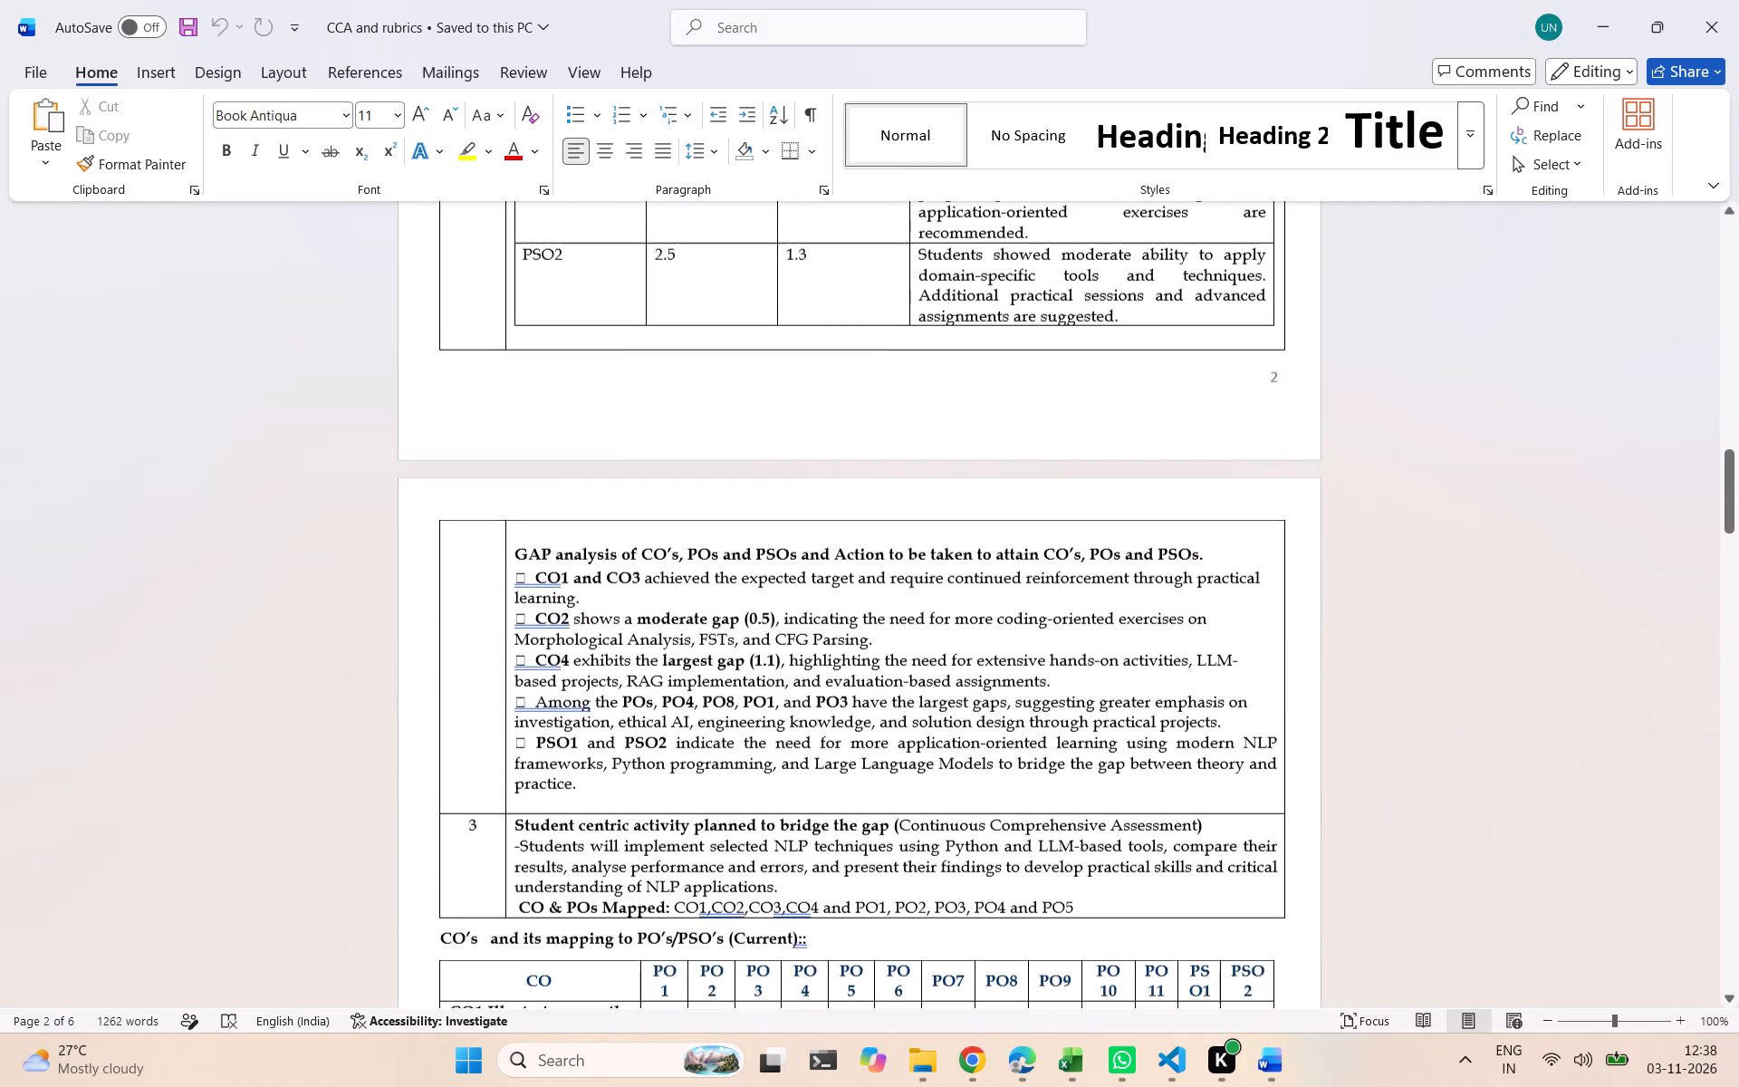
pyautogui.scroll(-9, 794, 713)
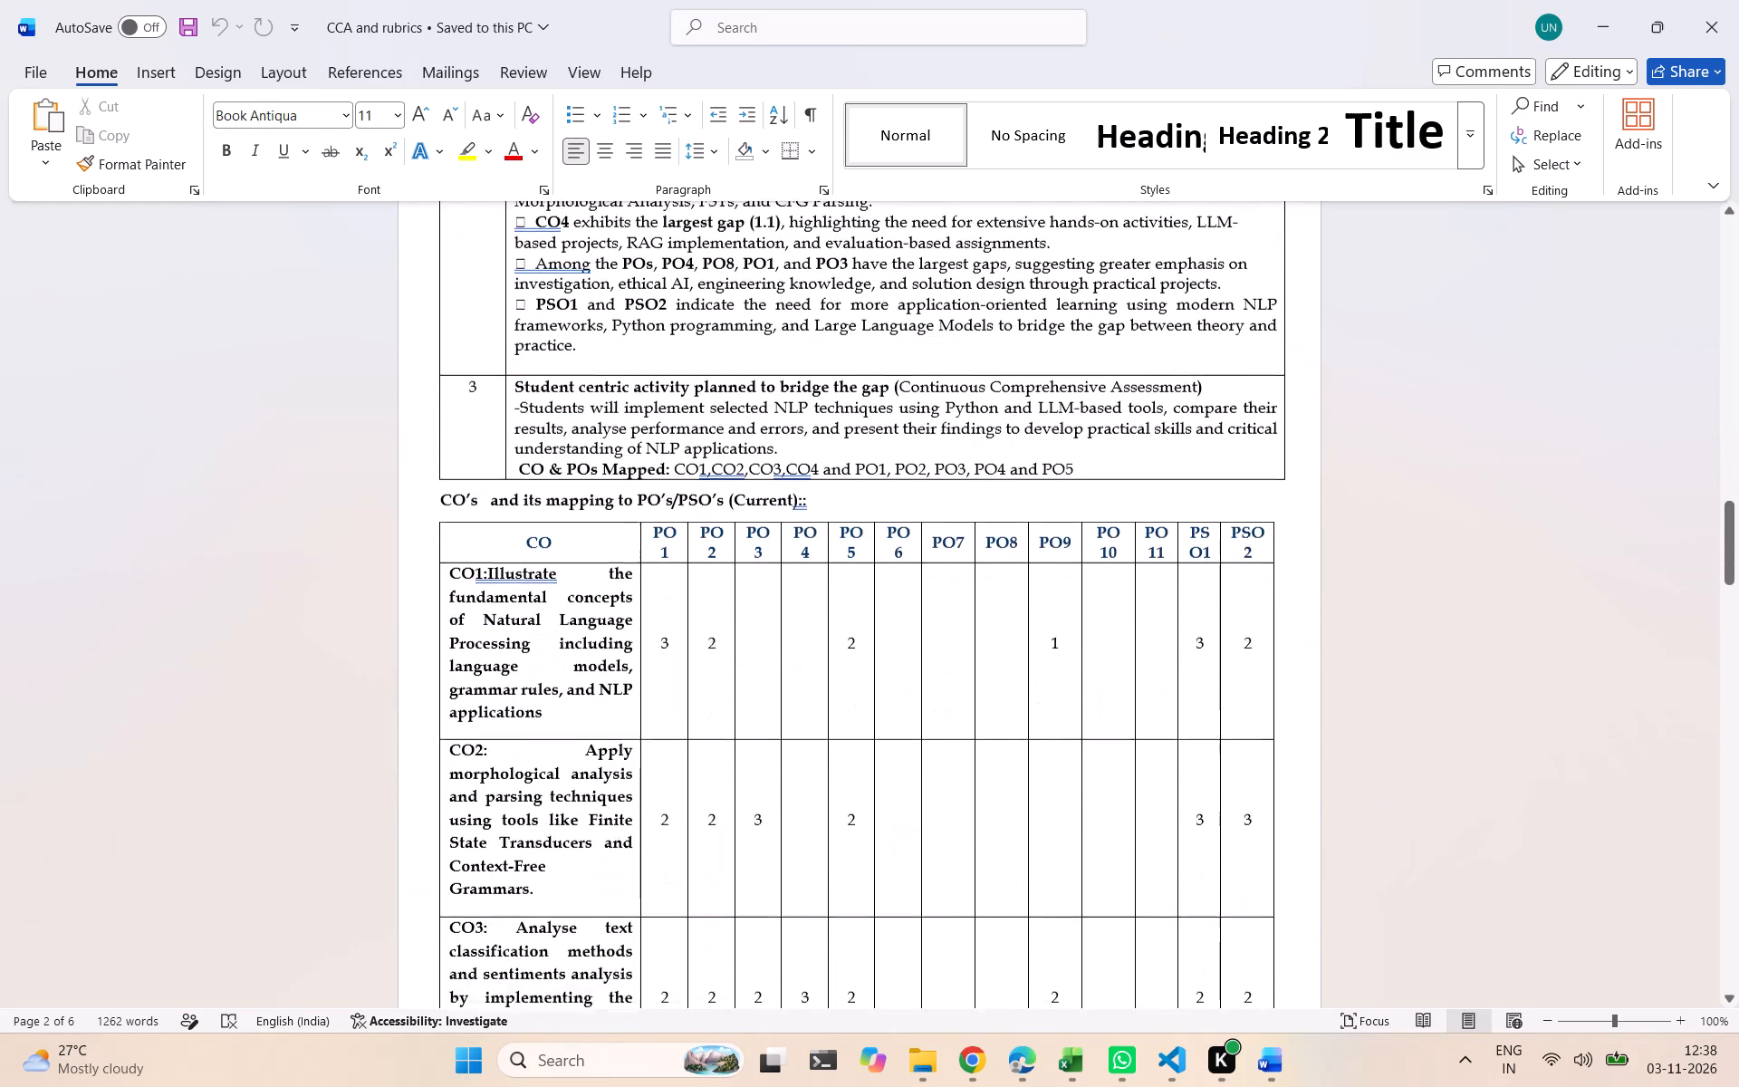
pyautogui.scroll(-6, 773, 477)
pyautogui.scroll(-15, 762, 505)
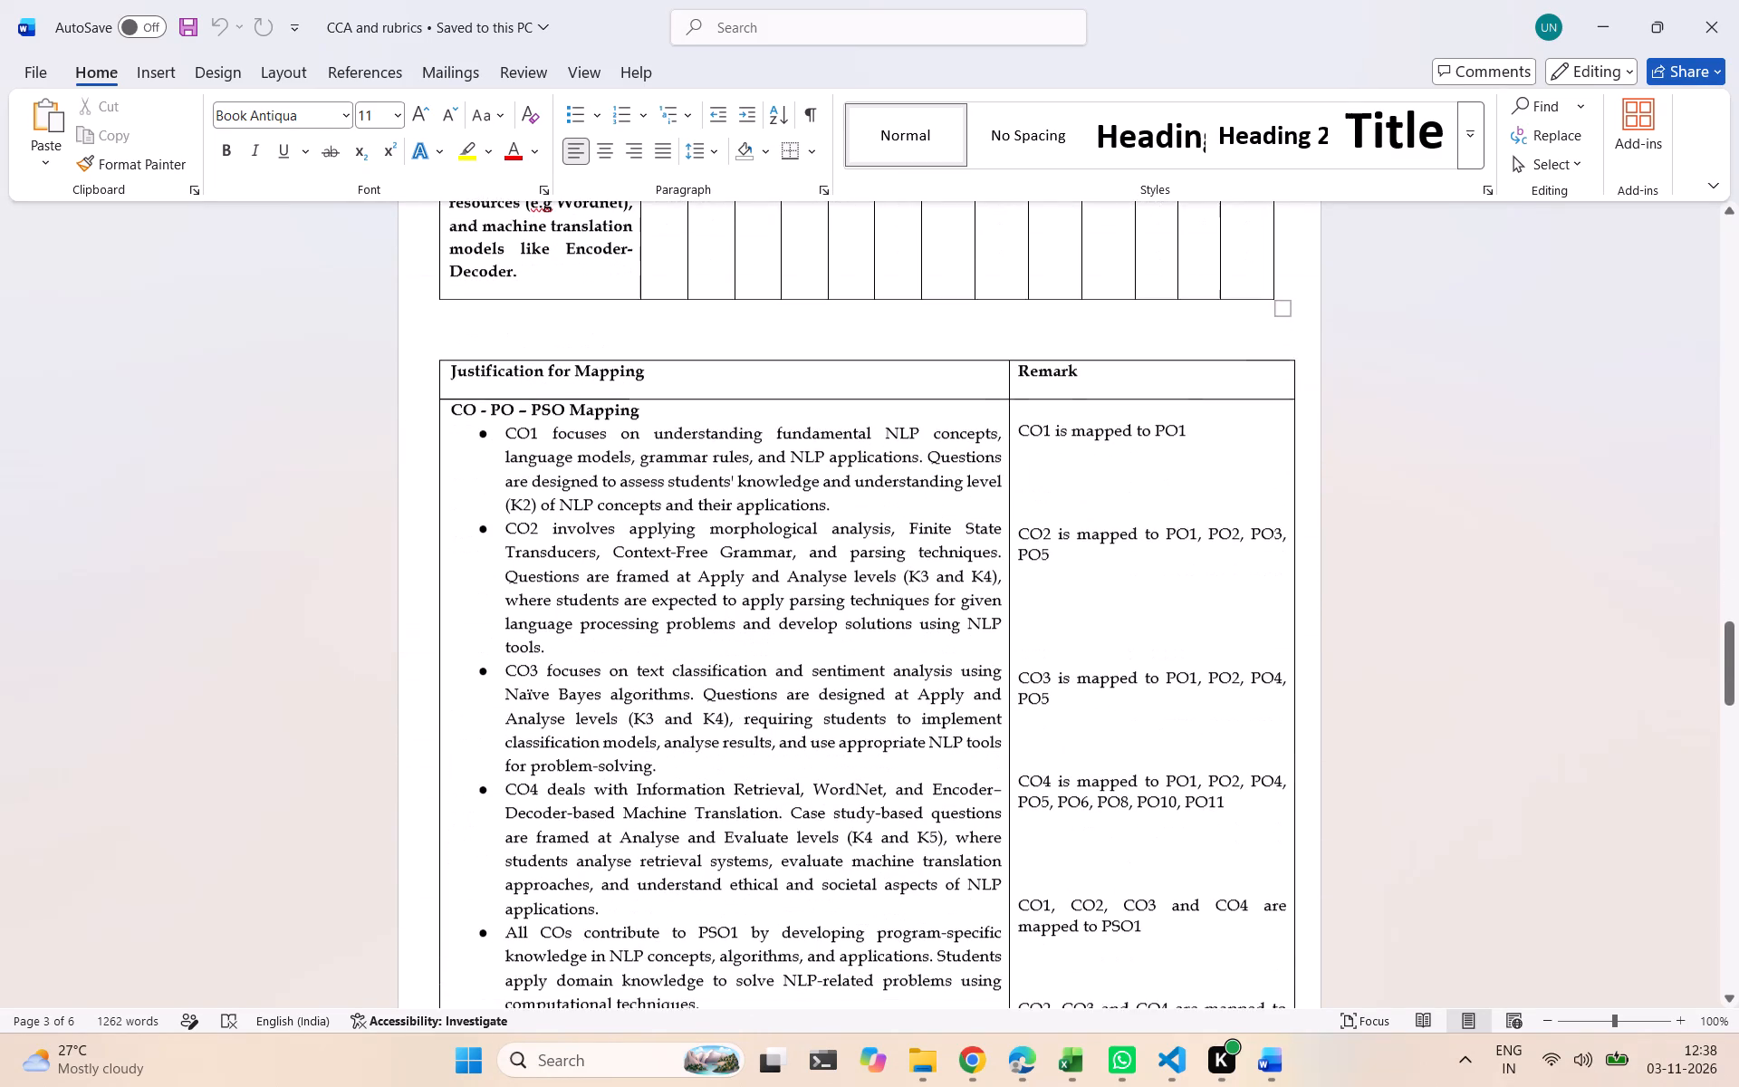
pyautogui.scroll(-14, 708, 565)
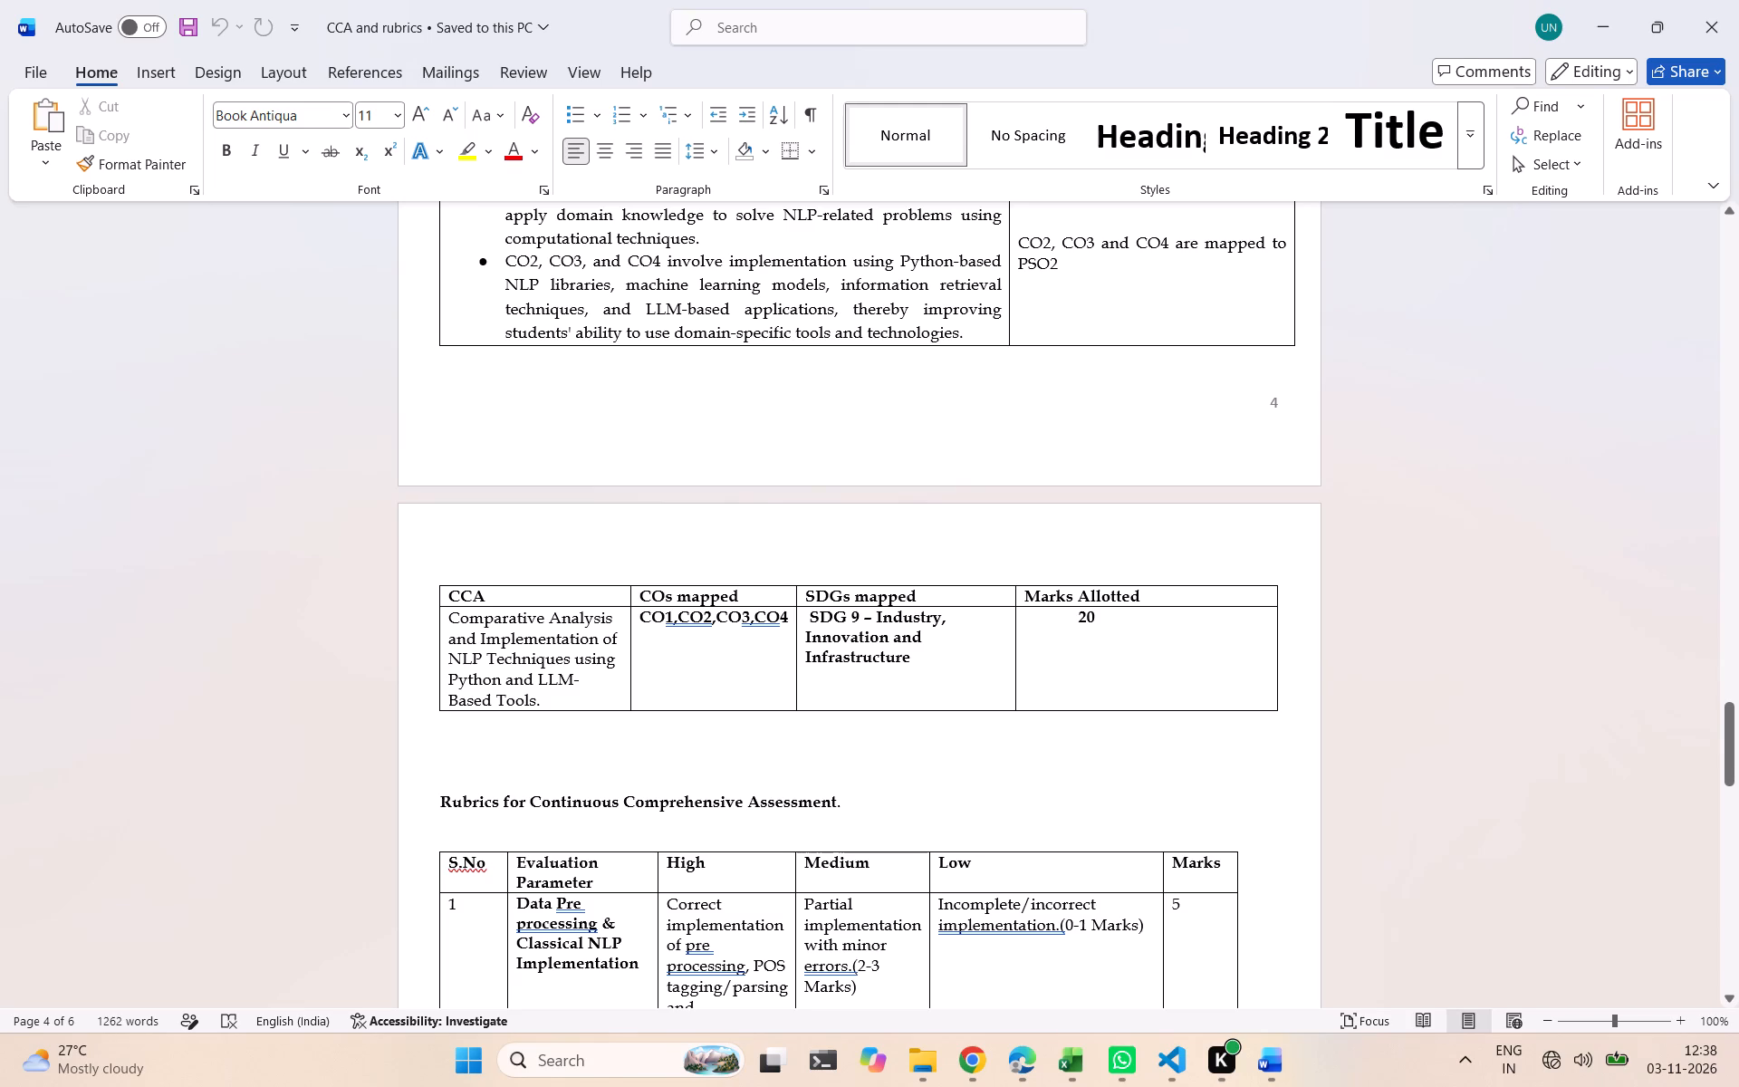
pyautogui.scroll(-3, 566, 710)
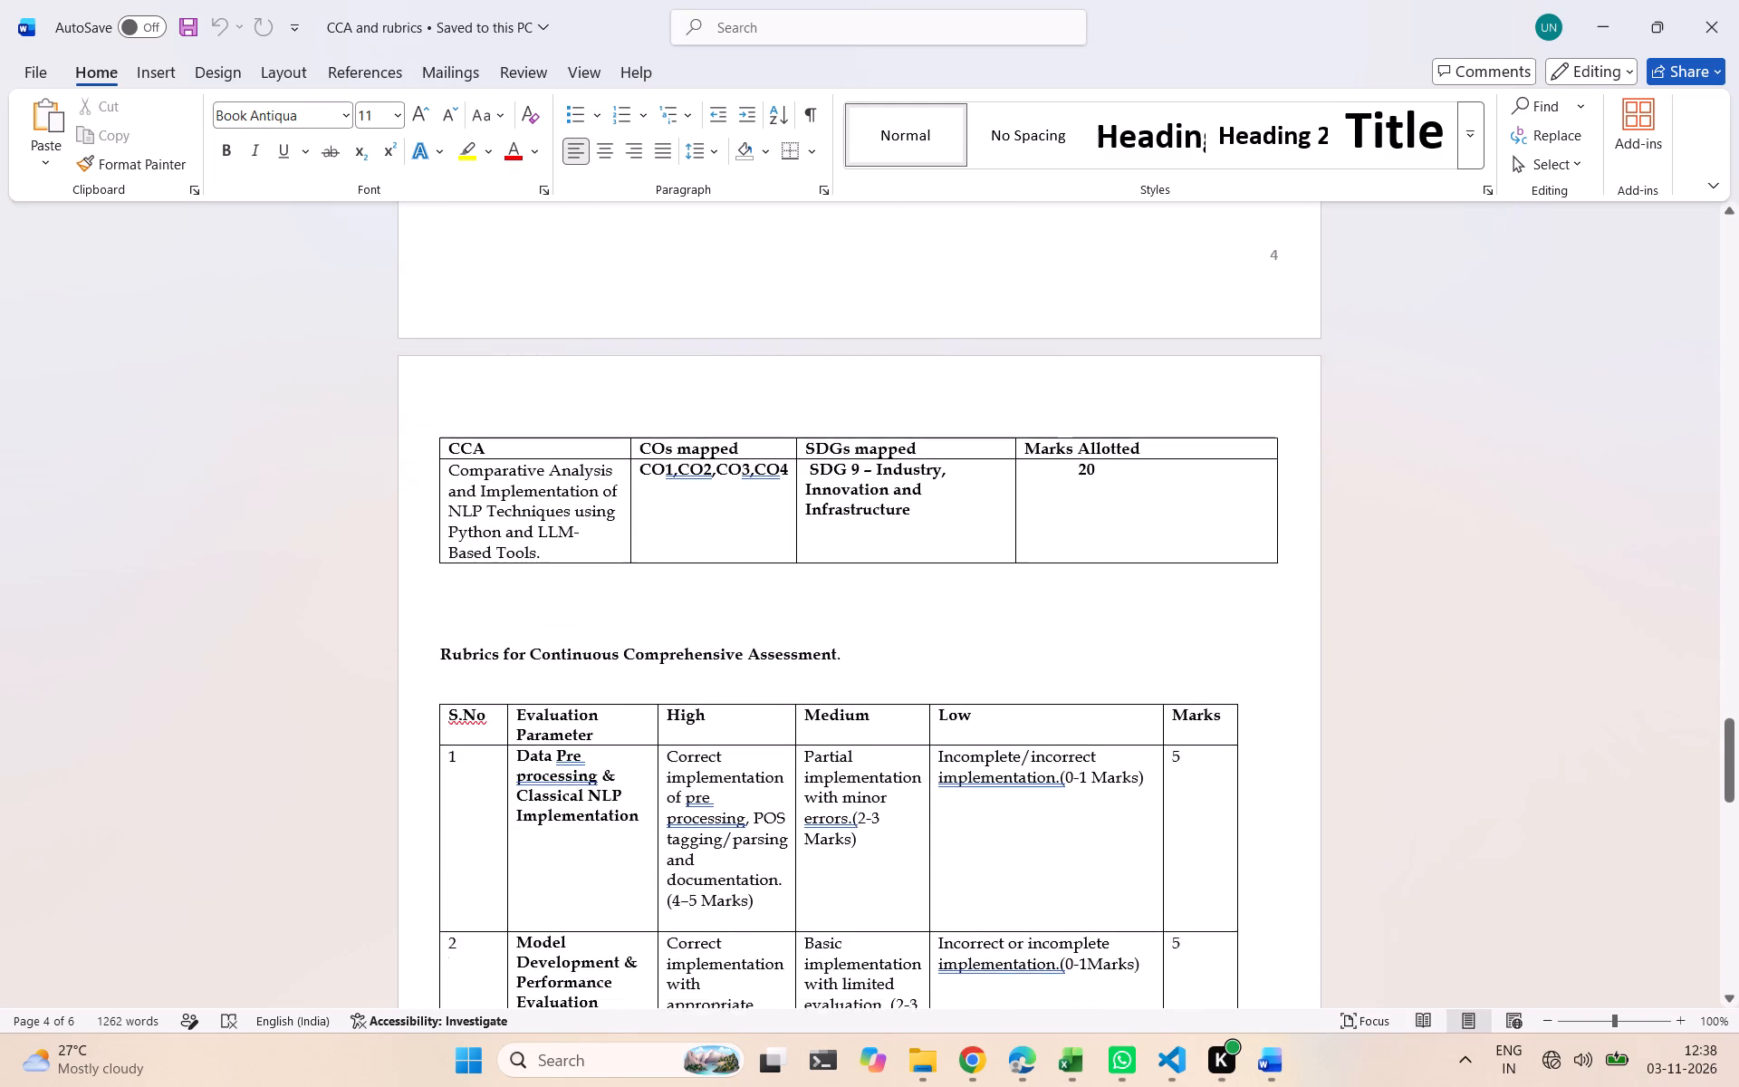
pyautogui.scroll(-8, 566, 710)
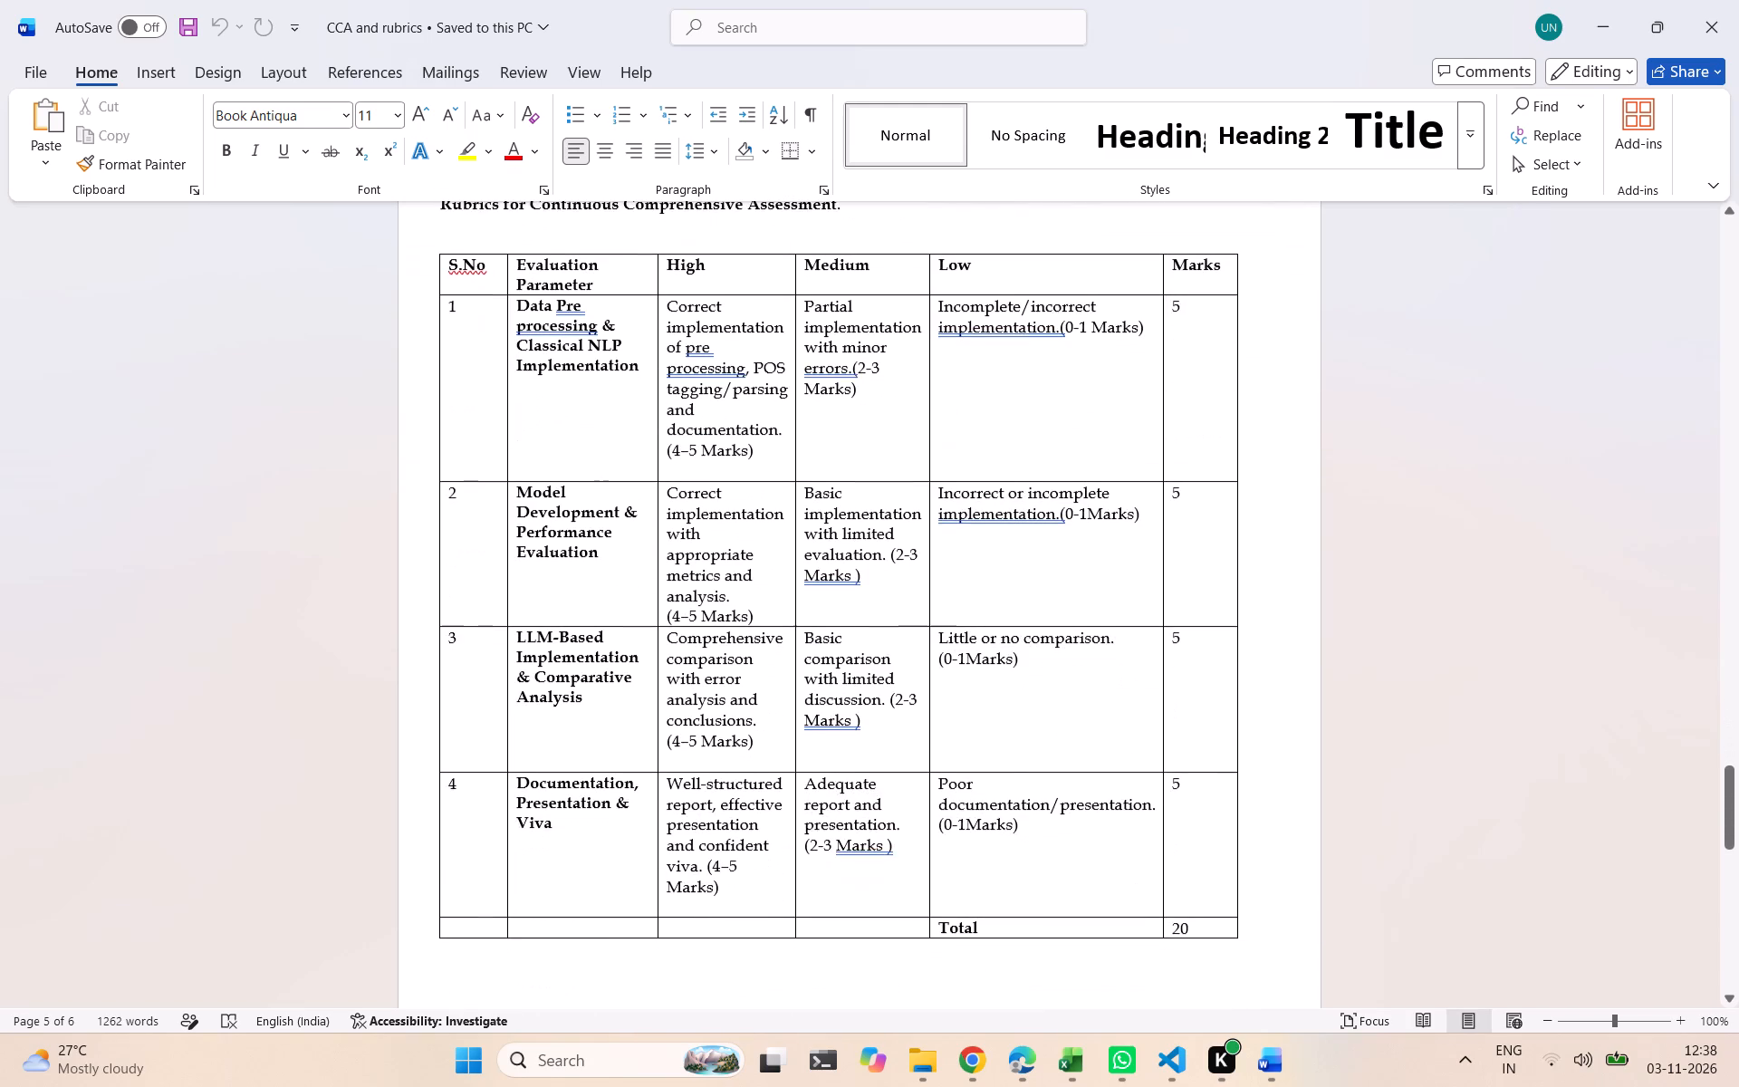
pyautogui.scroll(-10, 566, 709)
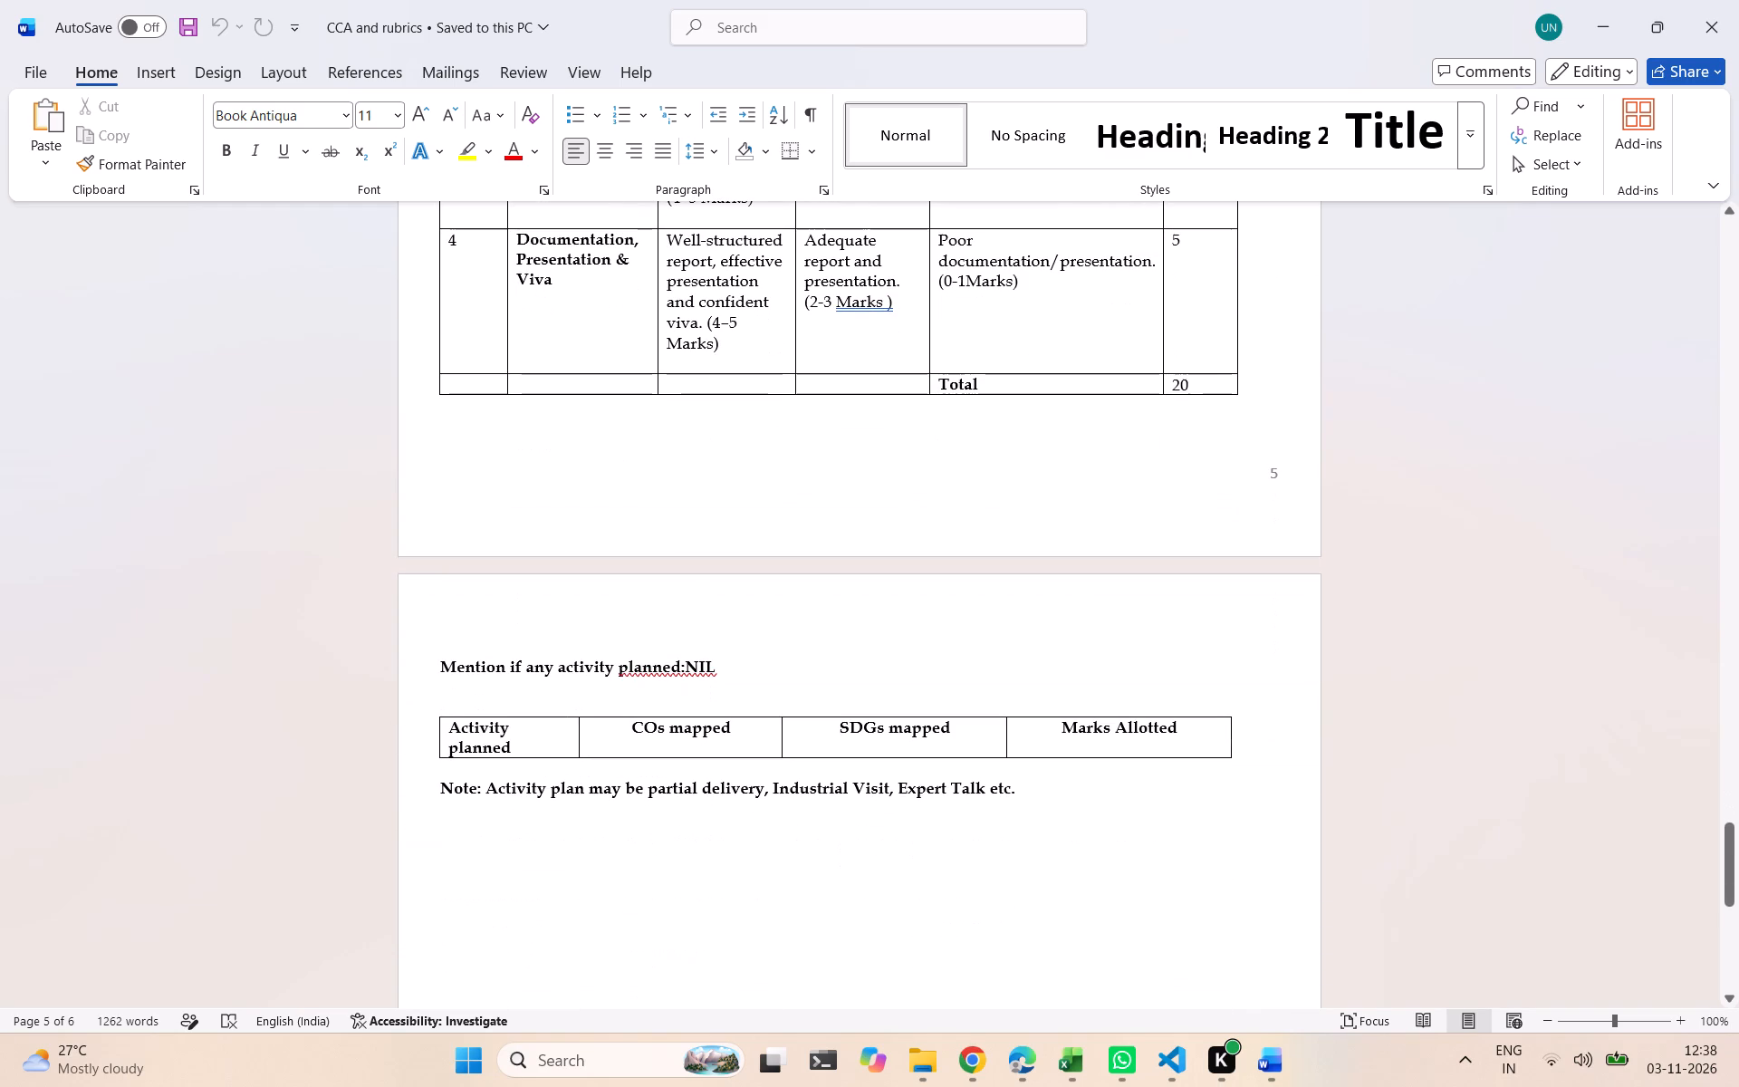
pyautogui.scroll(-5, 566, 709)
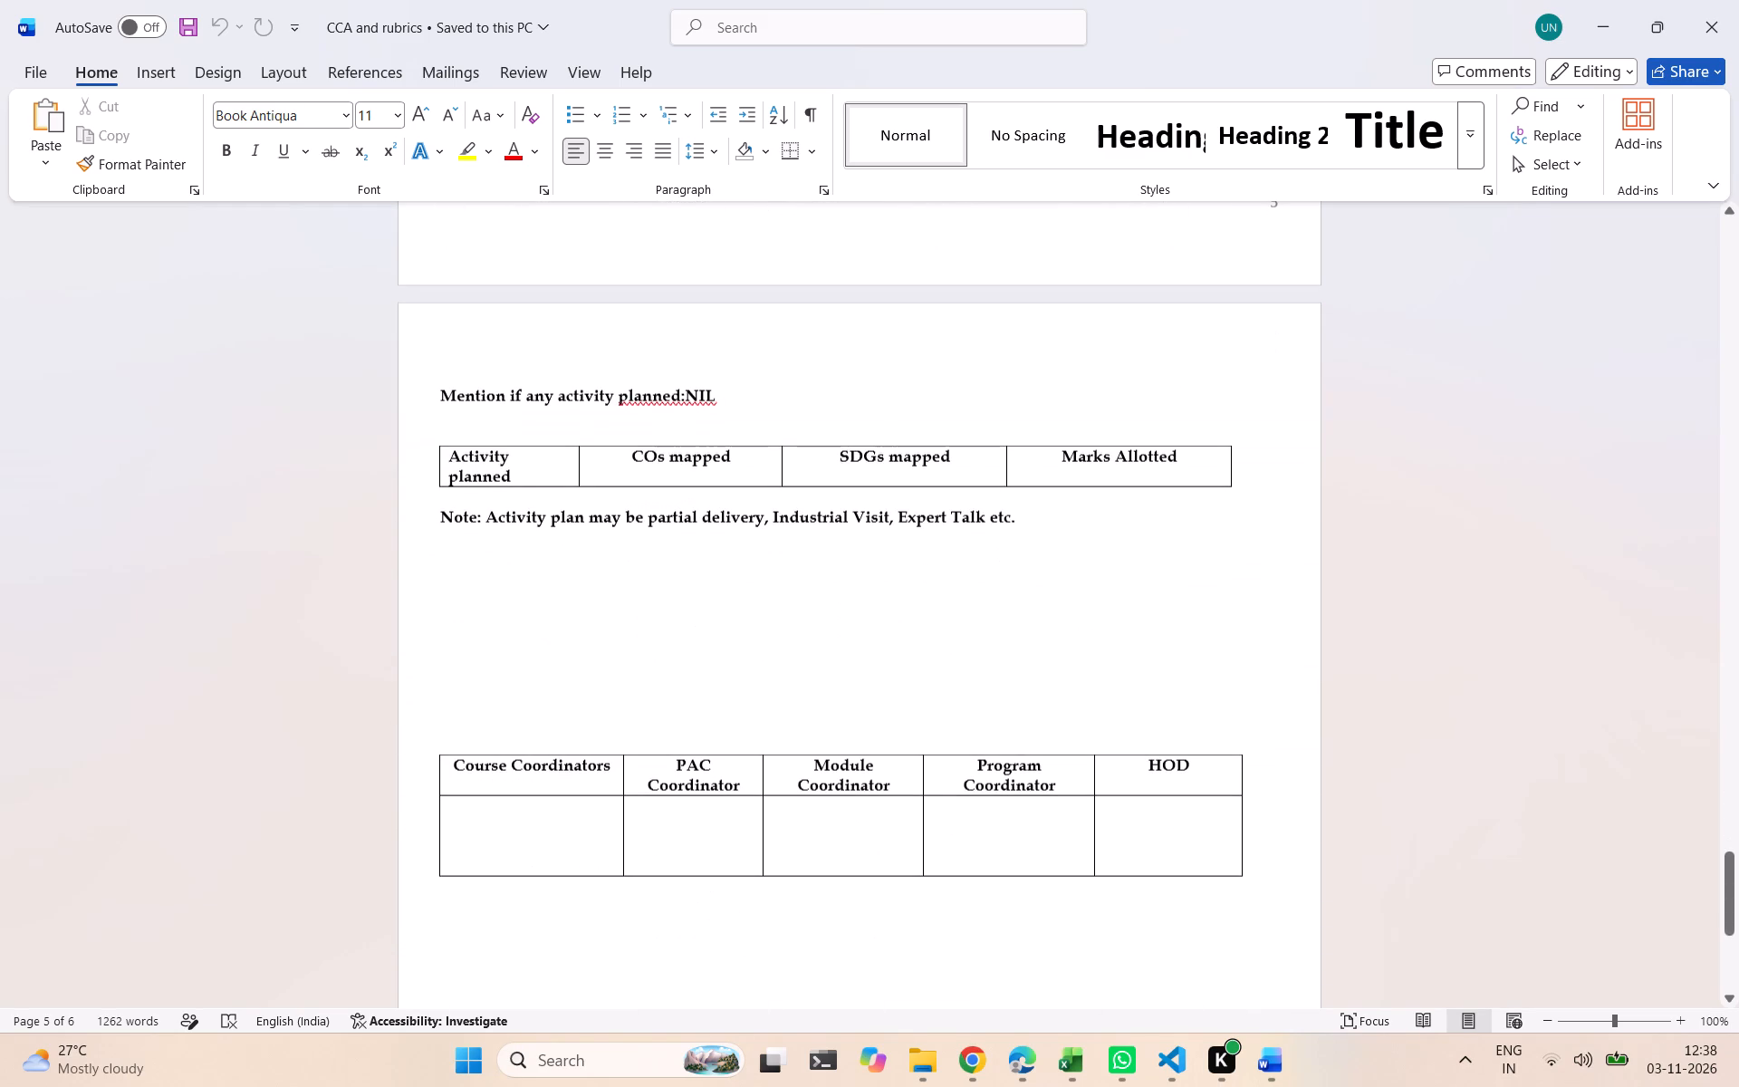
pyautogui.scroll(-6, 1337, 525)
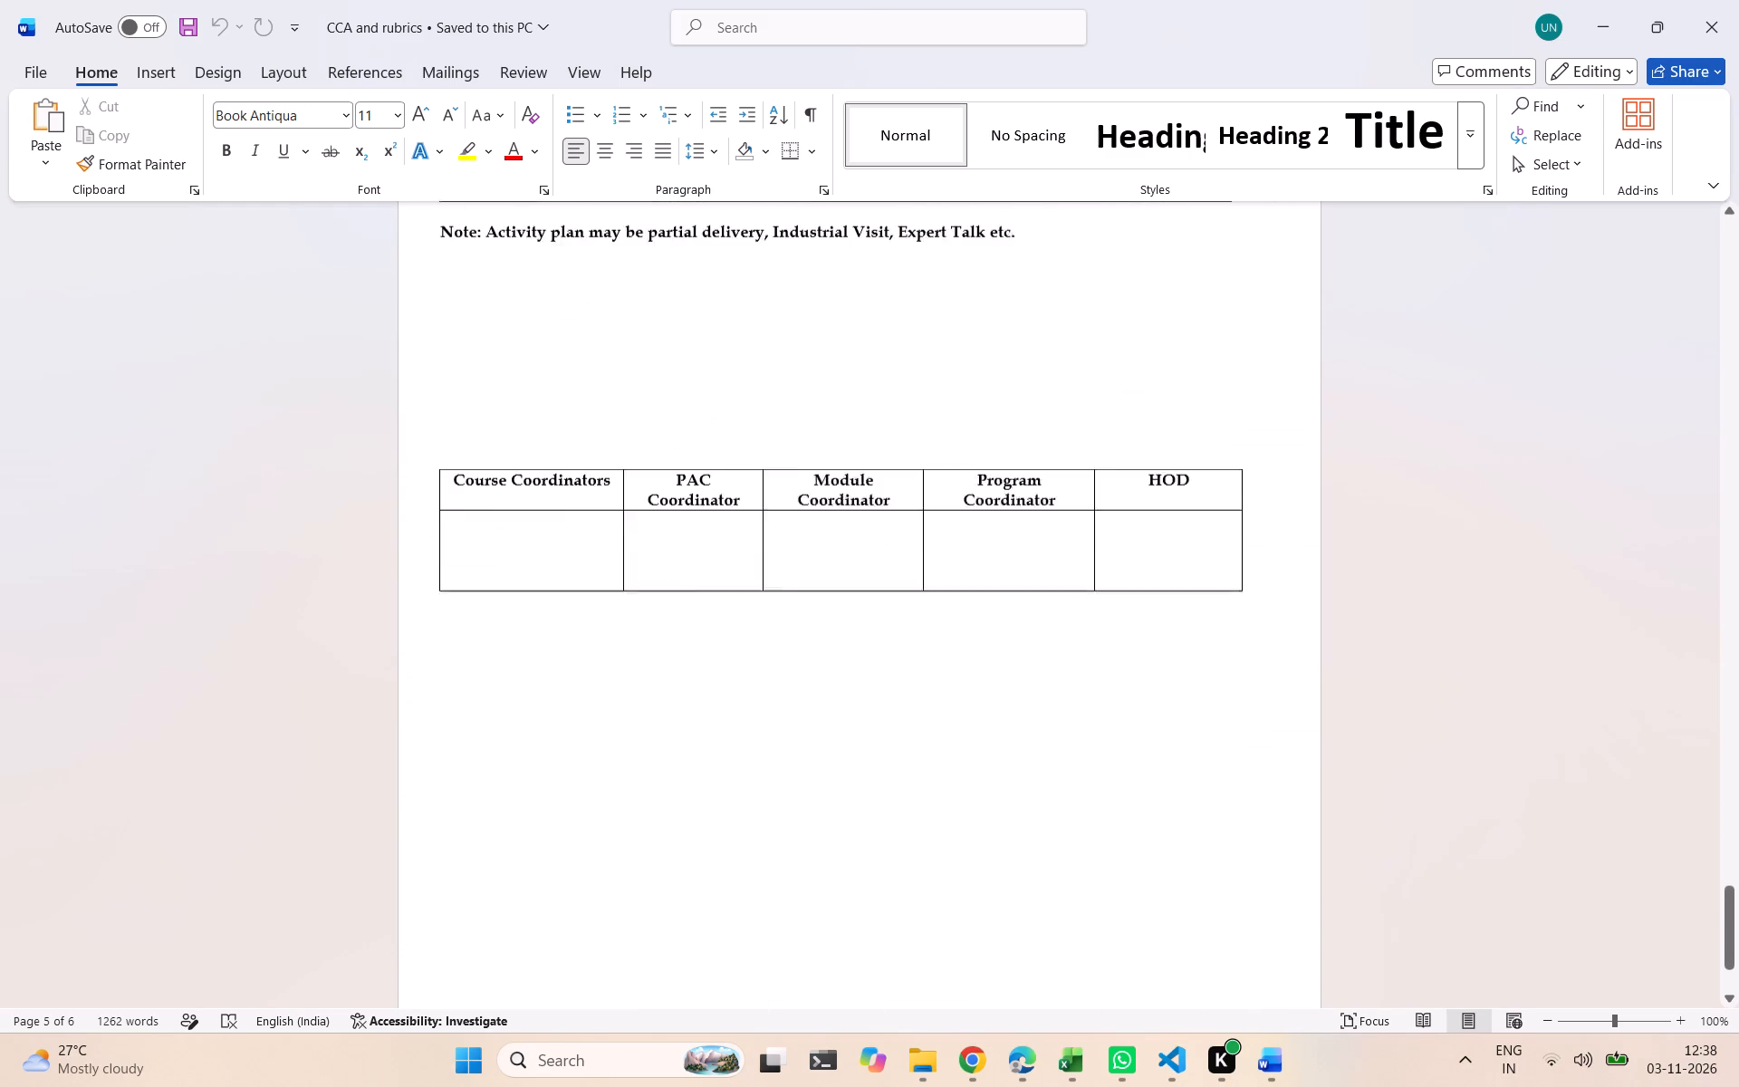
pyautogui.scroll(-4, 1337, 525)
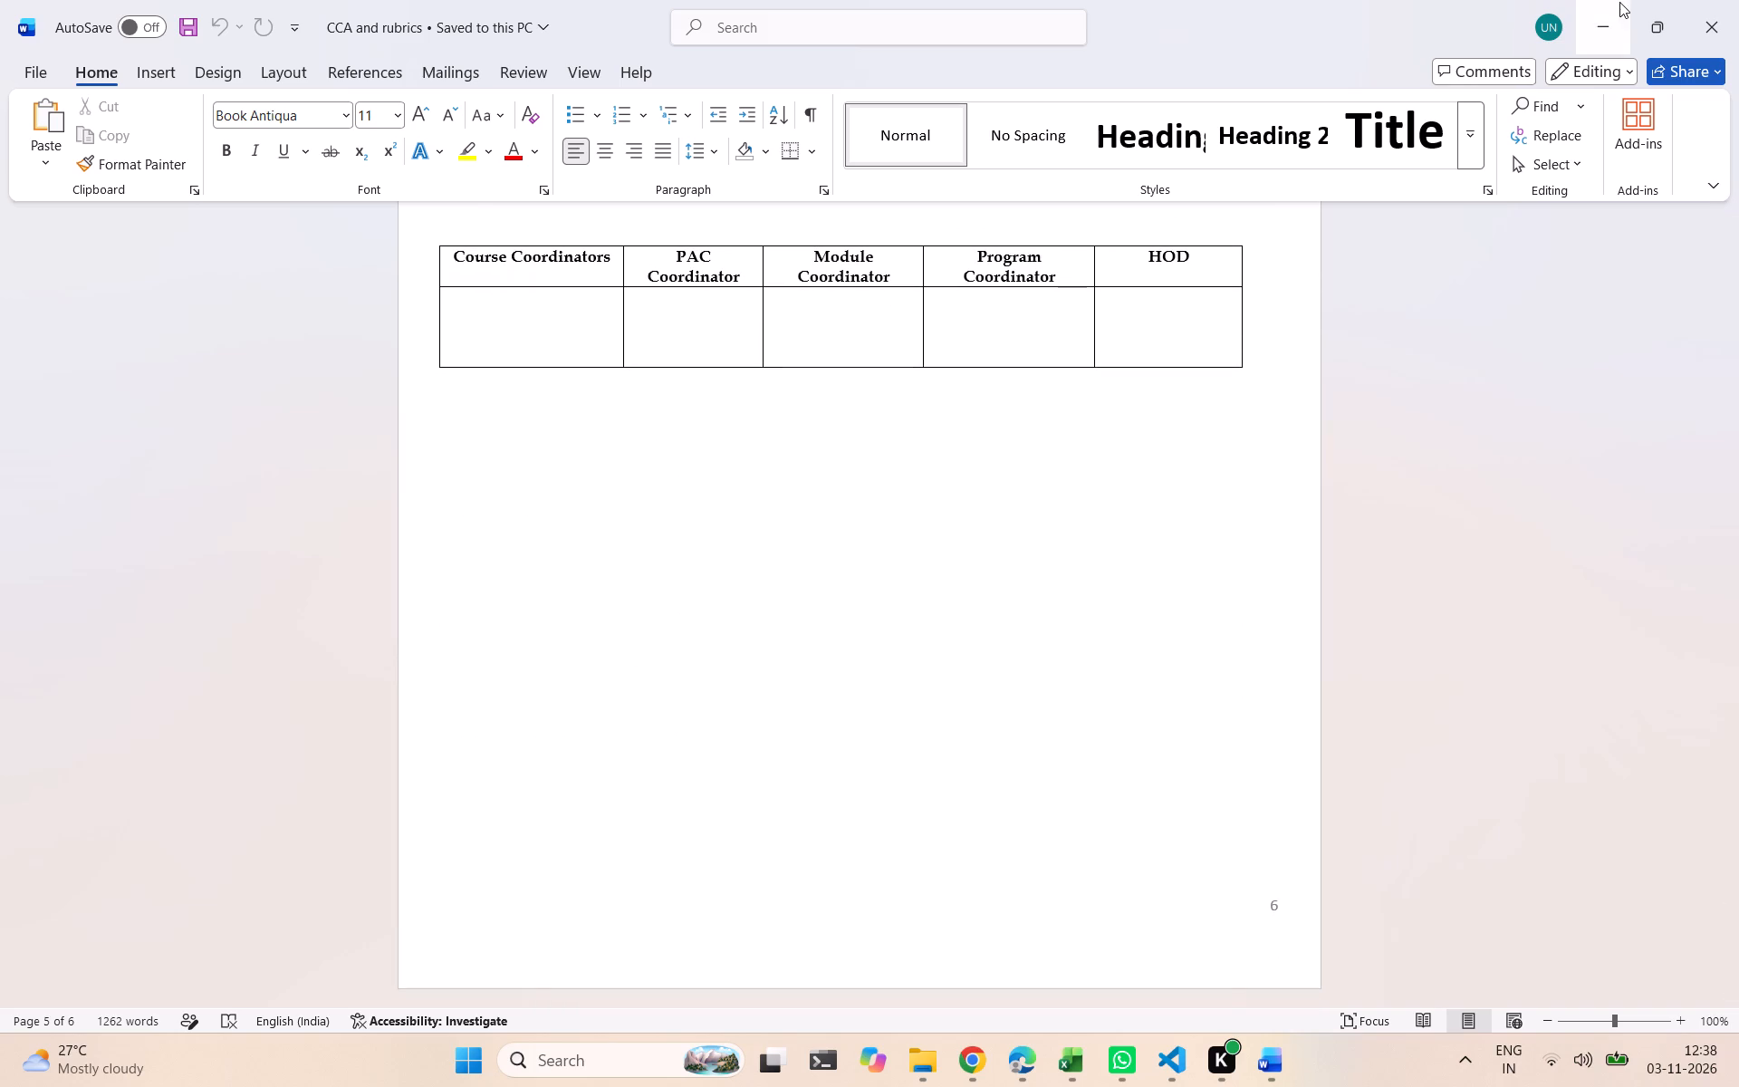
# Switch back to the “parallel computing report cca1_own” document and place the cursor below the table on the Evaluation Sheet page.
pyautogui.click(1619, 2)
pyautogui.click(1020, 723)
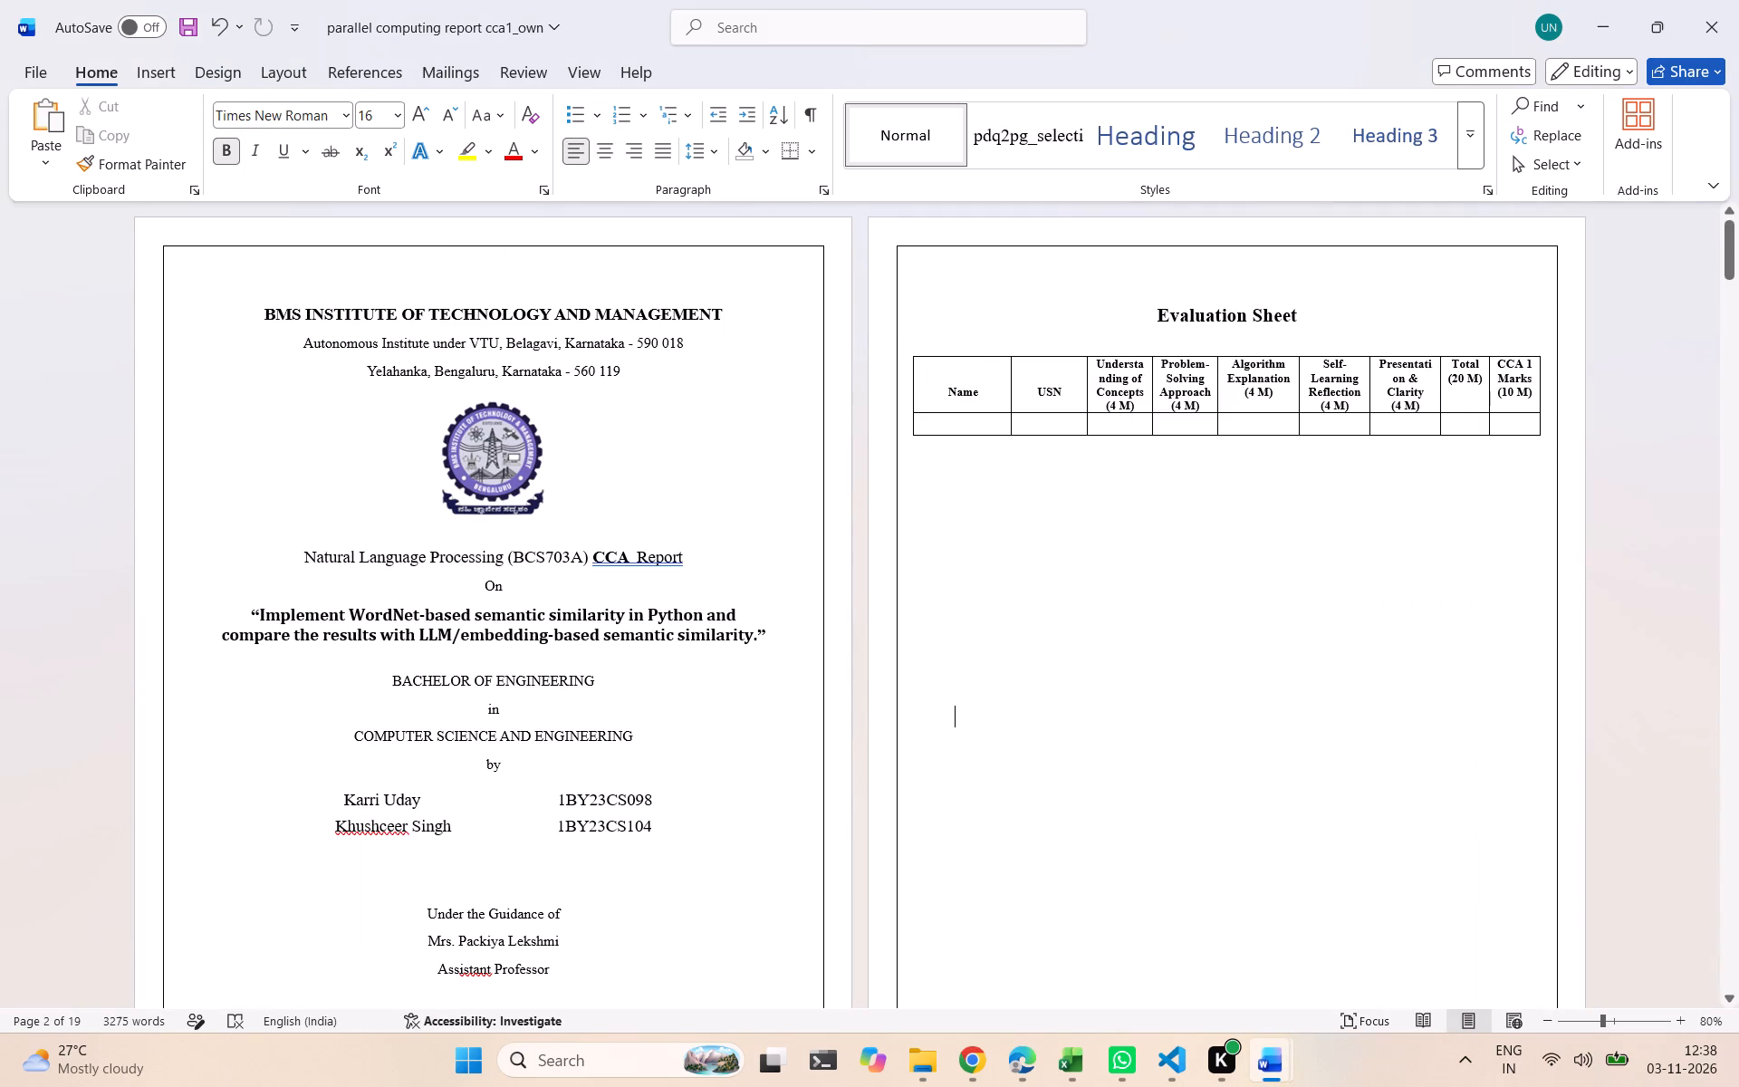
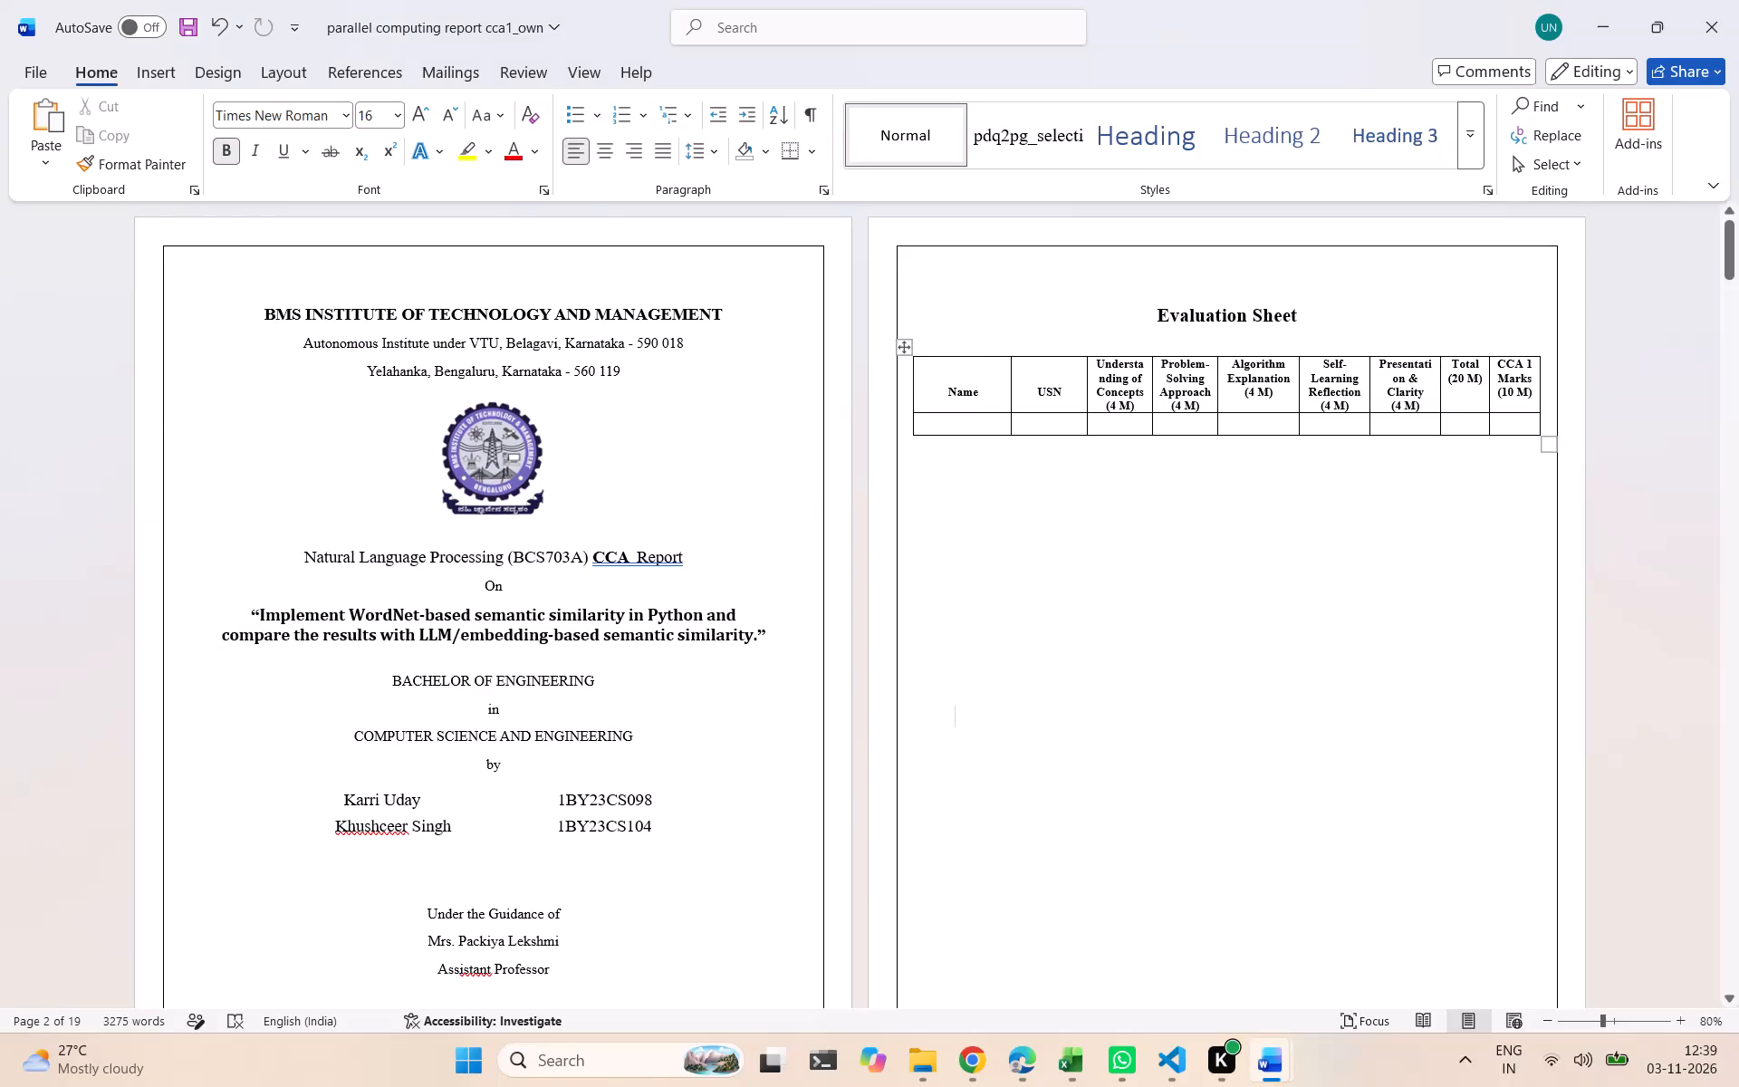
# Correct the second student's first name on the cover page by replacing the wrong “c” with “v”.
pyautogui.click(388, 829)
pyautogui.press('BackSpace')
pyautogui.press('v')
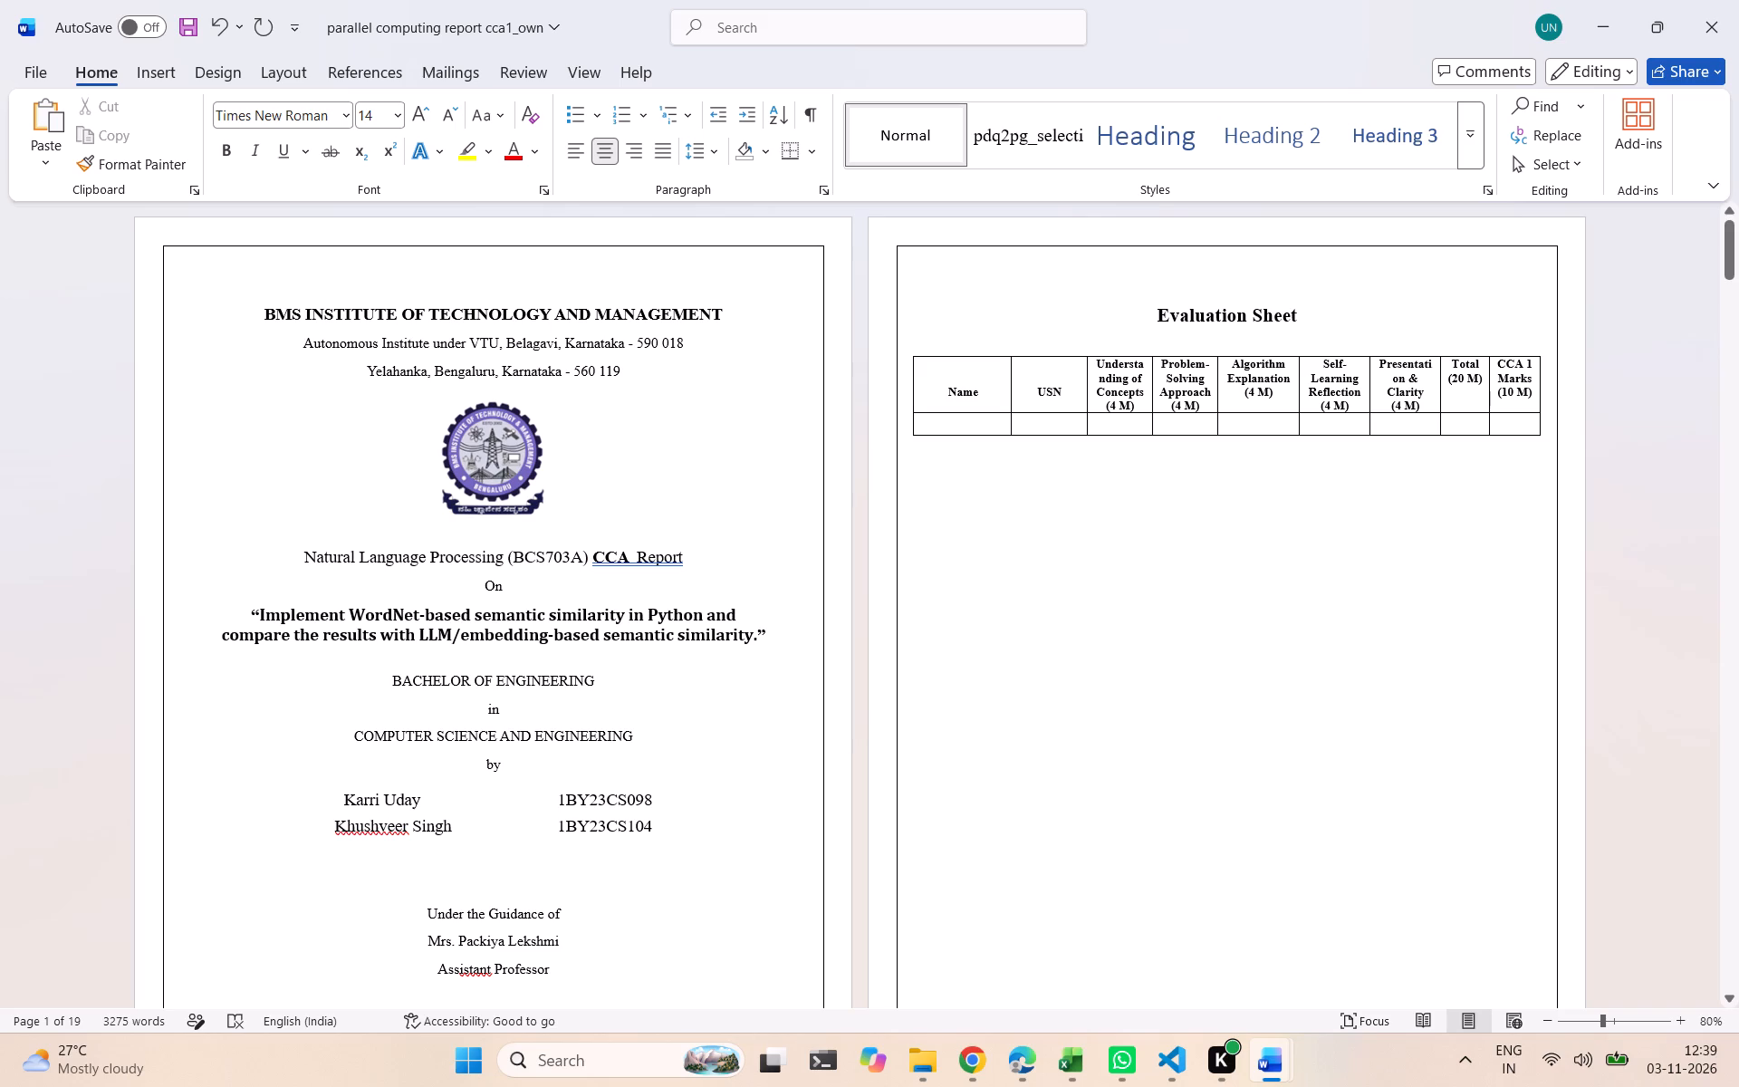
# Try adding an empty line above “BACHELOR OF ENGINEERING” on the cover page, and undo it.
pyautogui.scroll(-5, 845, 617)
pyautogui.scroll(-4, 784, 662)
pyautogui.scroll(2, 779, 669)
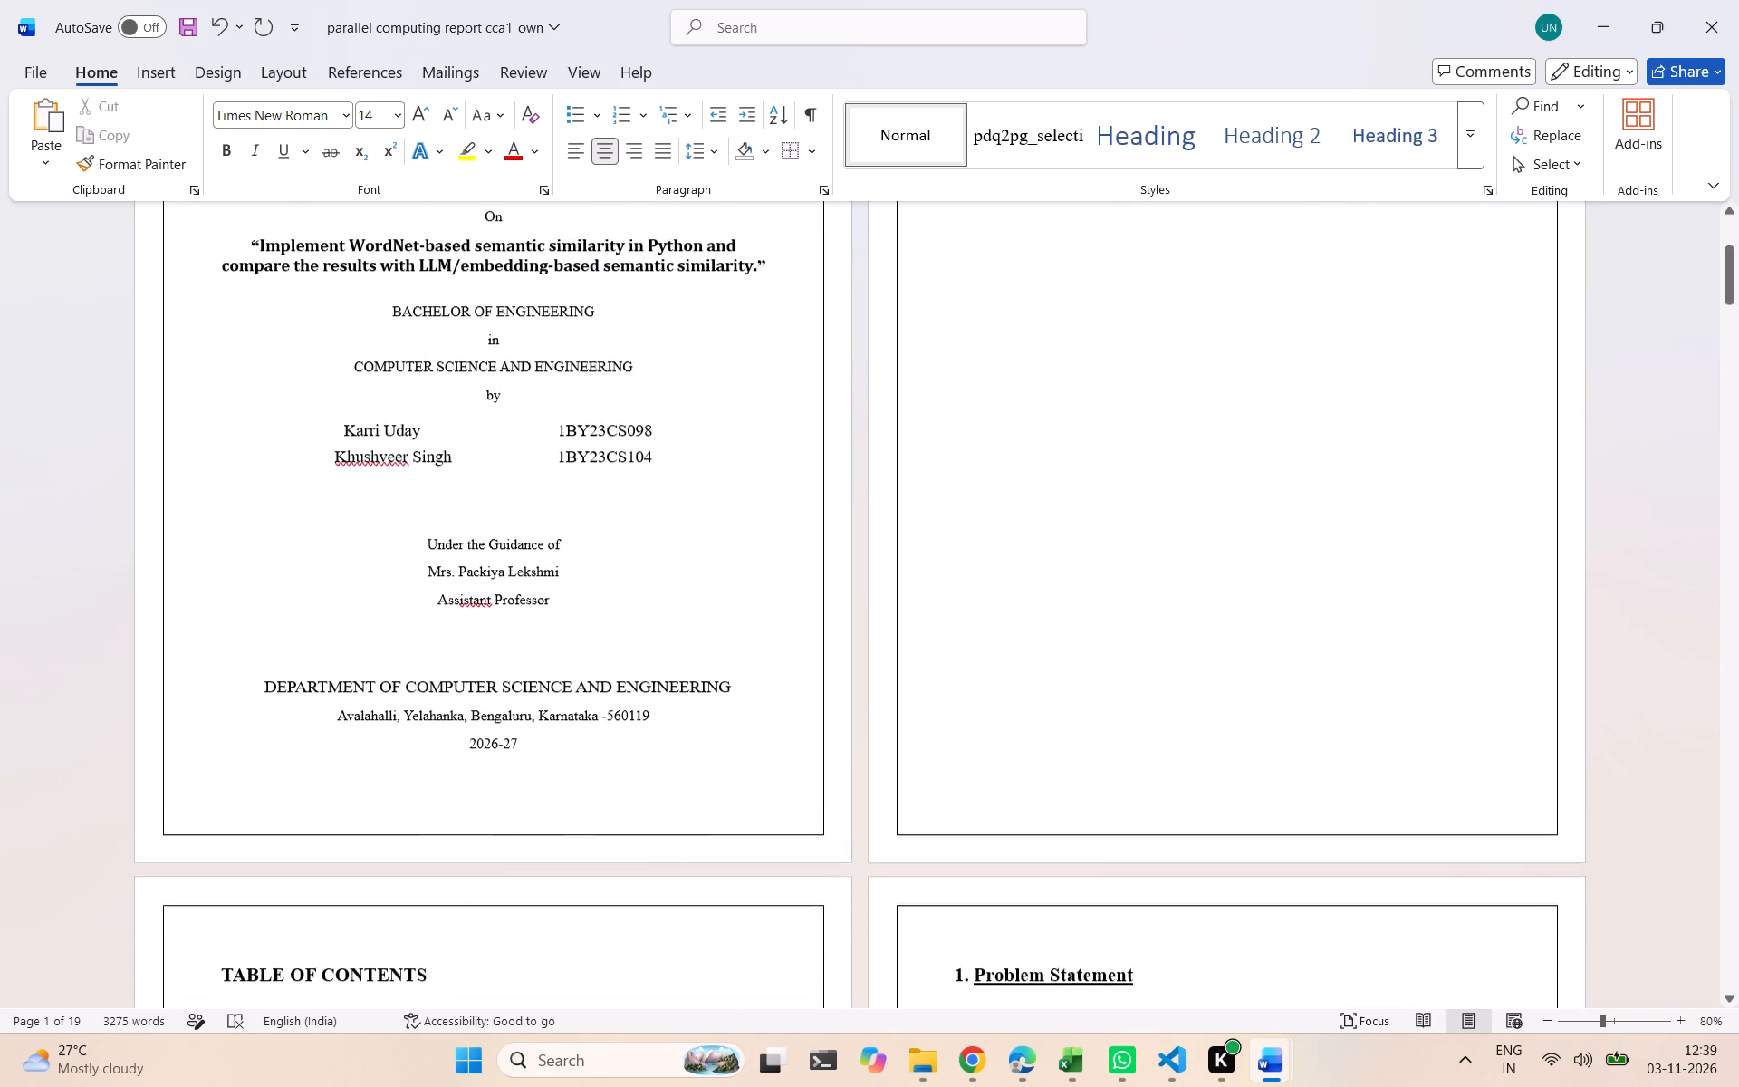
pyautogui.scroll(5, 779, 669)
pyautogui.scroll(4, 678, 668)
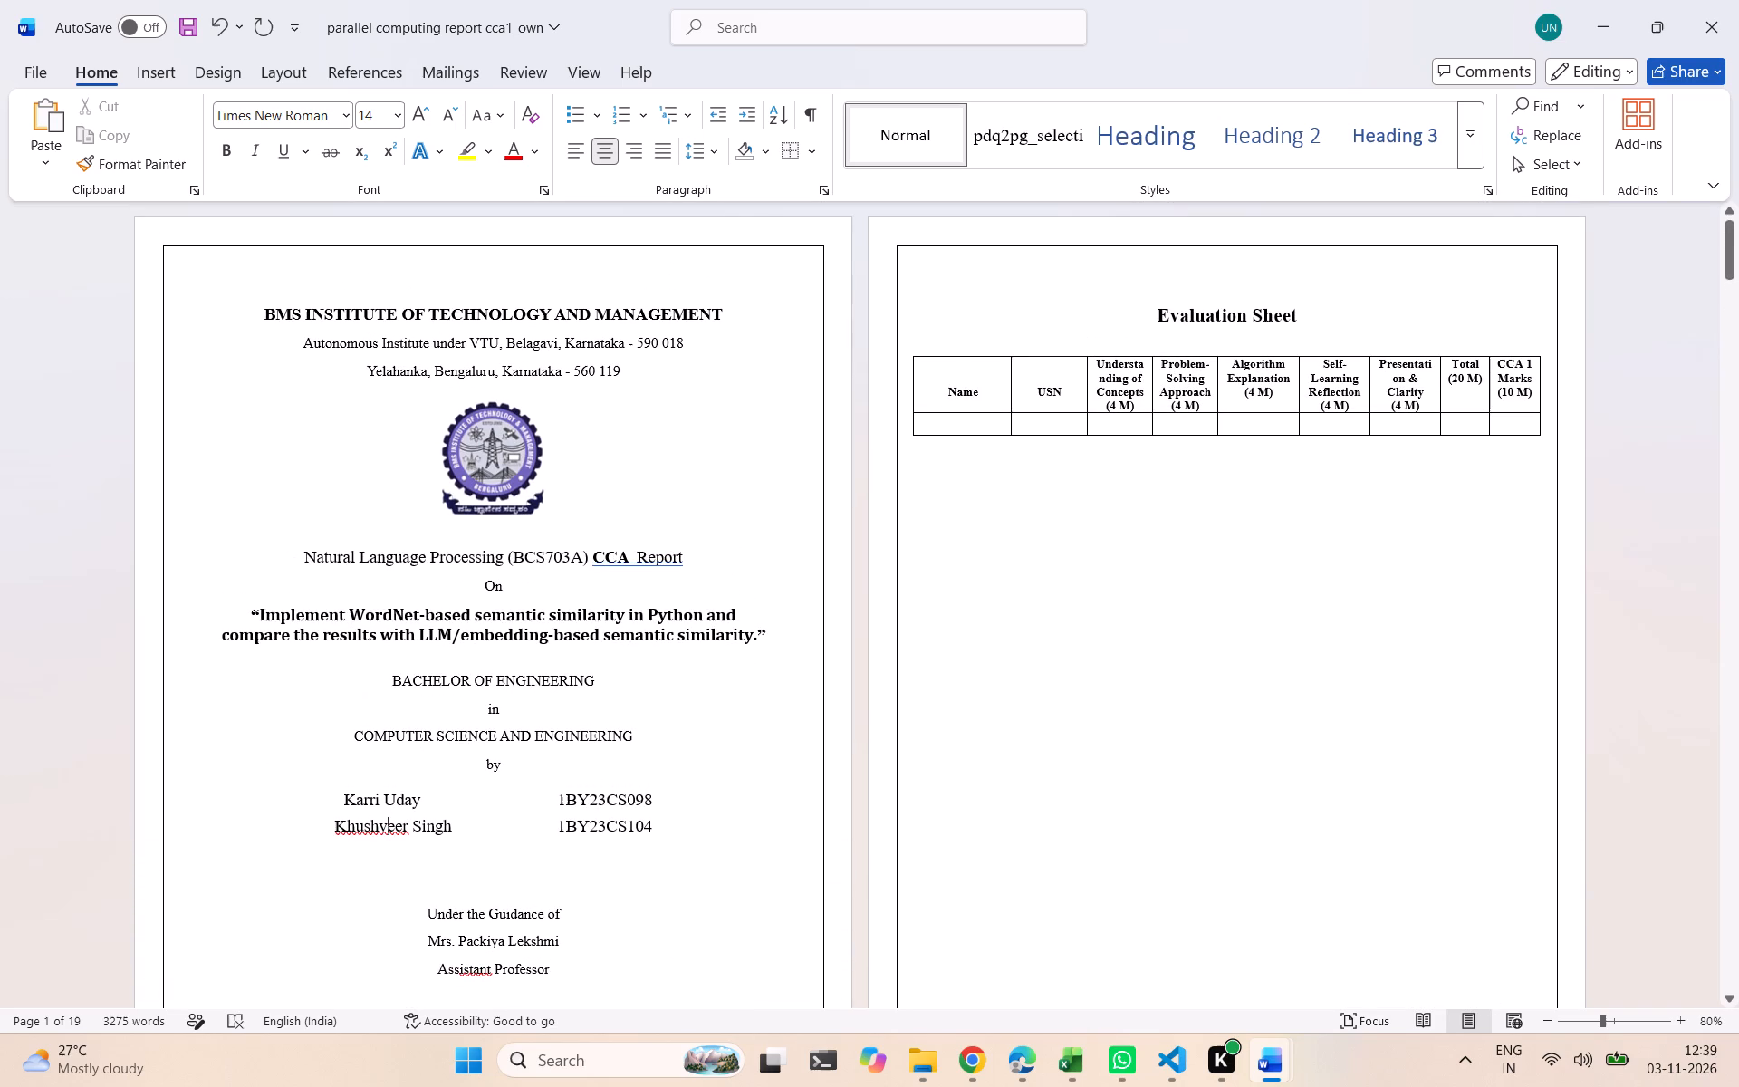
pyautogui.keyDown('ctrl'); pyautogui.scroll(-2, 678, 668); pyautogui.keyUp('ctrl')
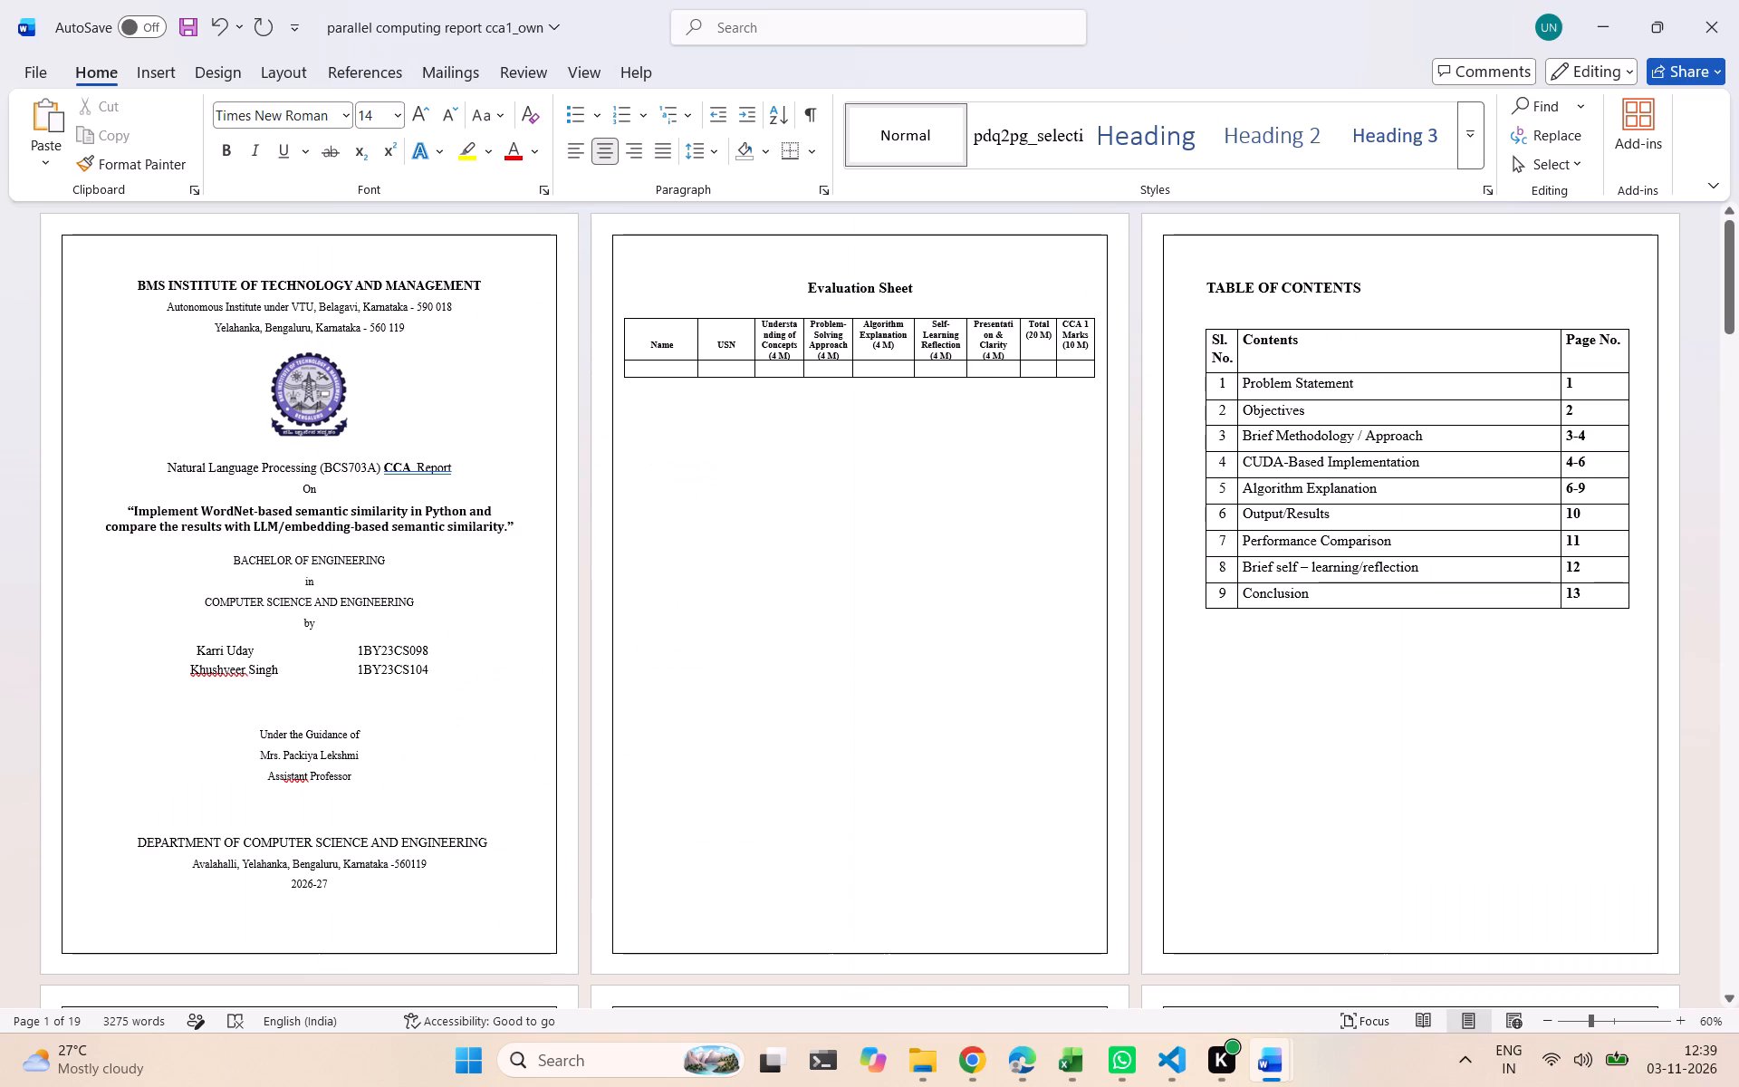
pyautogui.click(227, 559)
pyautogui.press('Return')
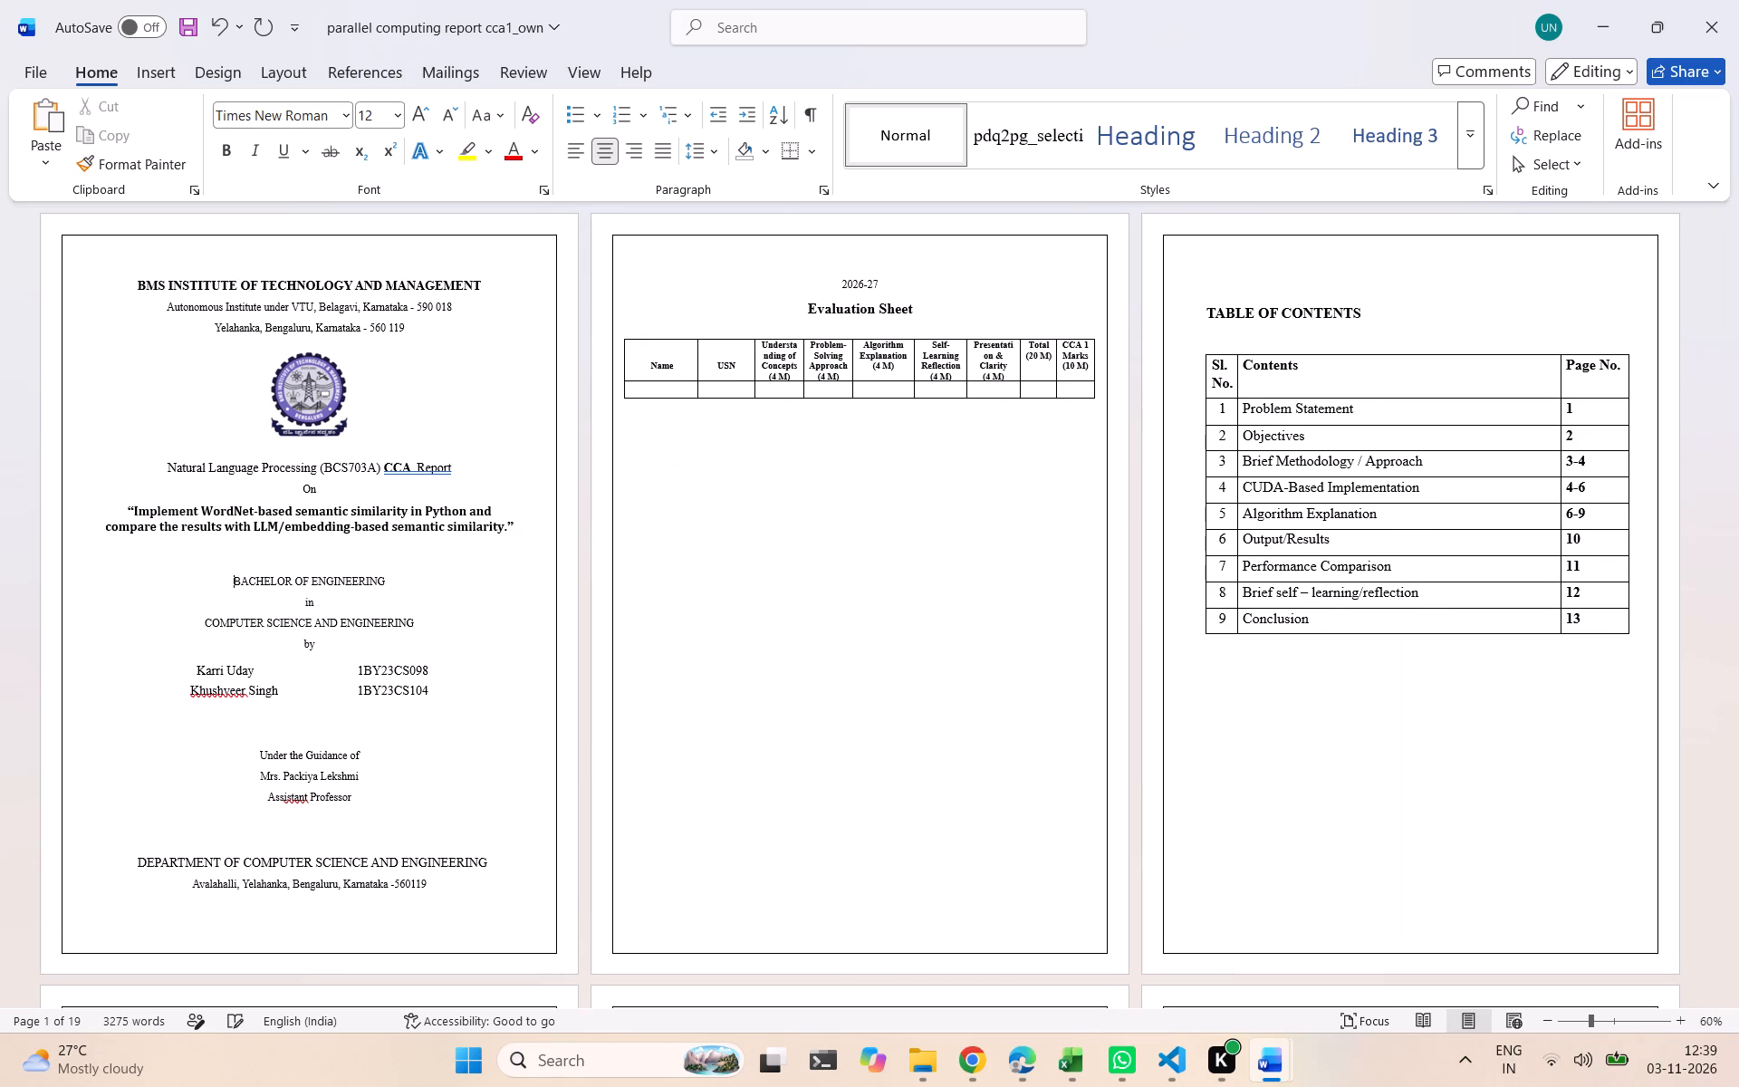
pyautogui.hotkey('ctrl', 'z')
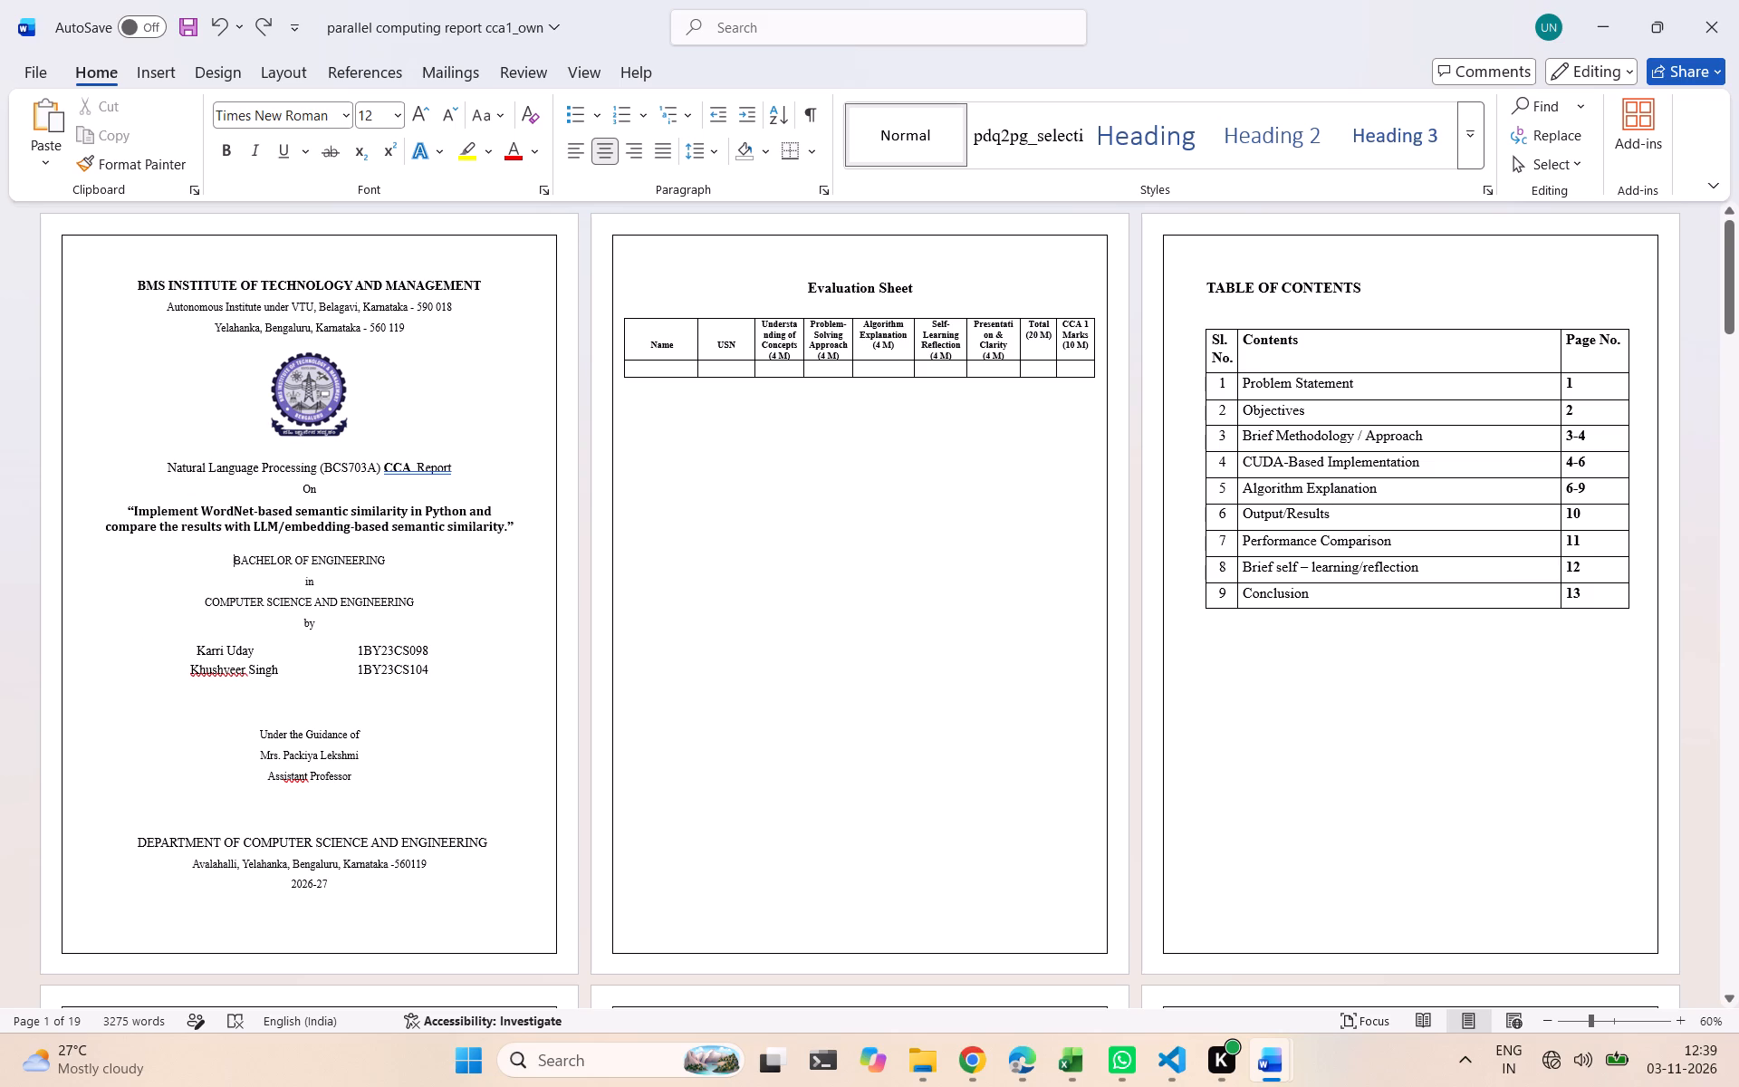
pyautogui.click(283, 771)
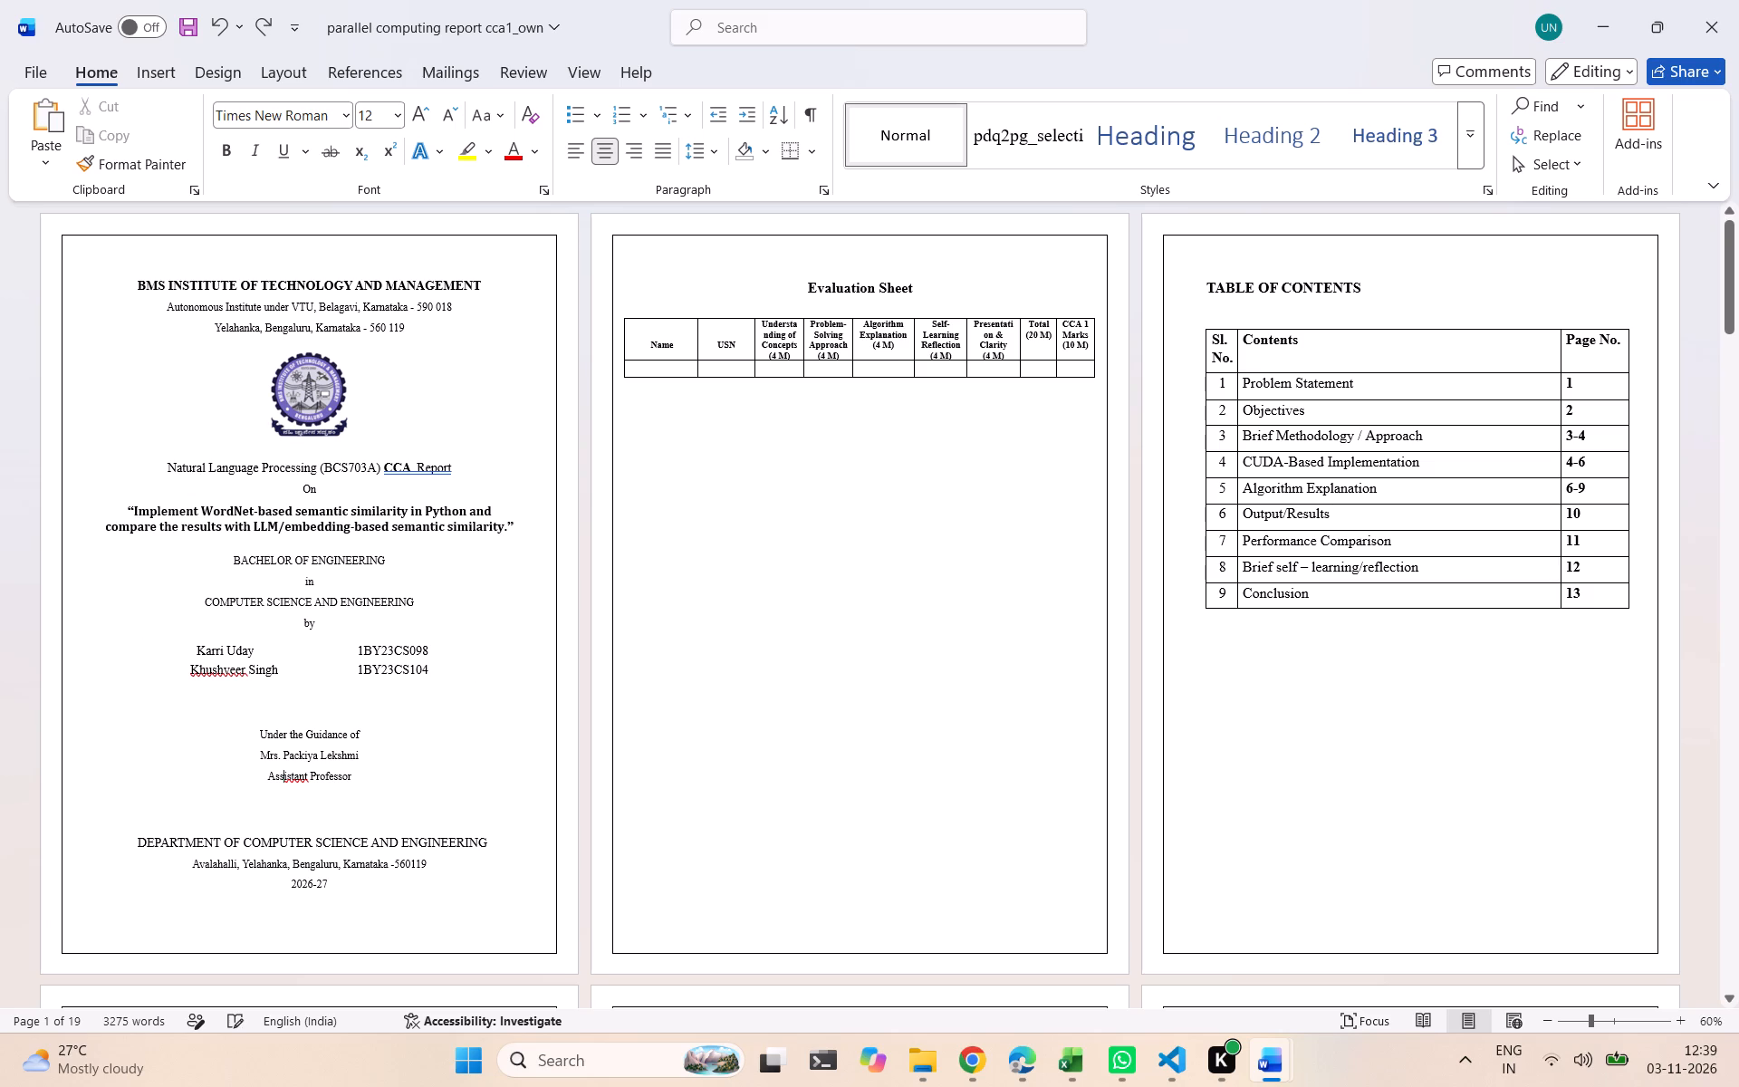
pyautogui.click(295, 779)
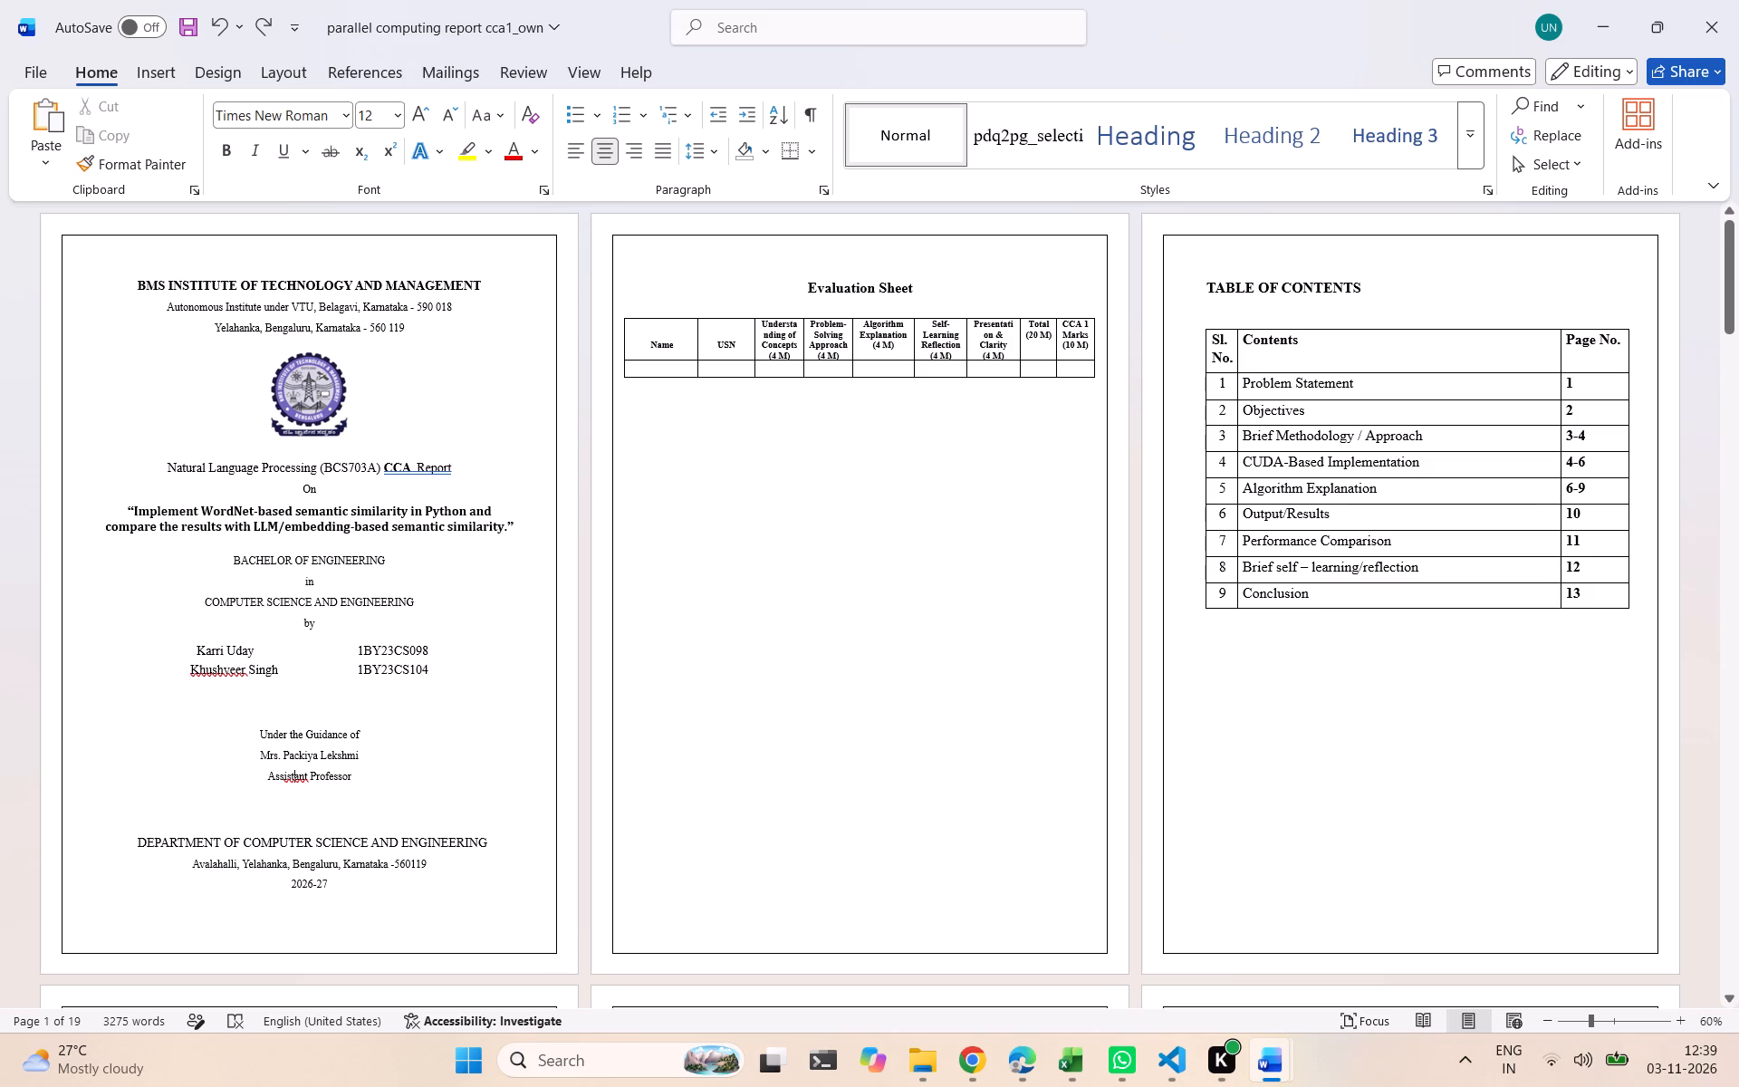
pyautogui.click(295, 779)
# Skim the whole report, from the Problem Statement through the CUDA sections to the Conclusion, and return to the cover page.
pyautogui.scroll(-13, 1329, 598)
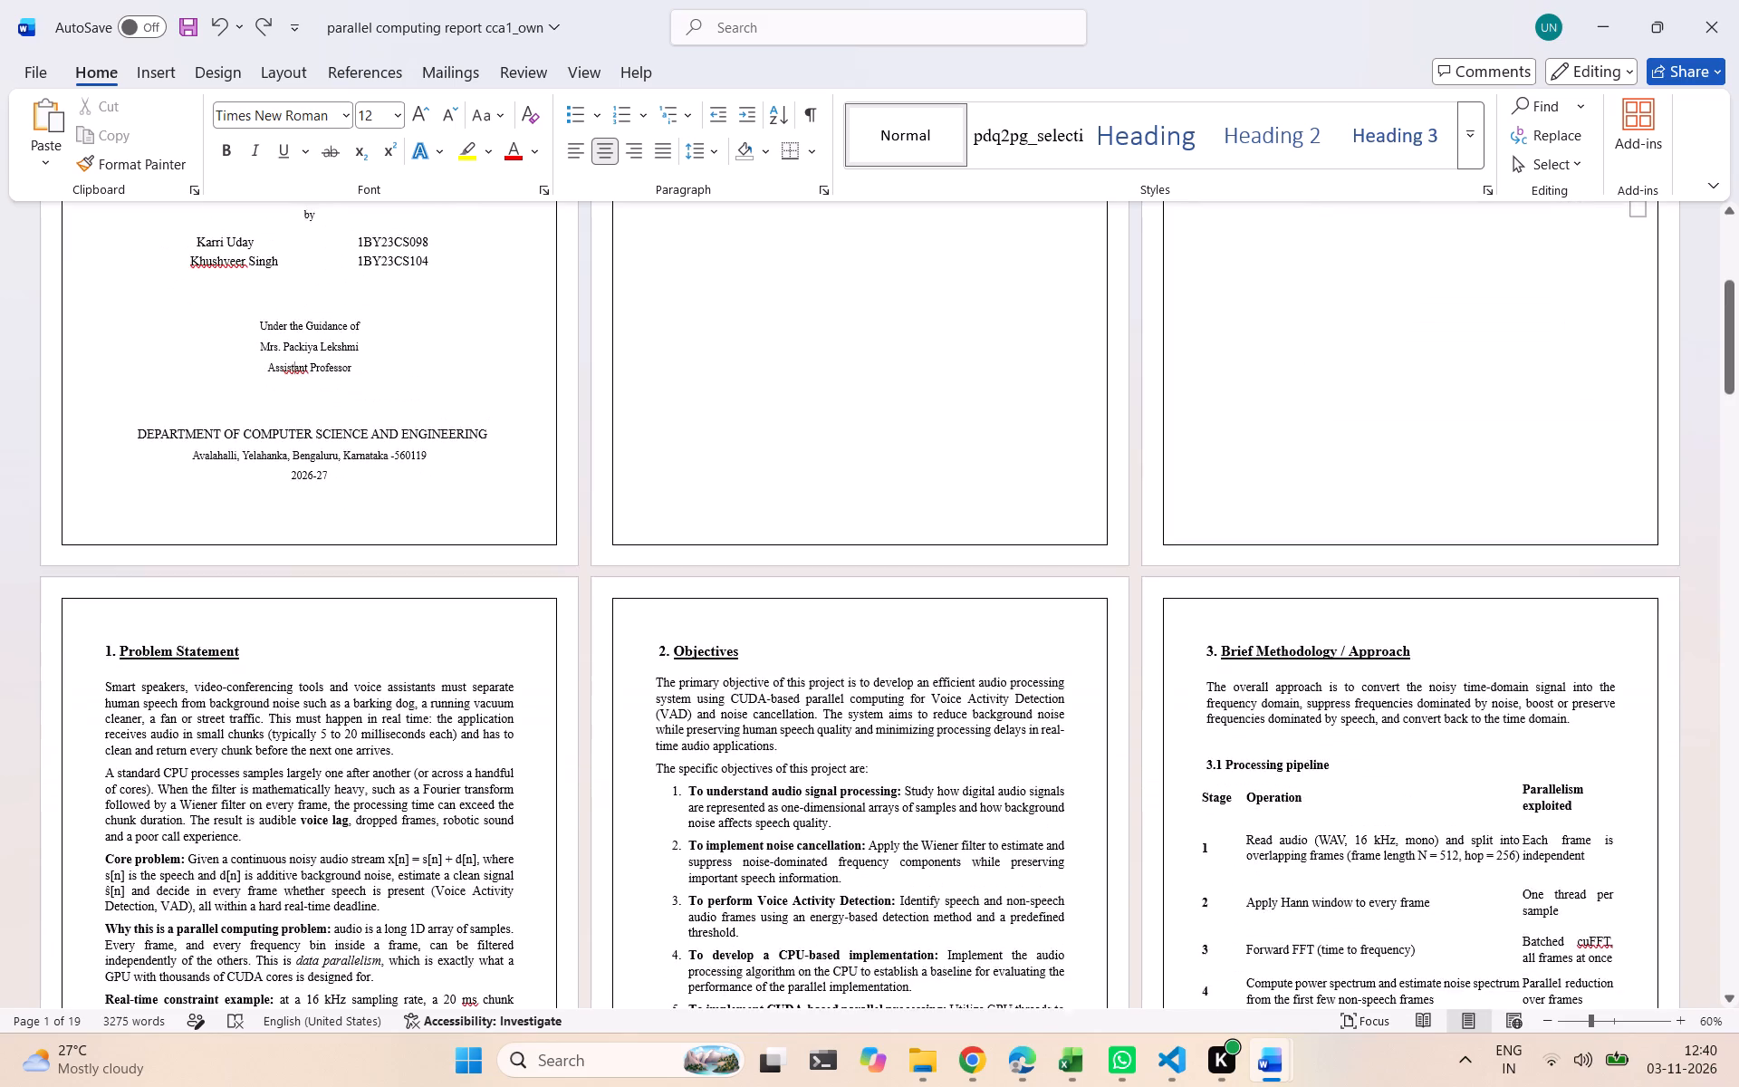
pyautogui.scroll(-19, 1275, 675)
pyautogui.scroll(-5, 1275, 675)
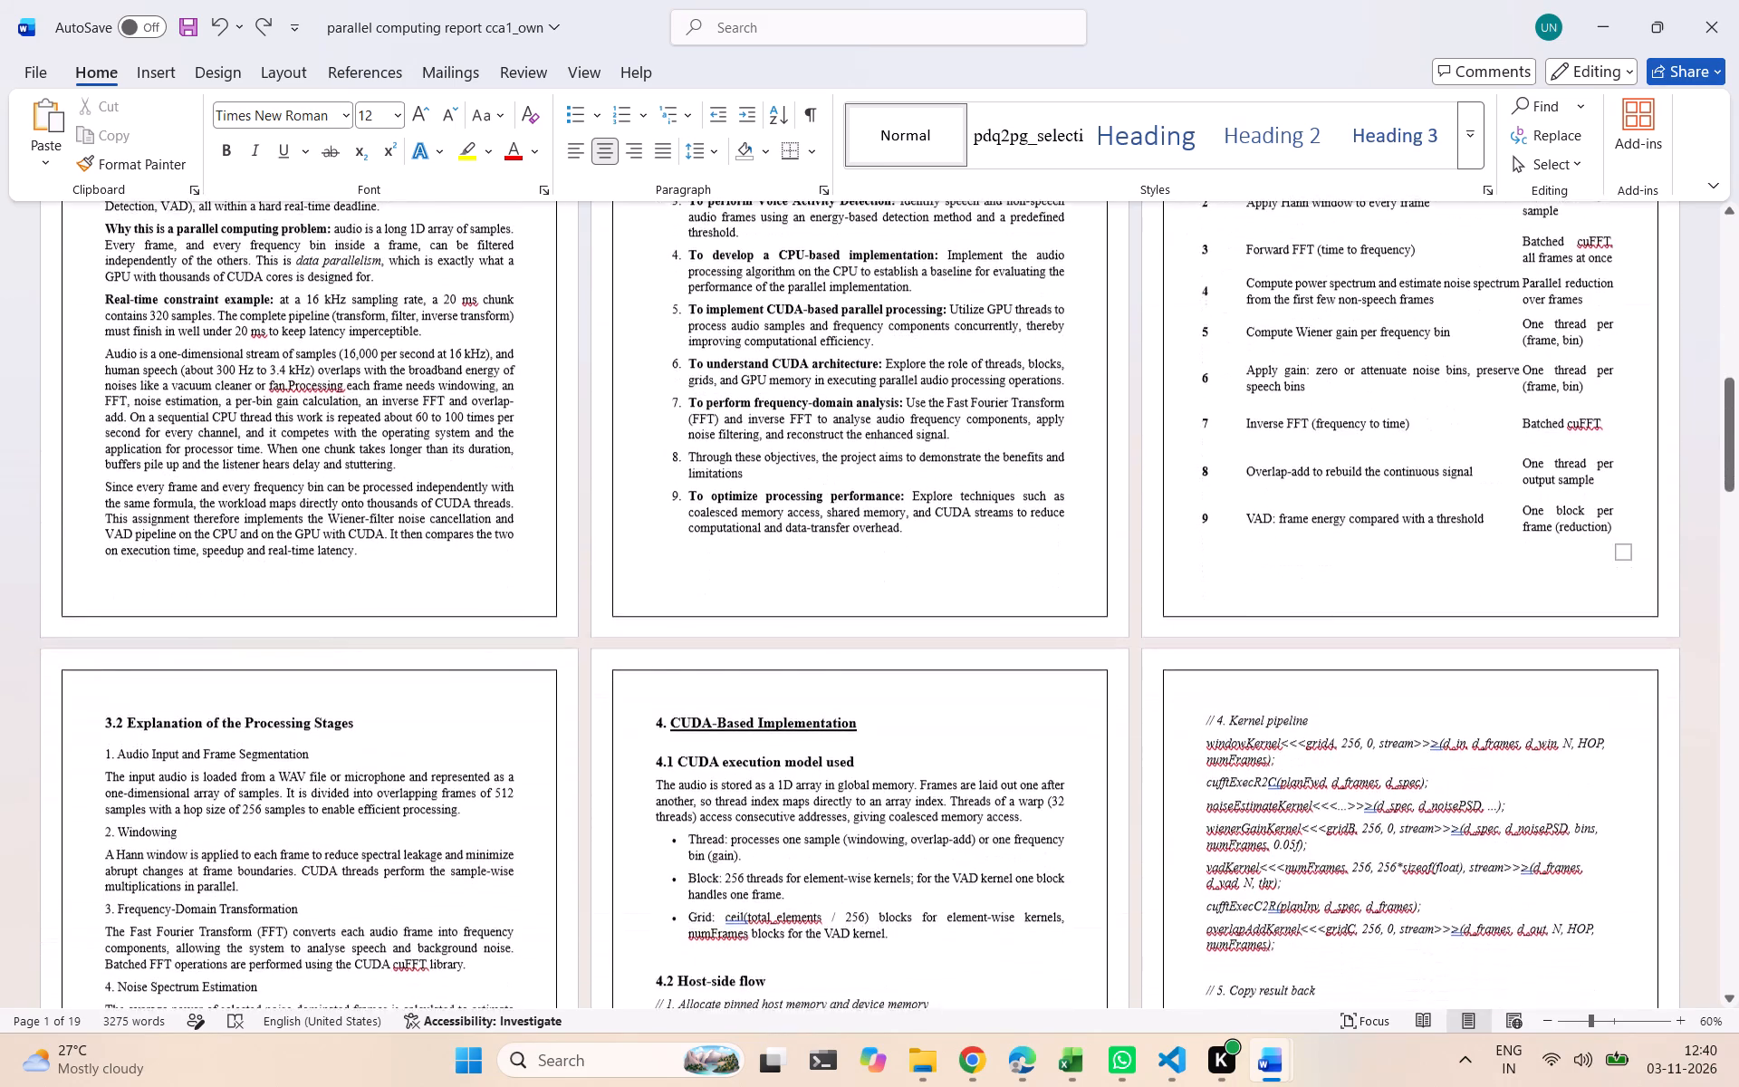
pyautogui.scroll(-20, 1275, 675)
pyautogui.scroll(-6, 1275, 675)
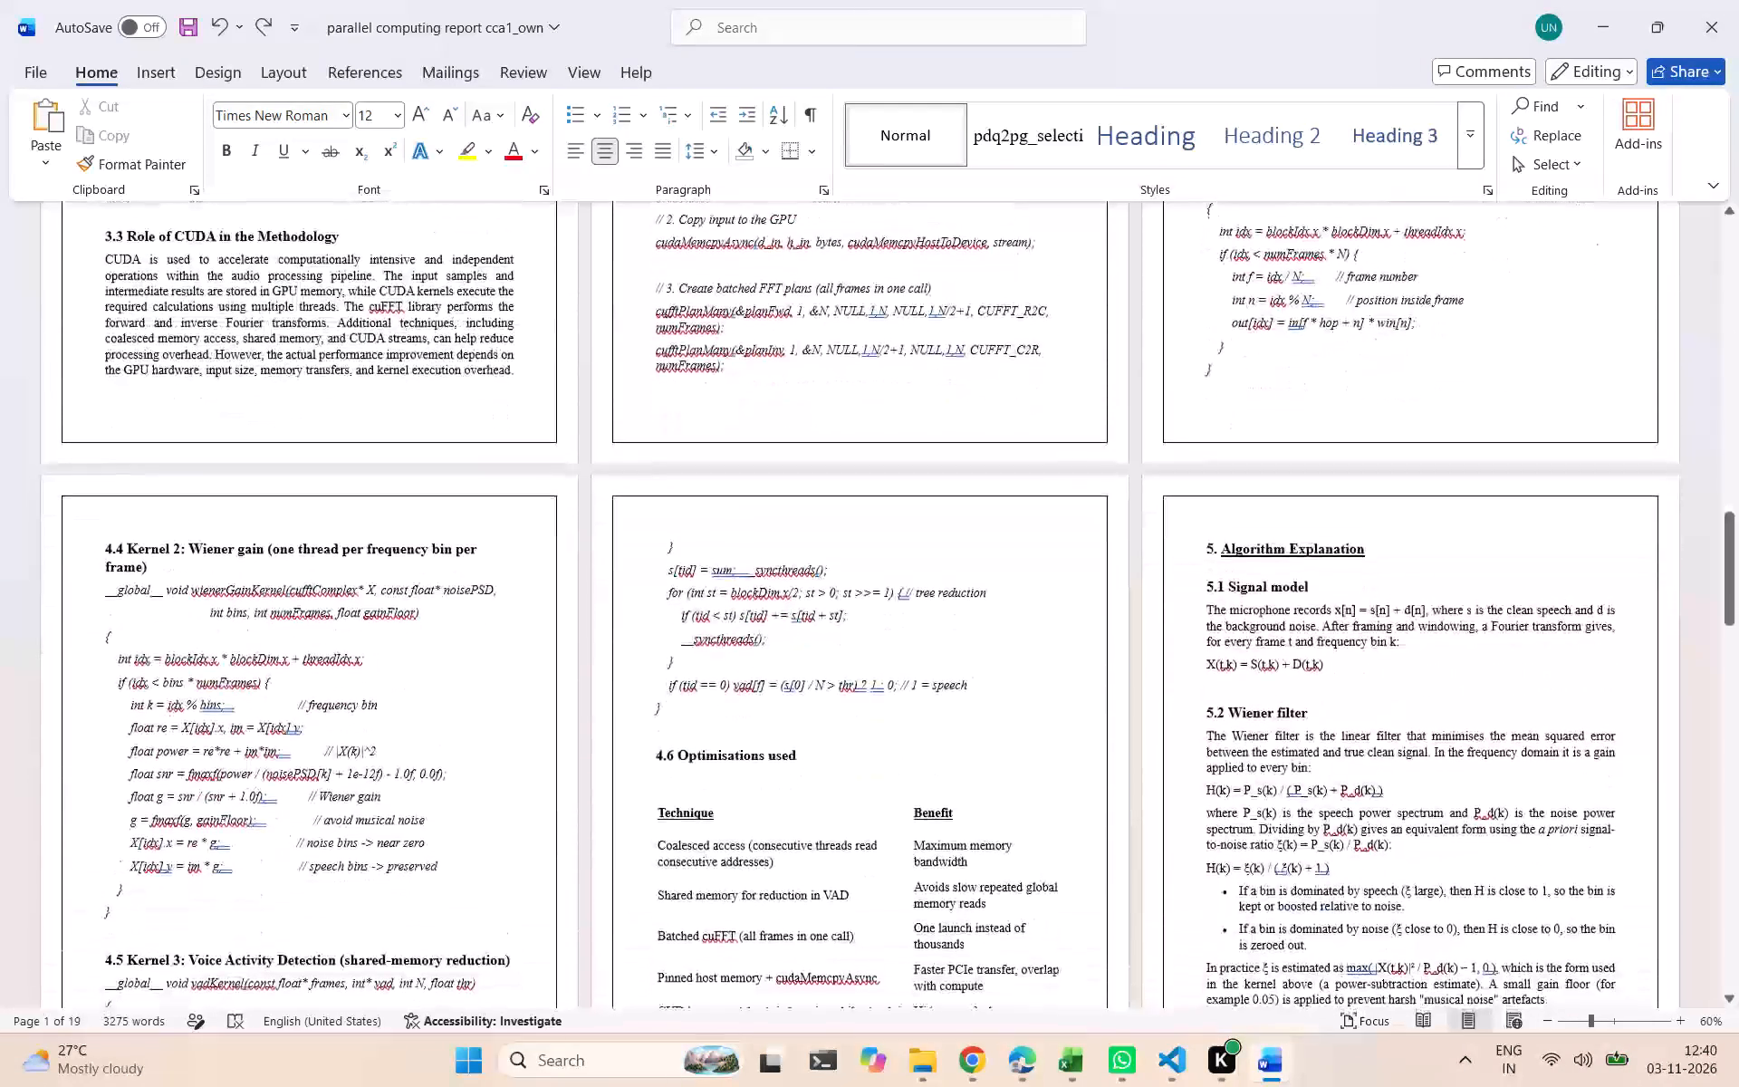
pyautogui.moveTo(1729, 557); pyautogui.dragTo(1733, 898)
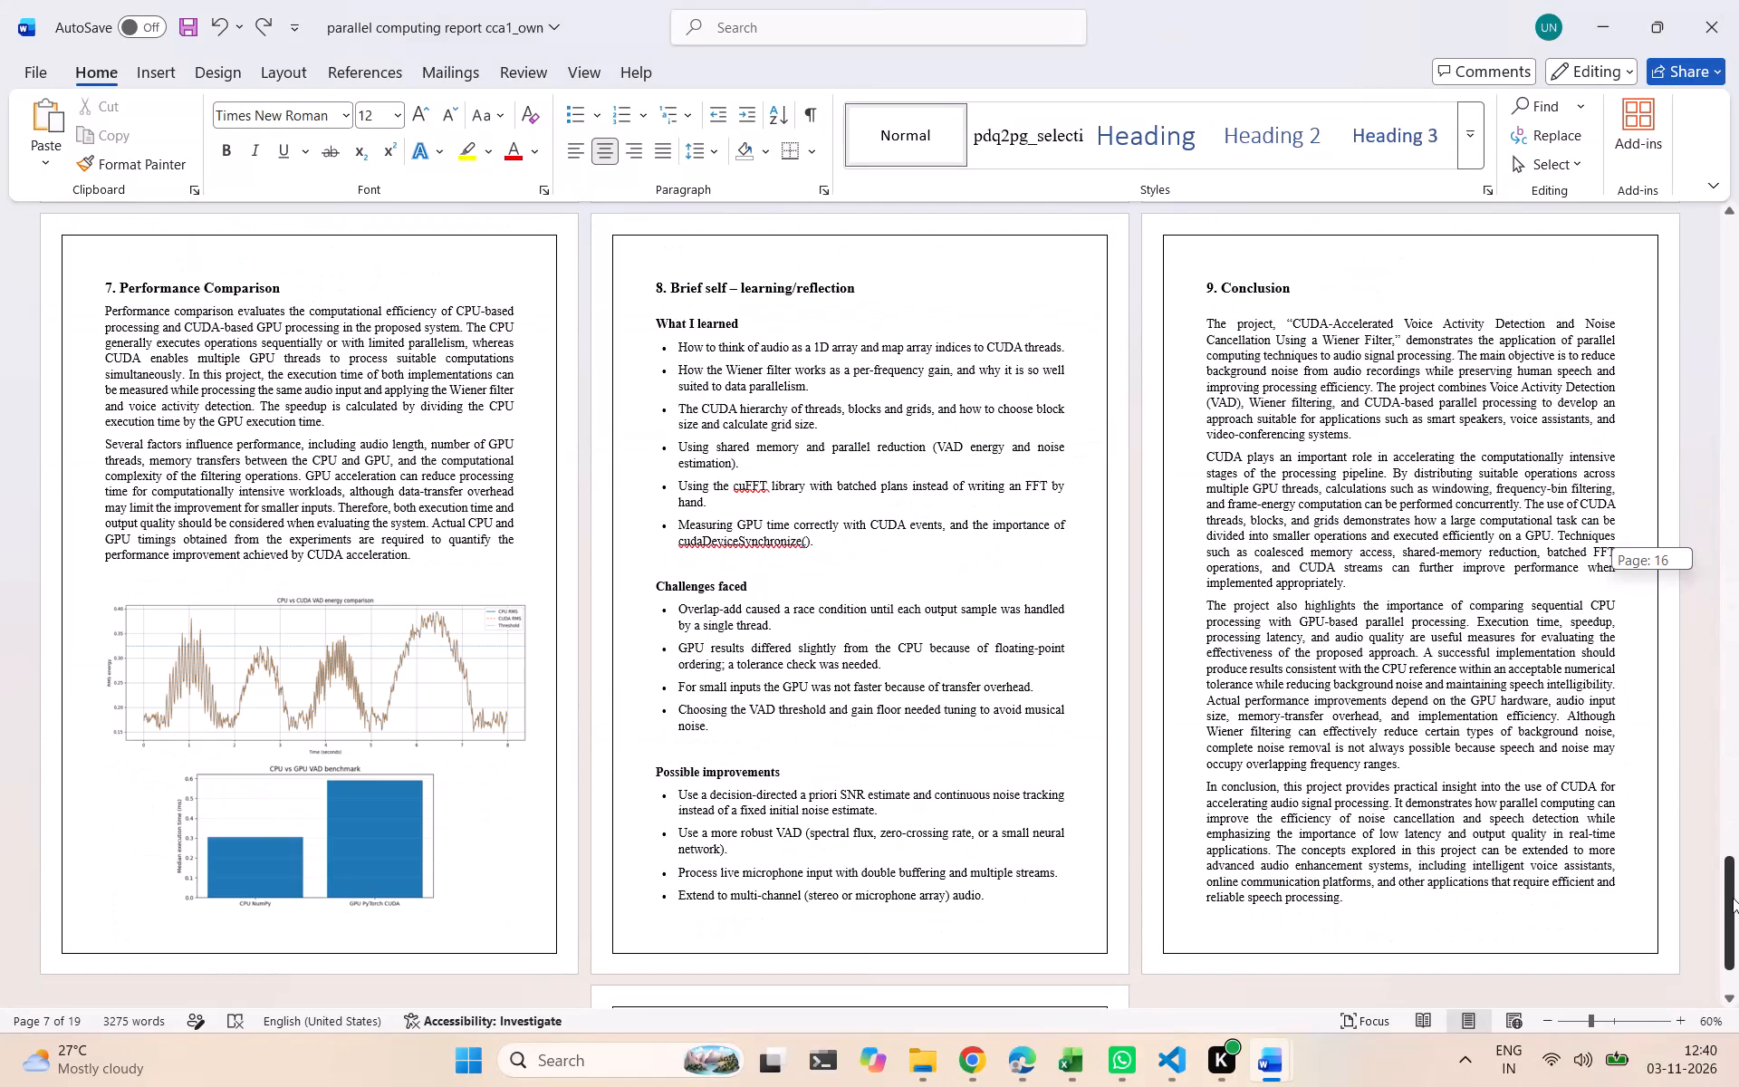
pyautogui.moveTo(1733, 898); pyautogui.dragTo(1732, 799)
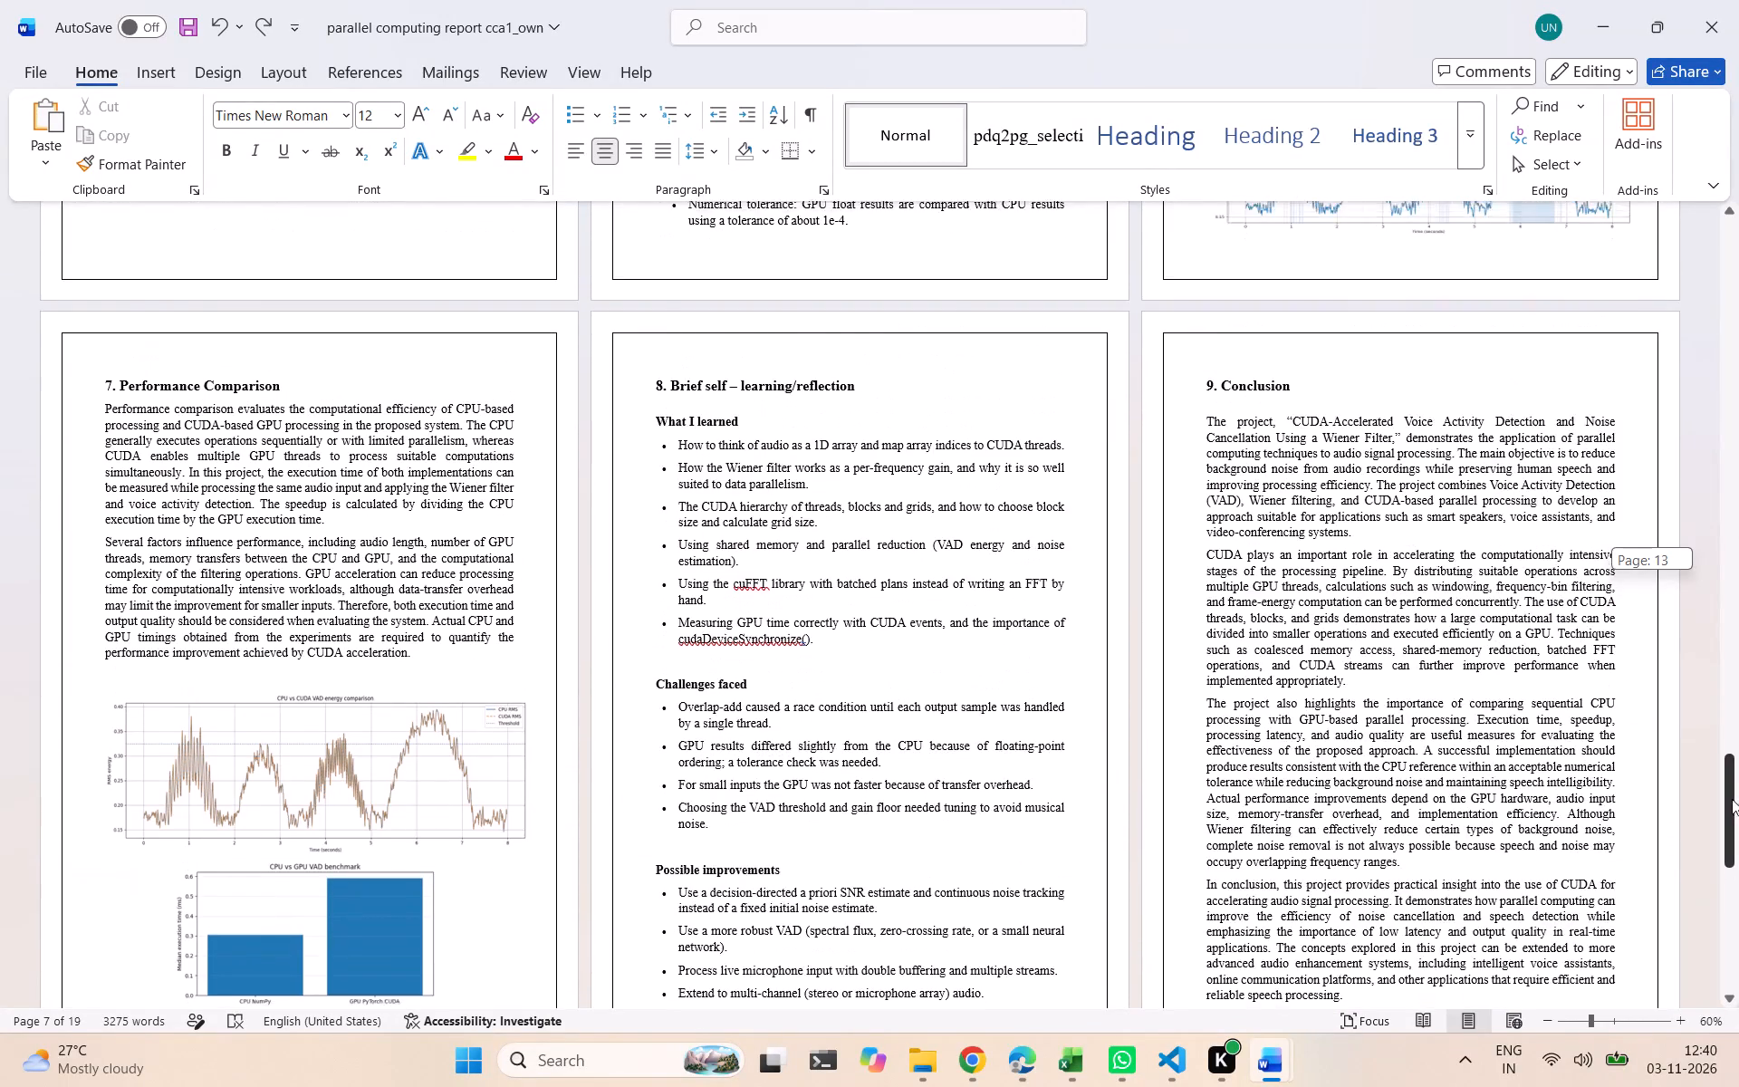
pyautogui.moveTo(1732, 799); pyautogui.dragTo(1733, 694)
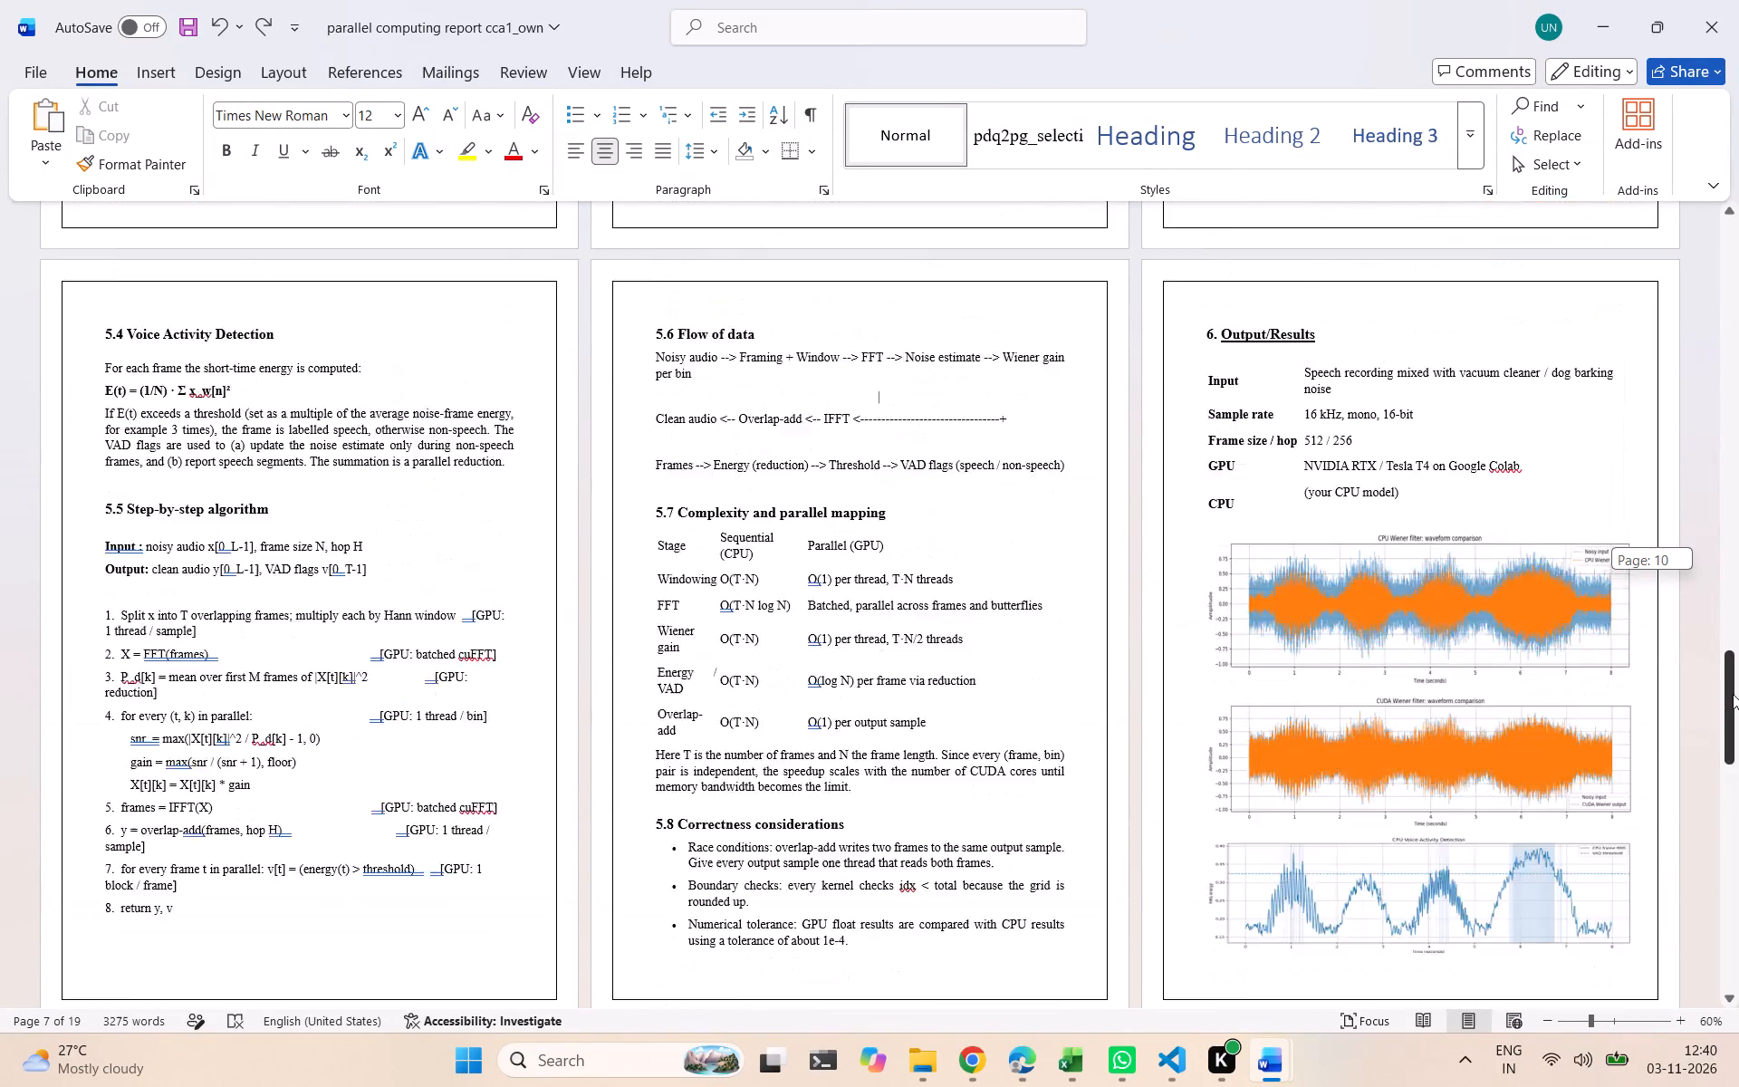
pyautogui.moveTo(1733, 694); pyautogui.dragTo(1735, 218)
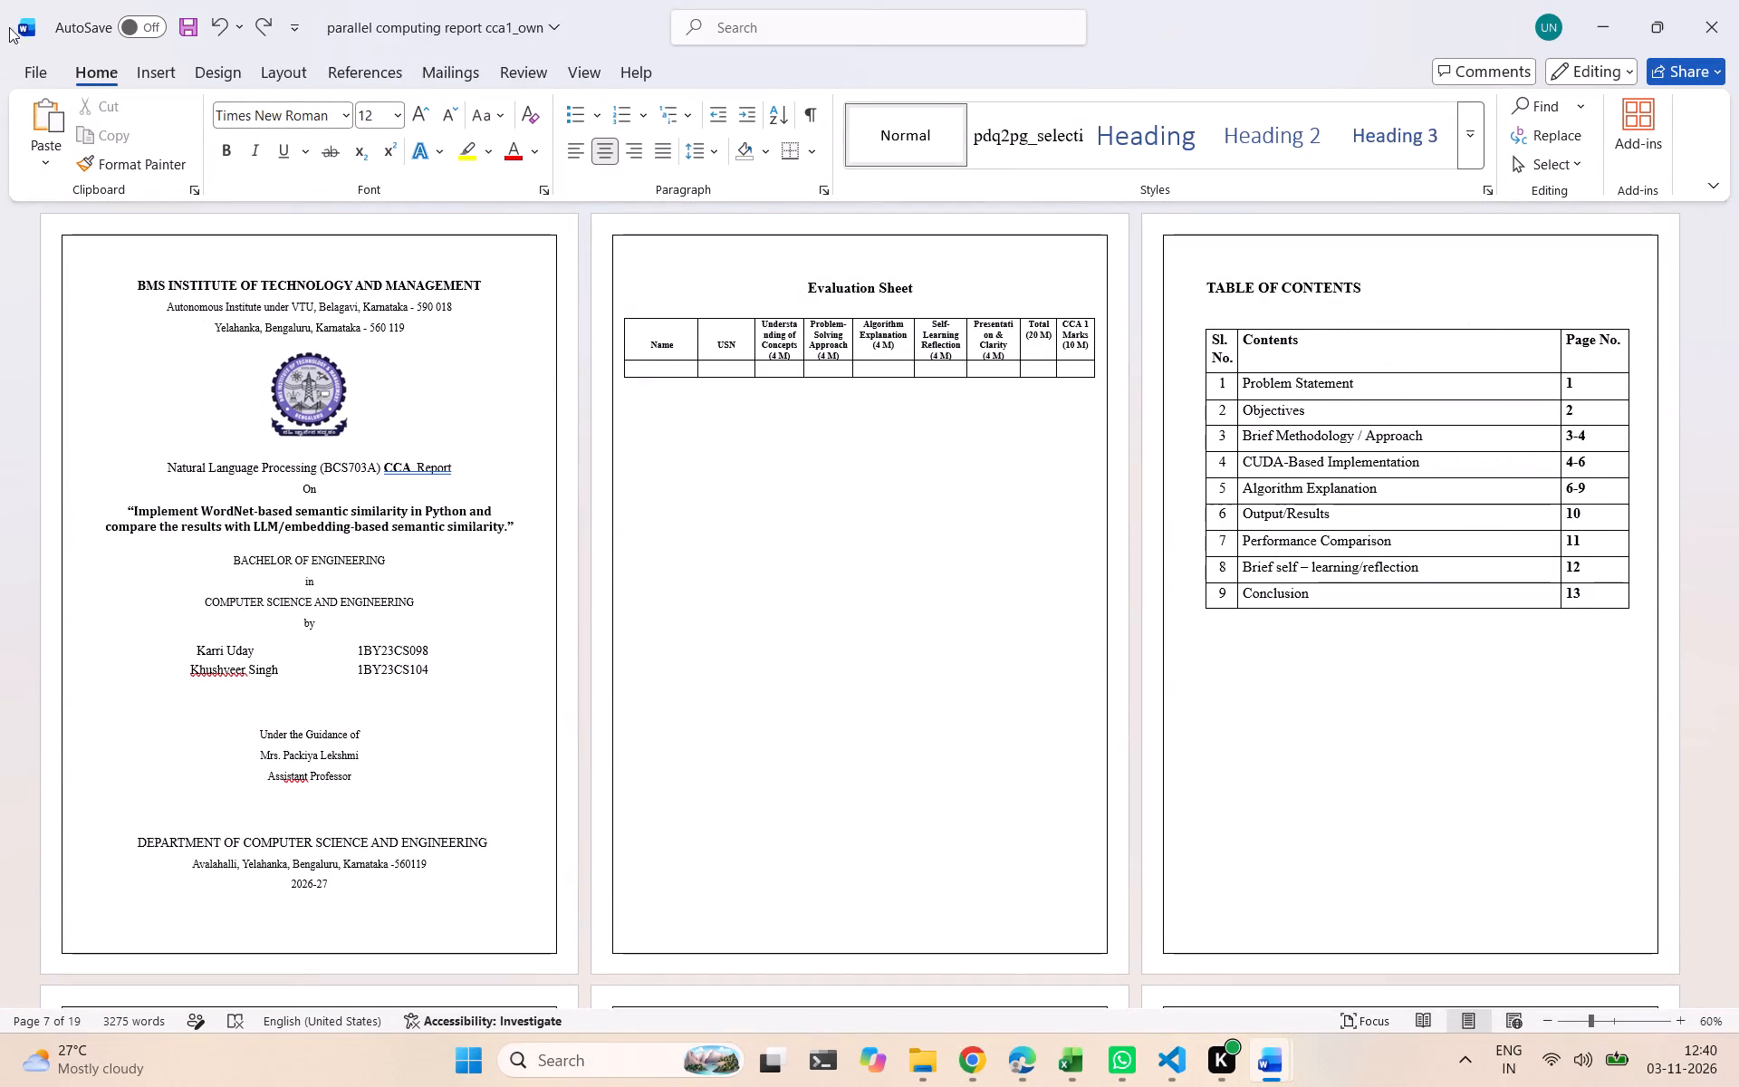
# Start saving a copy of the report on this PC, choosing the NLP folder under 4th year, 7th sem as the location.
pyautogui.click(13, 69)
pyautogui.click(13, 69)
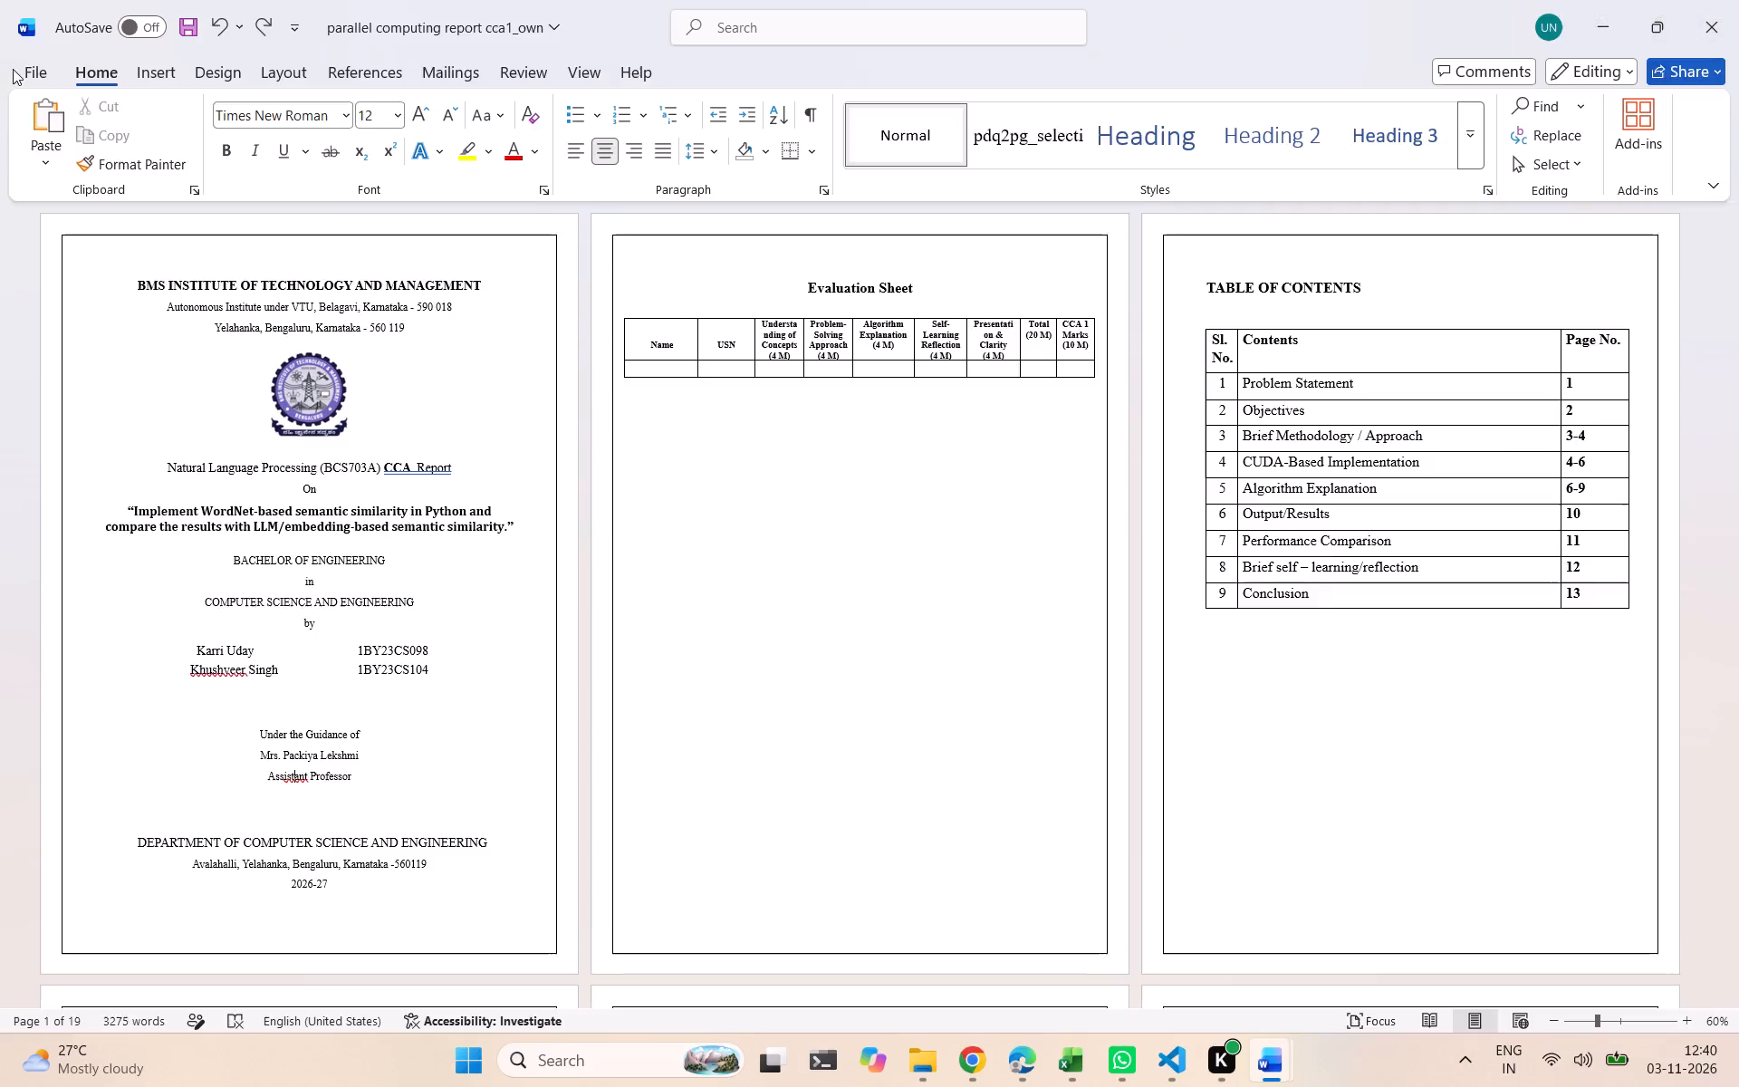
pyautogui.click(13, 69)
pyautogui.click(80, 418)
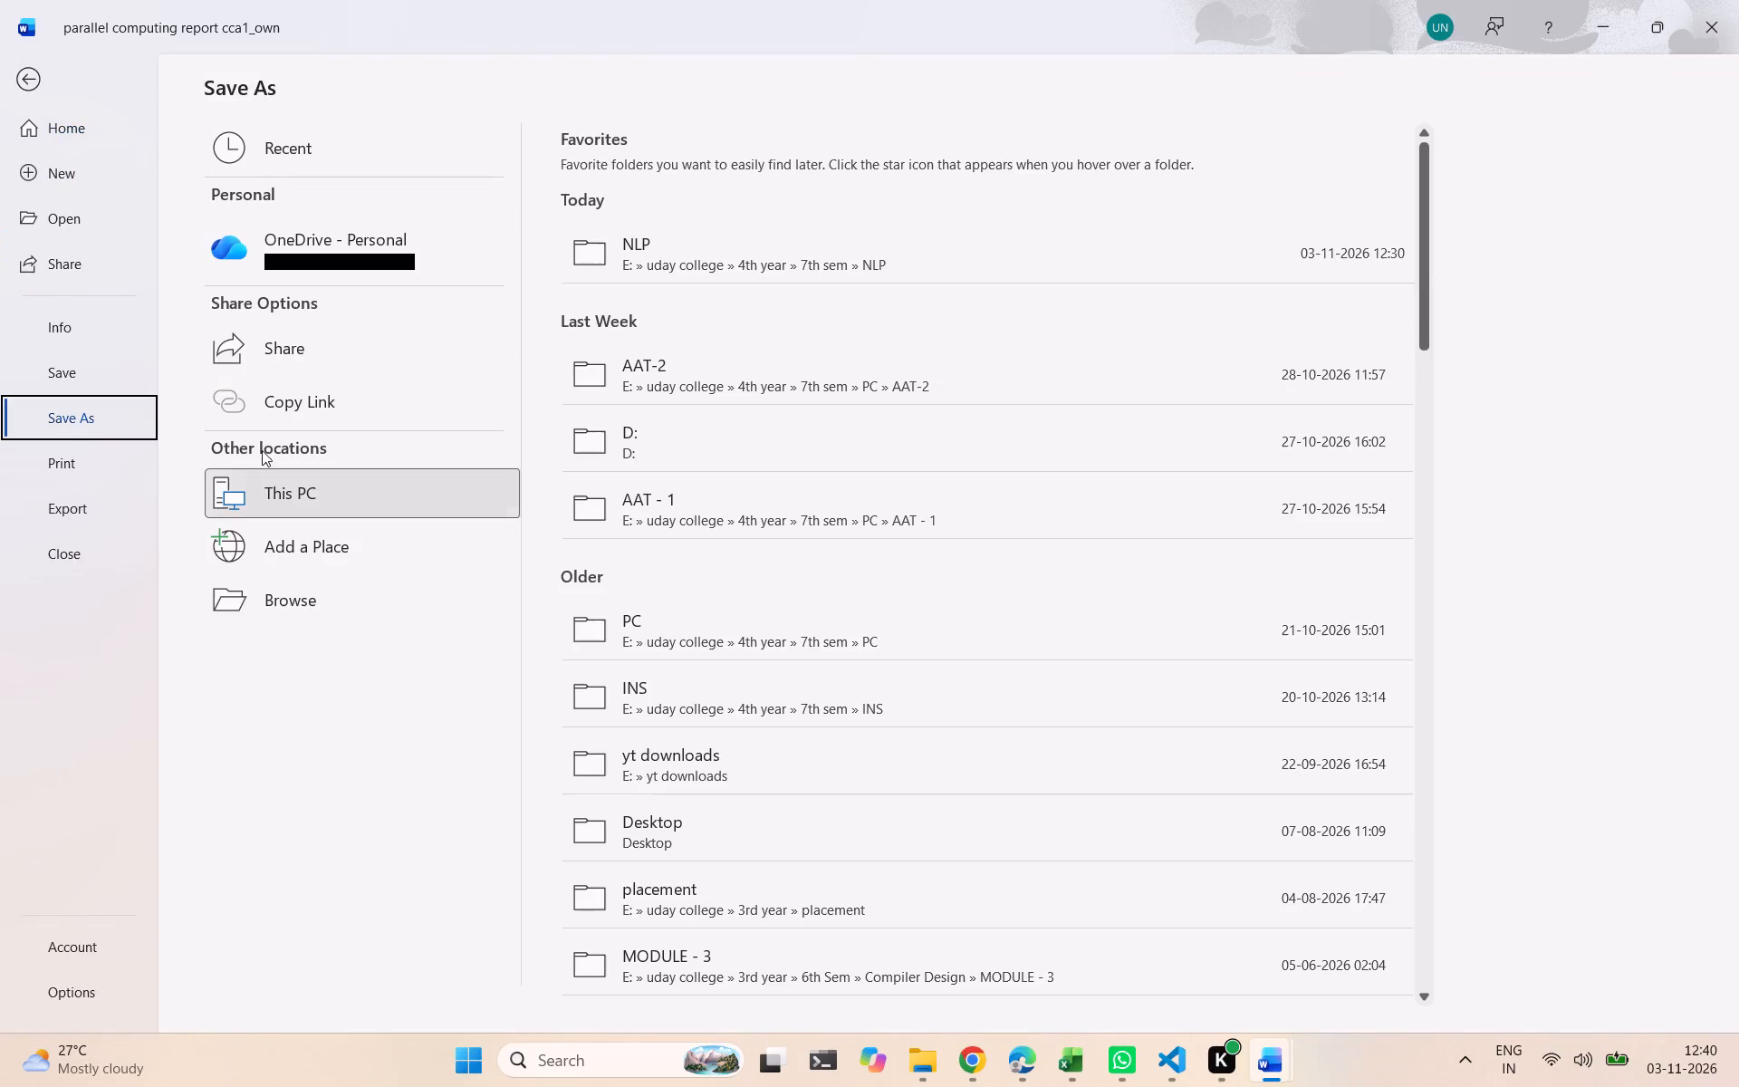
pyautogui.click(399, 495)
pyautogui.doubleClick(399, 495)
pyautogui.scroll(-8, 133, 236)
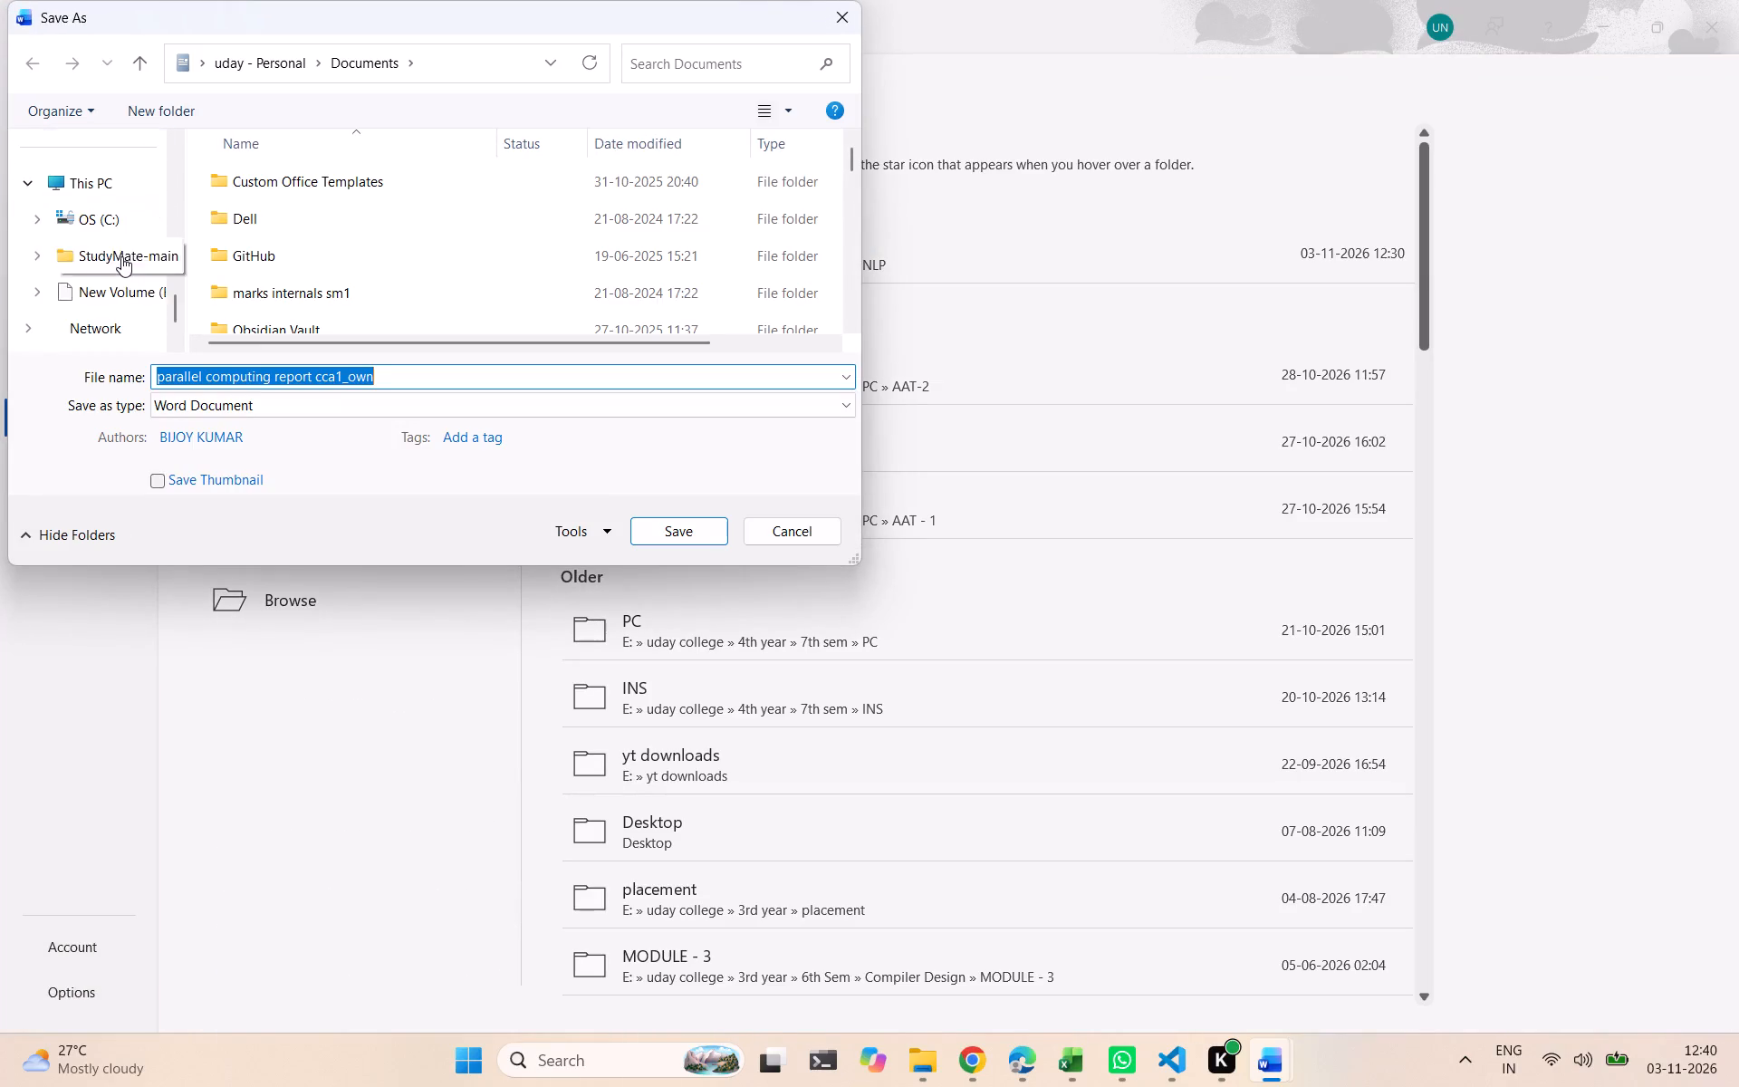
pyautogui.scroll(3, 121, 256)
pyautogui.click(92, 263)
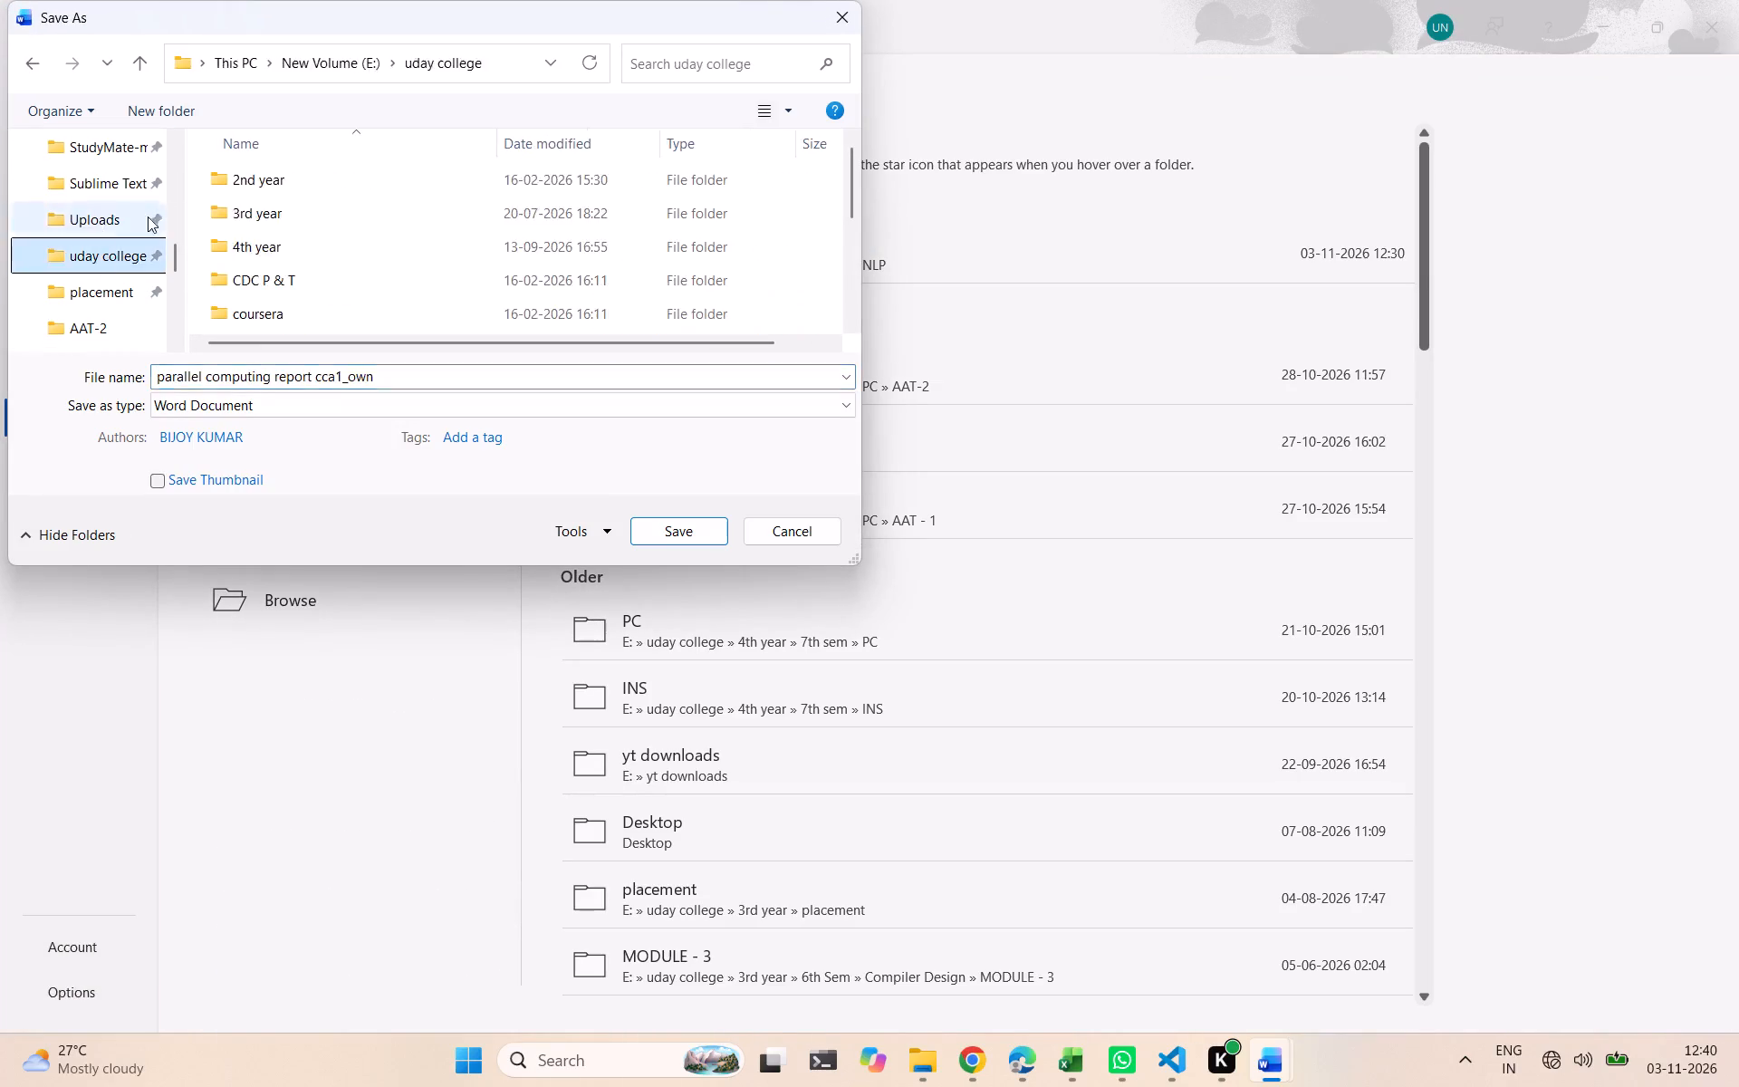
pyautogui.doubleClick(279, 250)
pyautogui.doubleClick(292, 166)
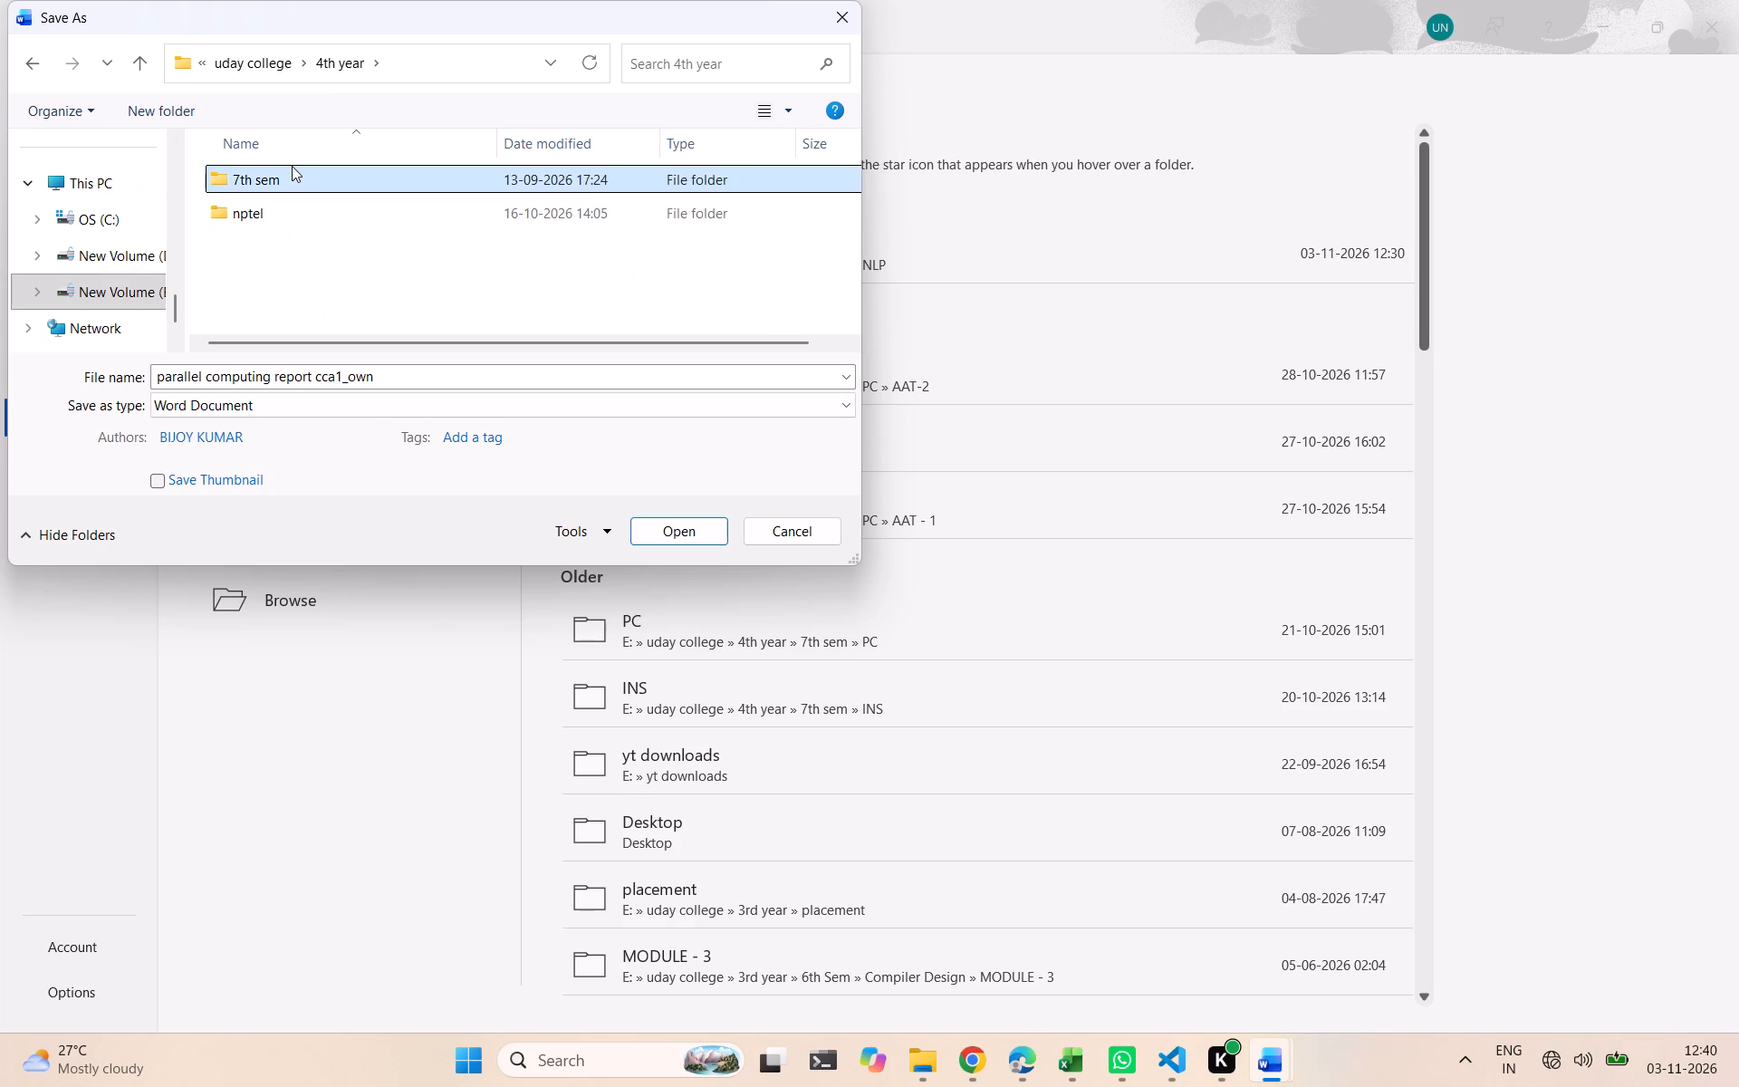
pyautogui.doubleClick(272, 252)
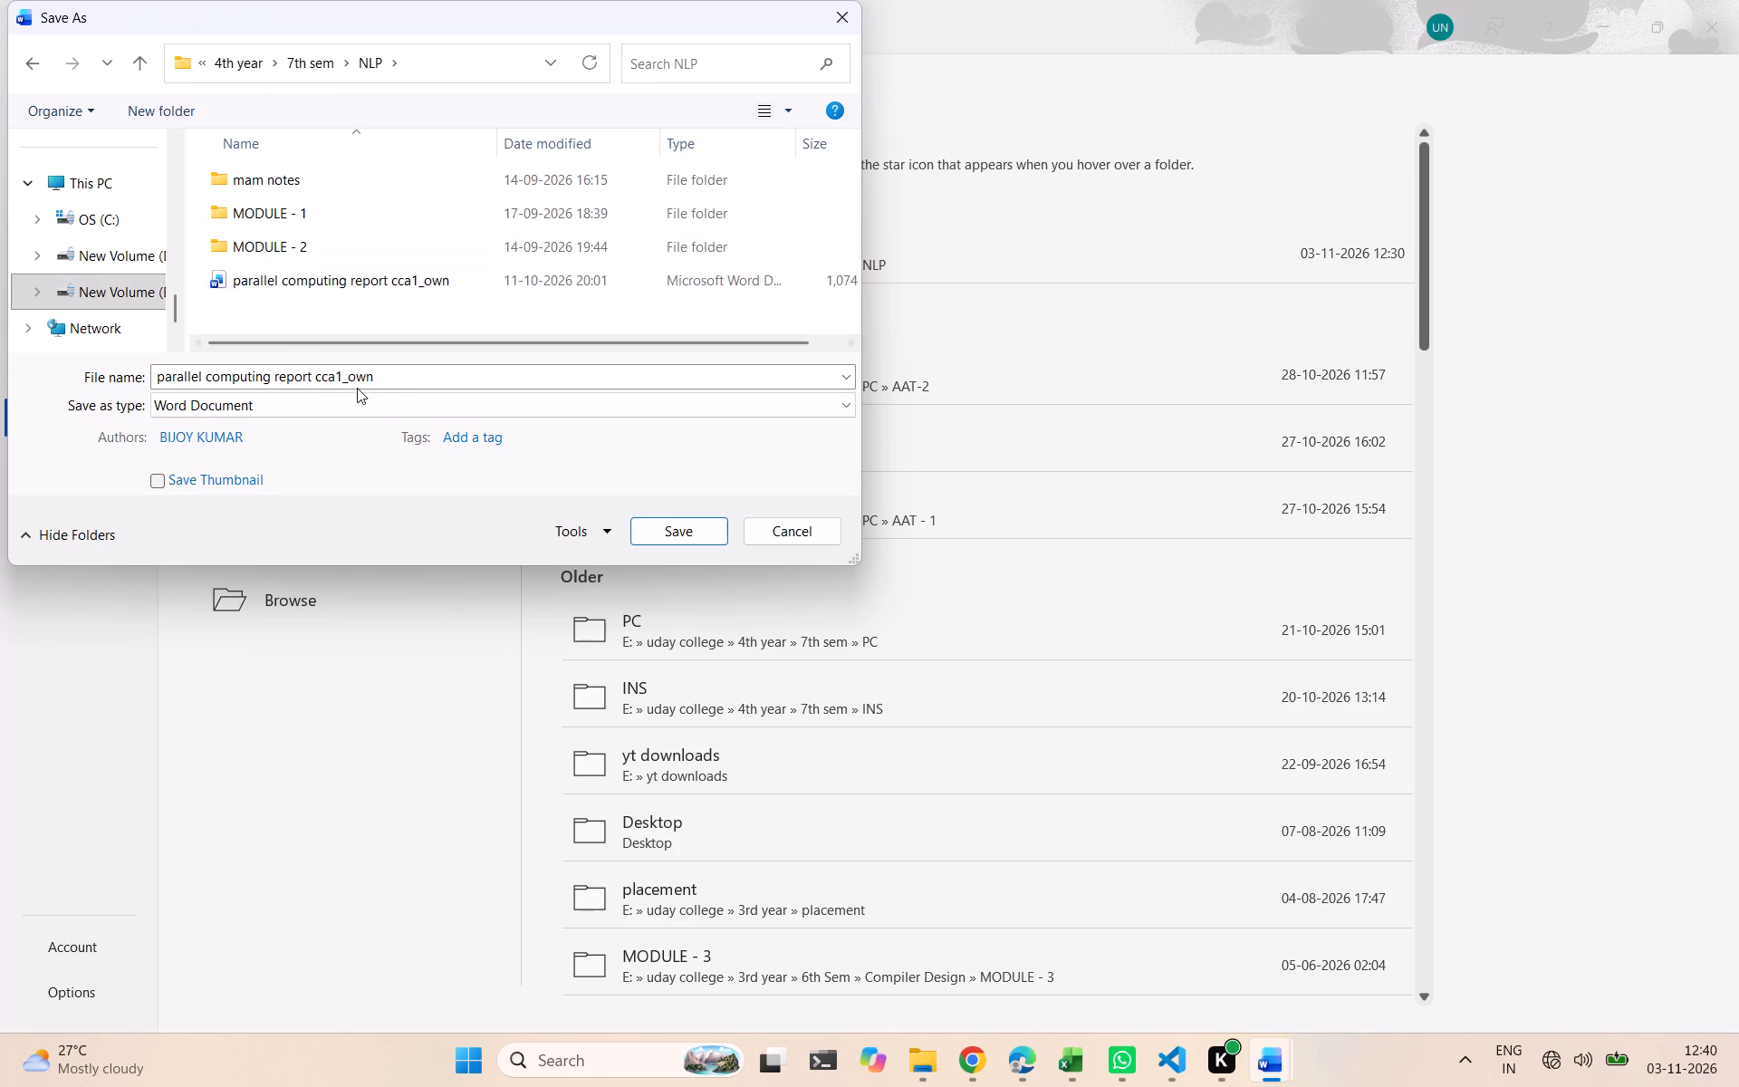
# Name the copy “NLP CCA REPORT” and save it as a Word document.
pyautogui.click(266, 370)
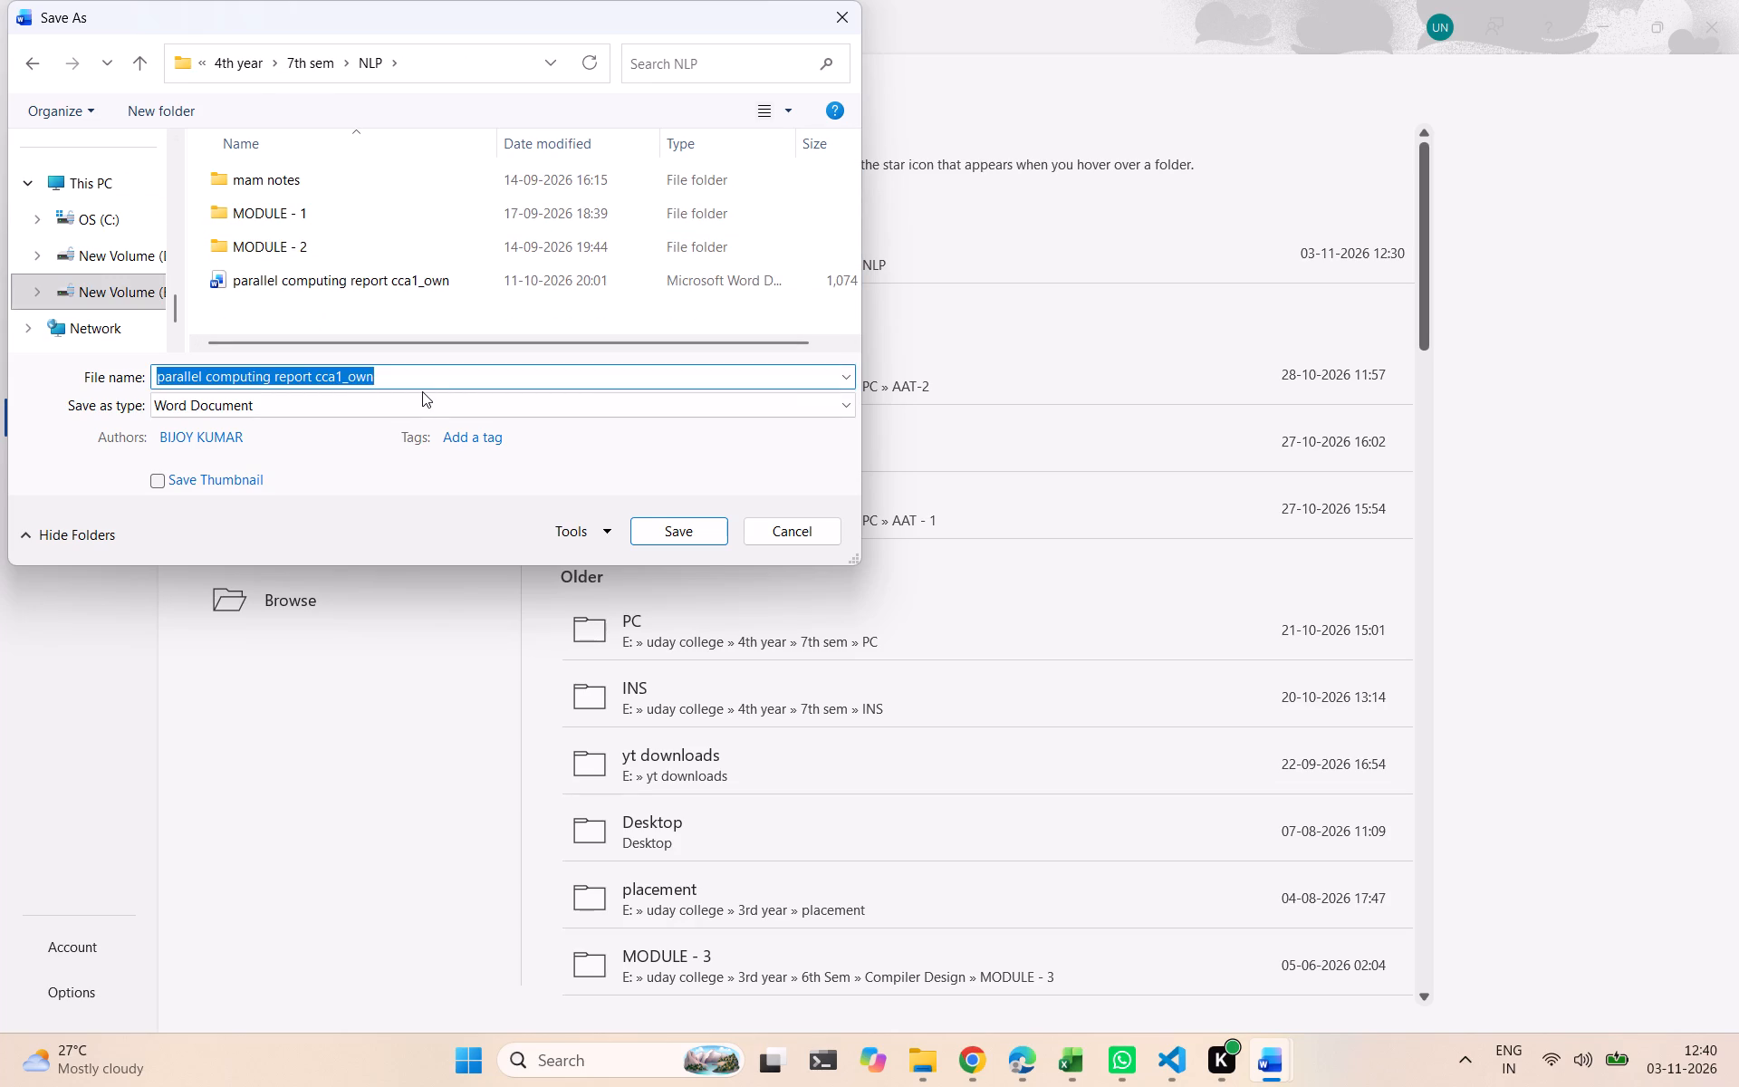
pyautogui.press('BackSpace')
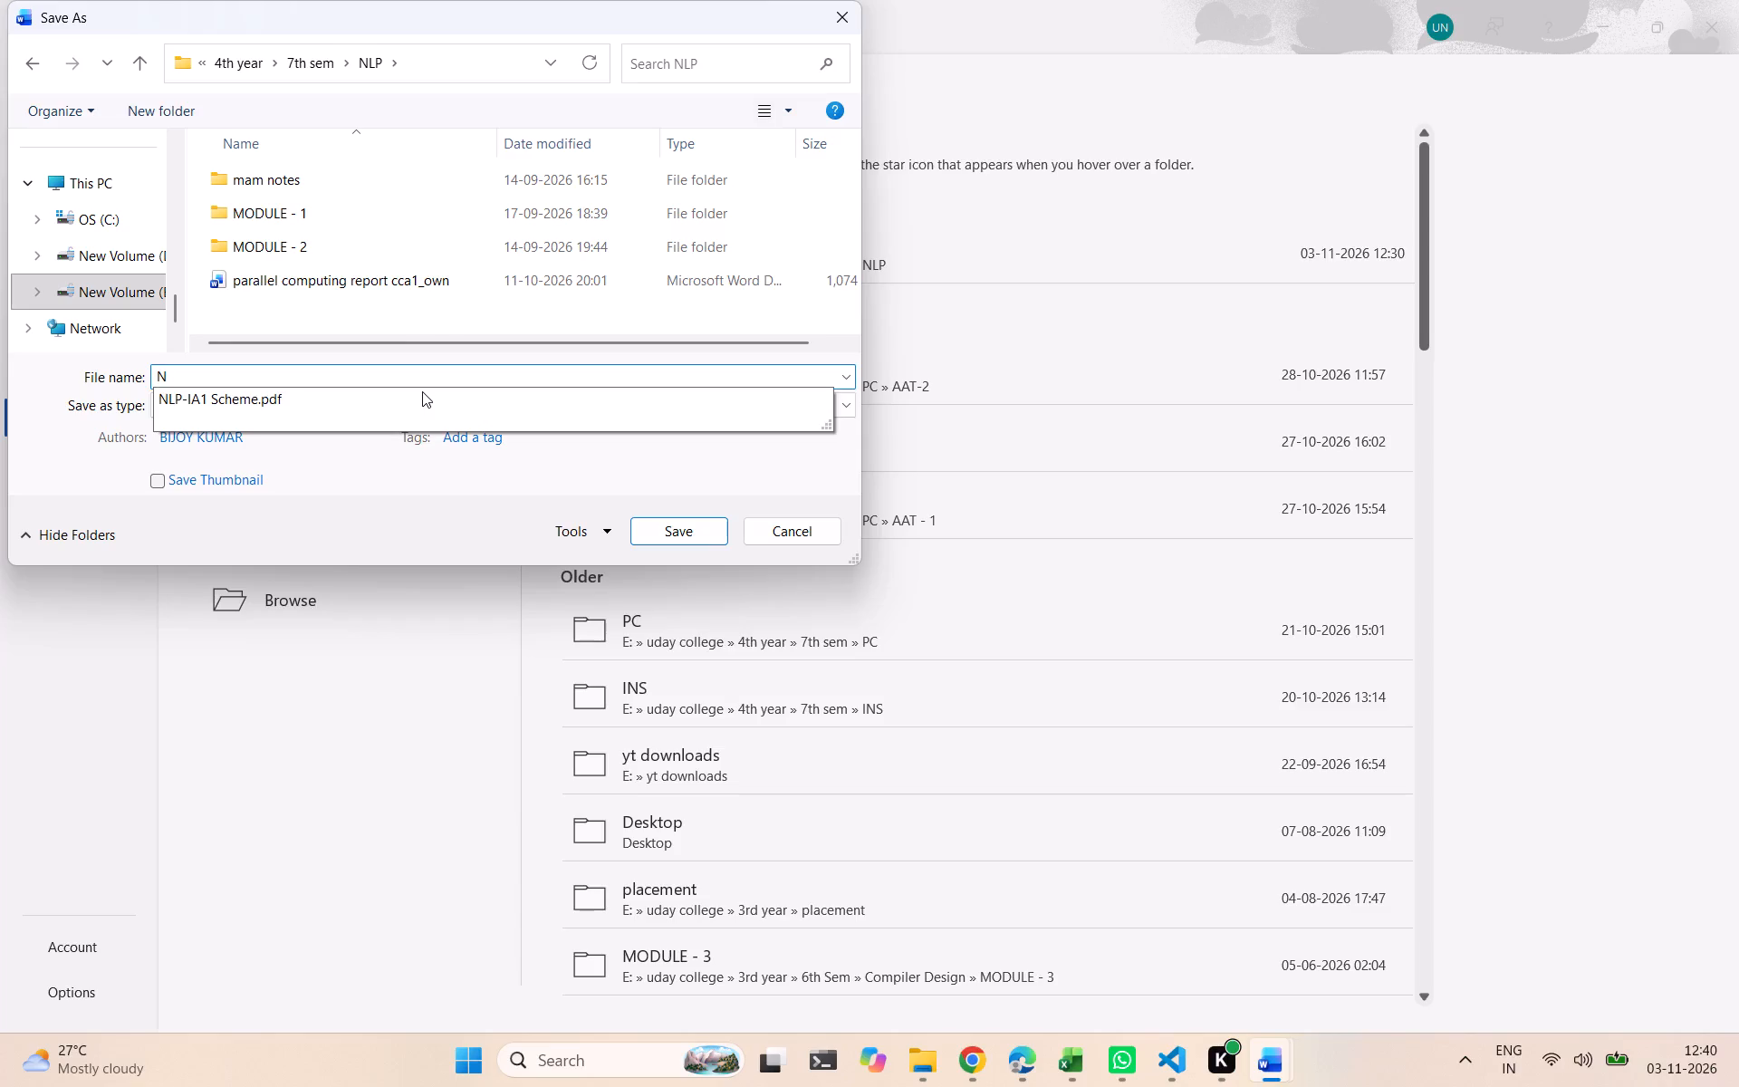
pyautogui.write('LP')
pyautogui.press('space')
pyautogui.write('REPORT')
pyautogui.hotkey('ctrl', 'Left')
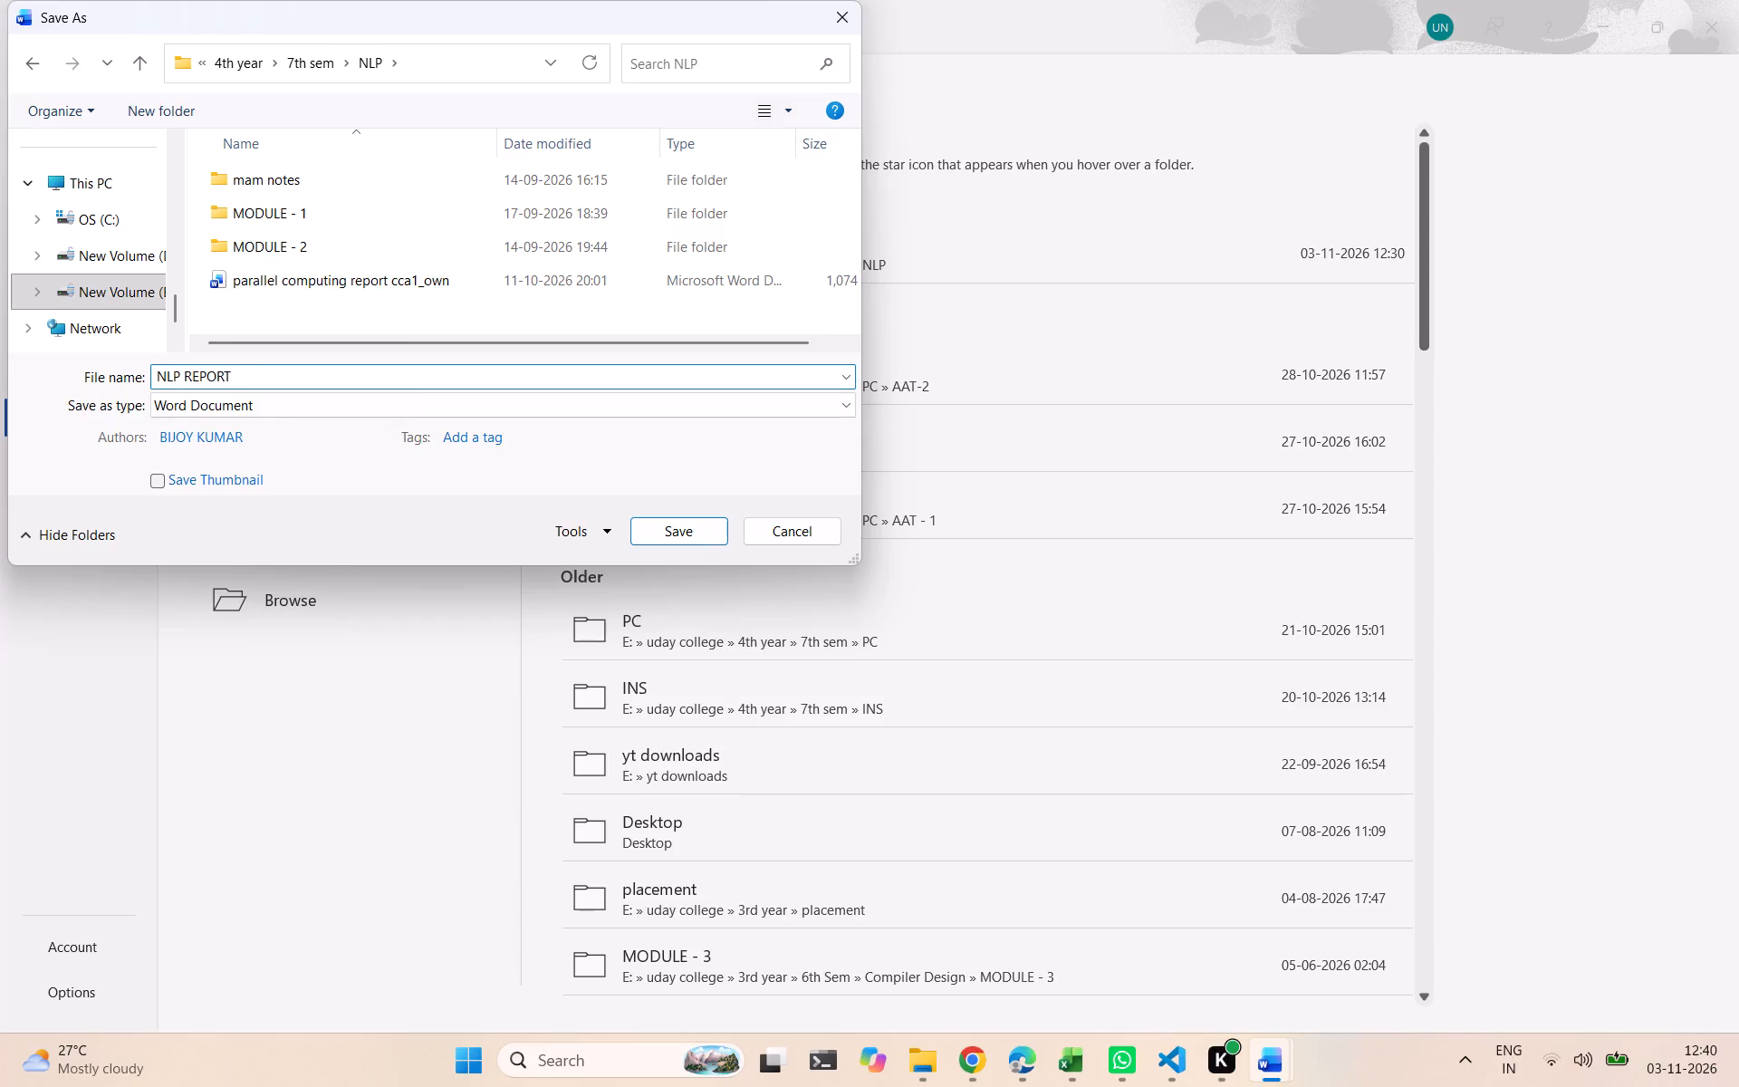
pyautogui.write('CCA')
pyautogui.press('space')
pyautogui.press('Return')
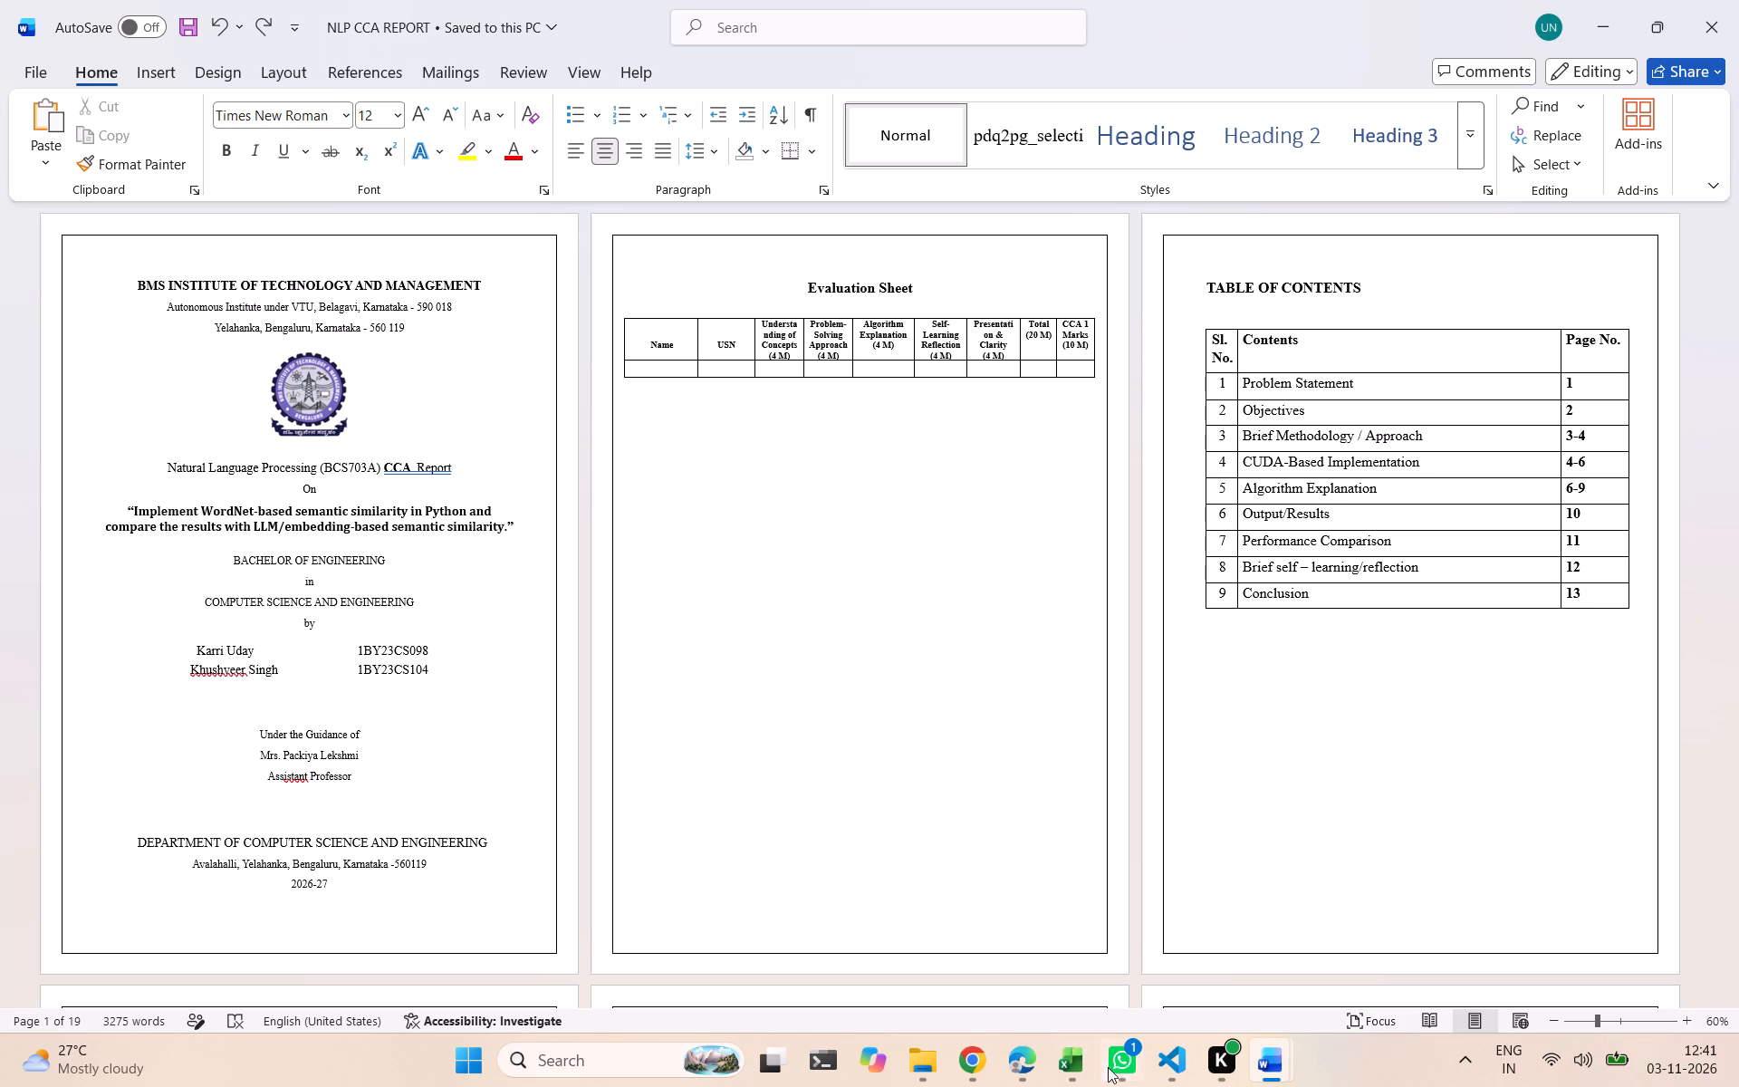
# Among the open Excel workbooks, close the Proctee Details file and the “5th sem cse C-Proctor” file.
pyautogui.click(1060, 1086)
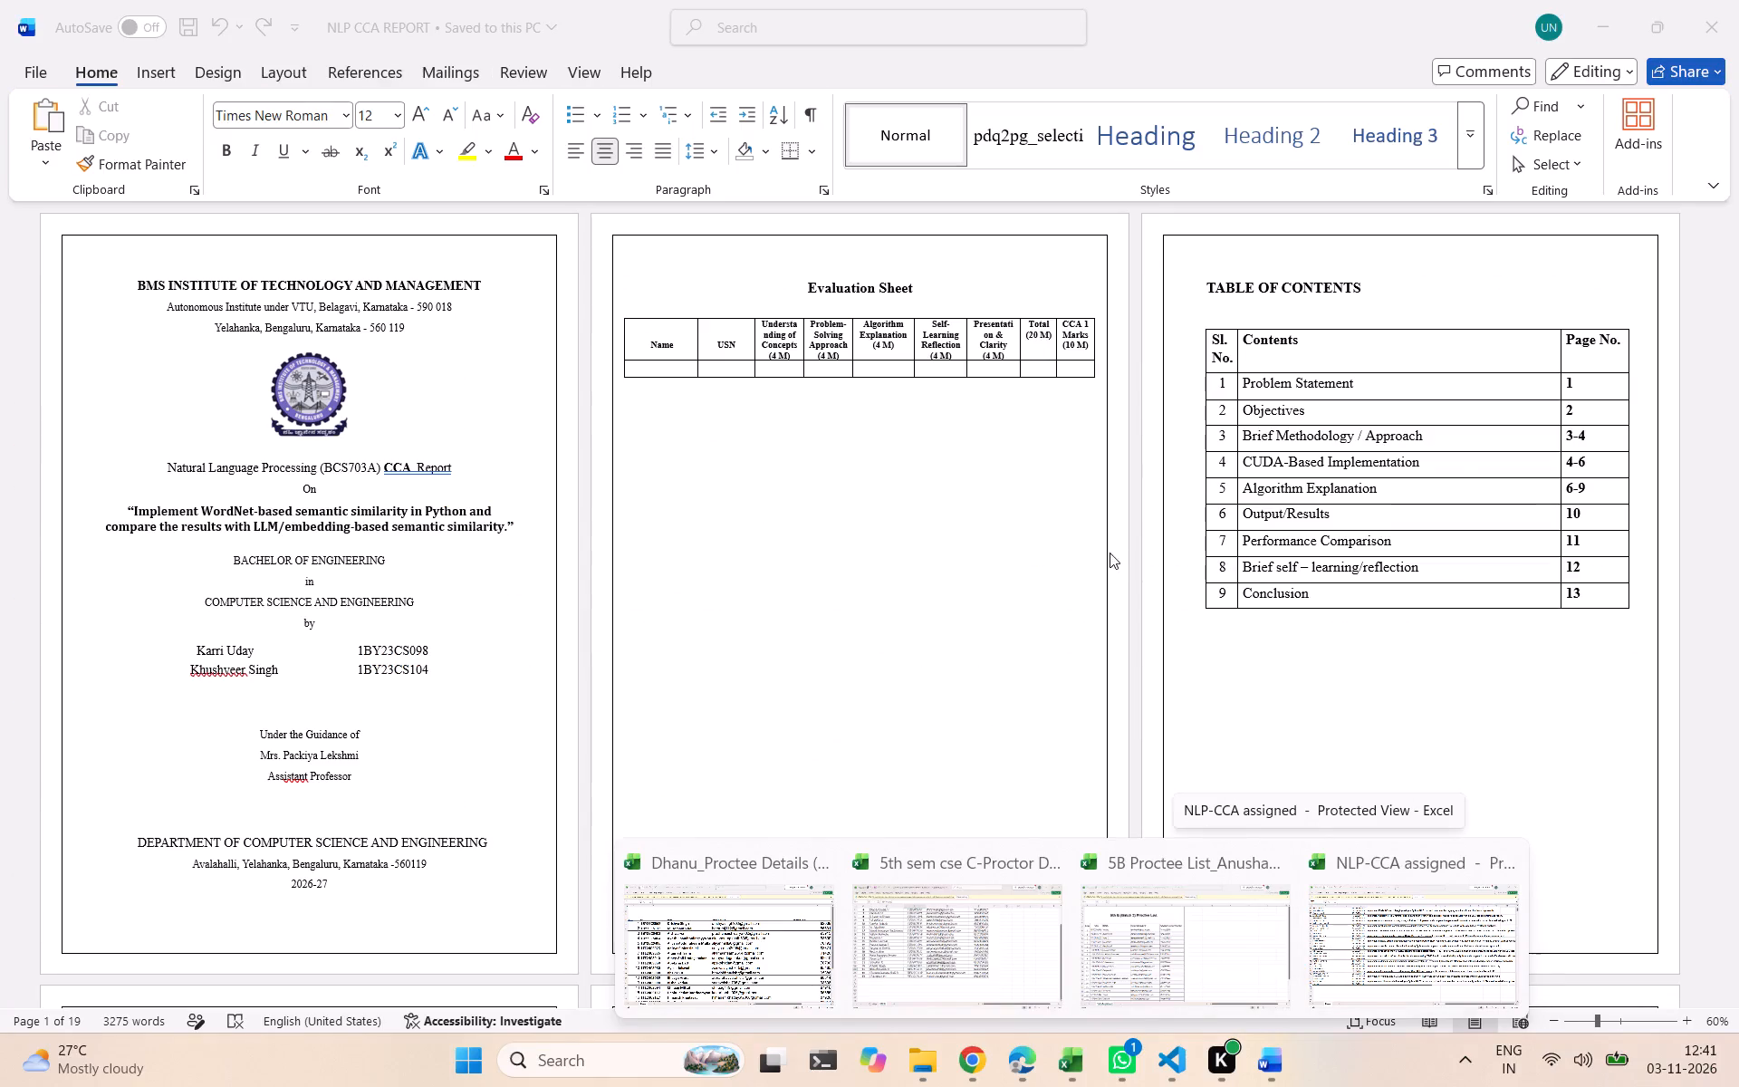
pyautogui.click(831, 869)
pyautogui.click(959, 853)
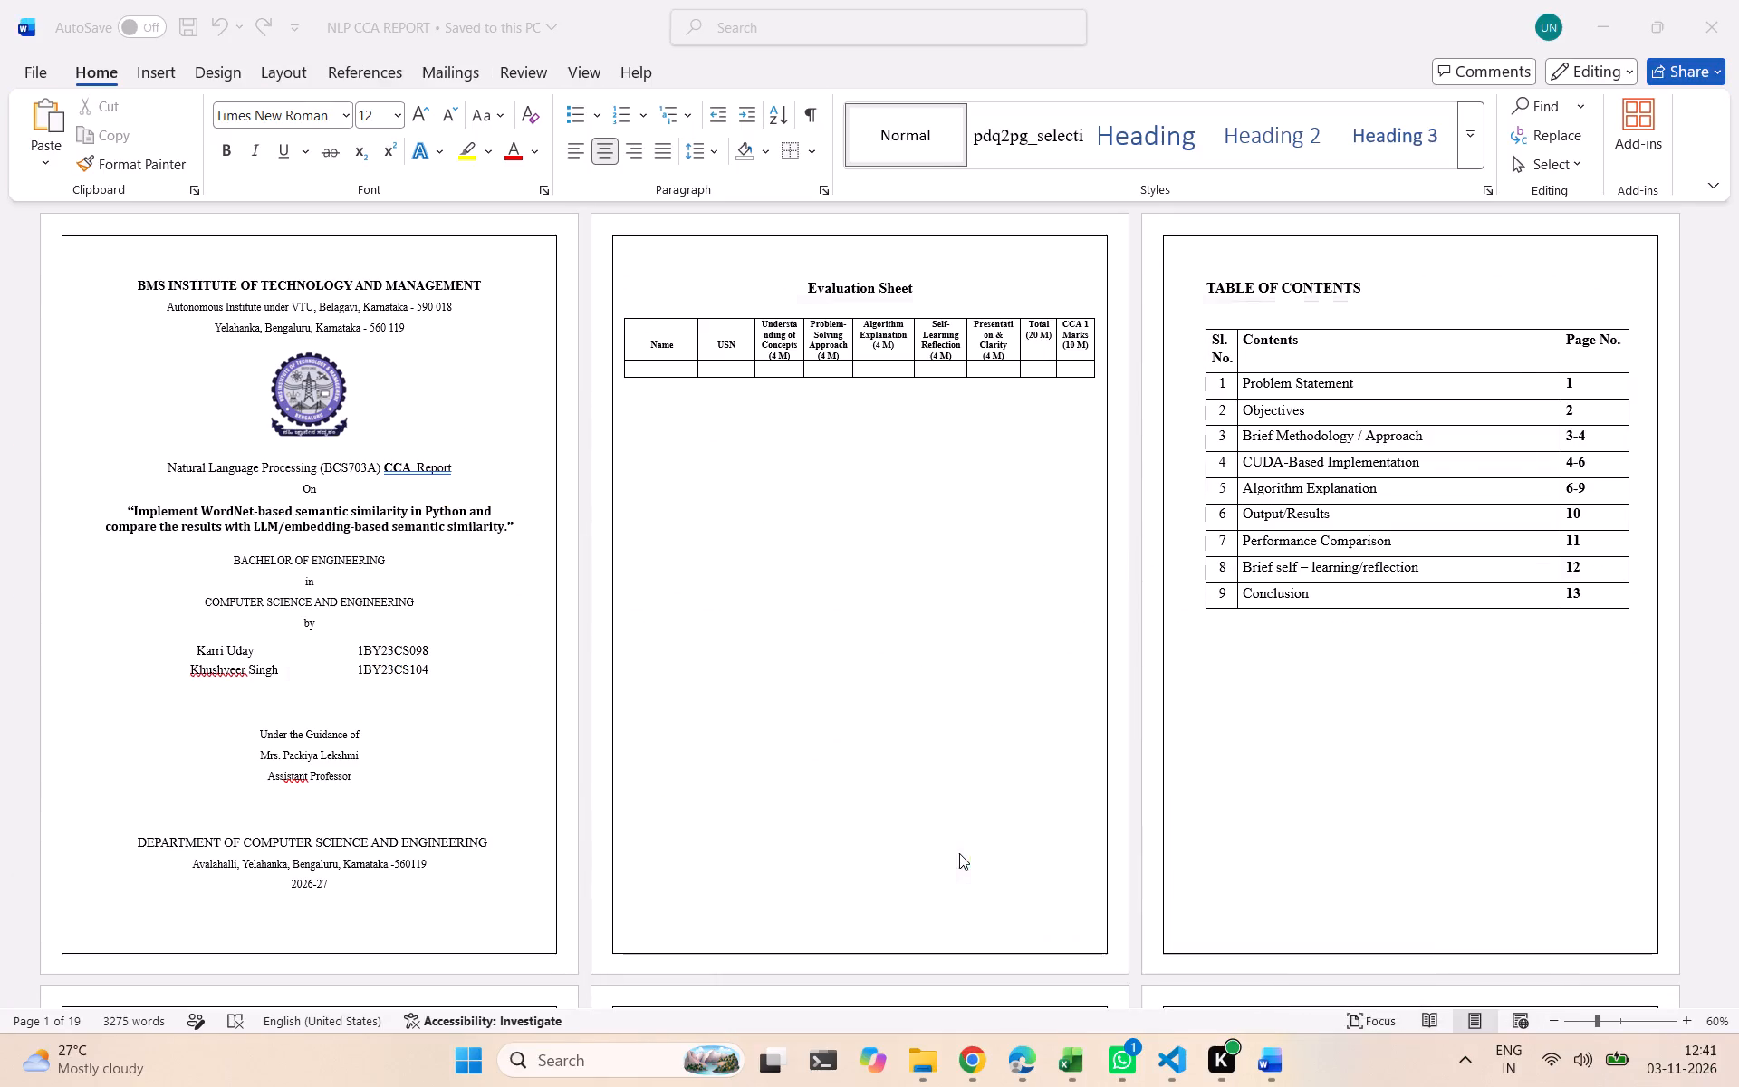
# Switch to Excel and close unneeded windows, including the 5th sem CSE proctor details workbook, keeping “NLP-CCA assigned” open.
pyautogui.click(1723, 28)
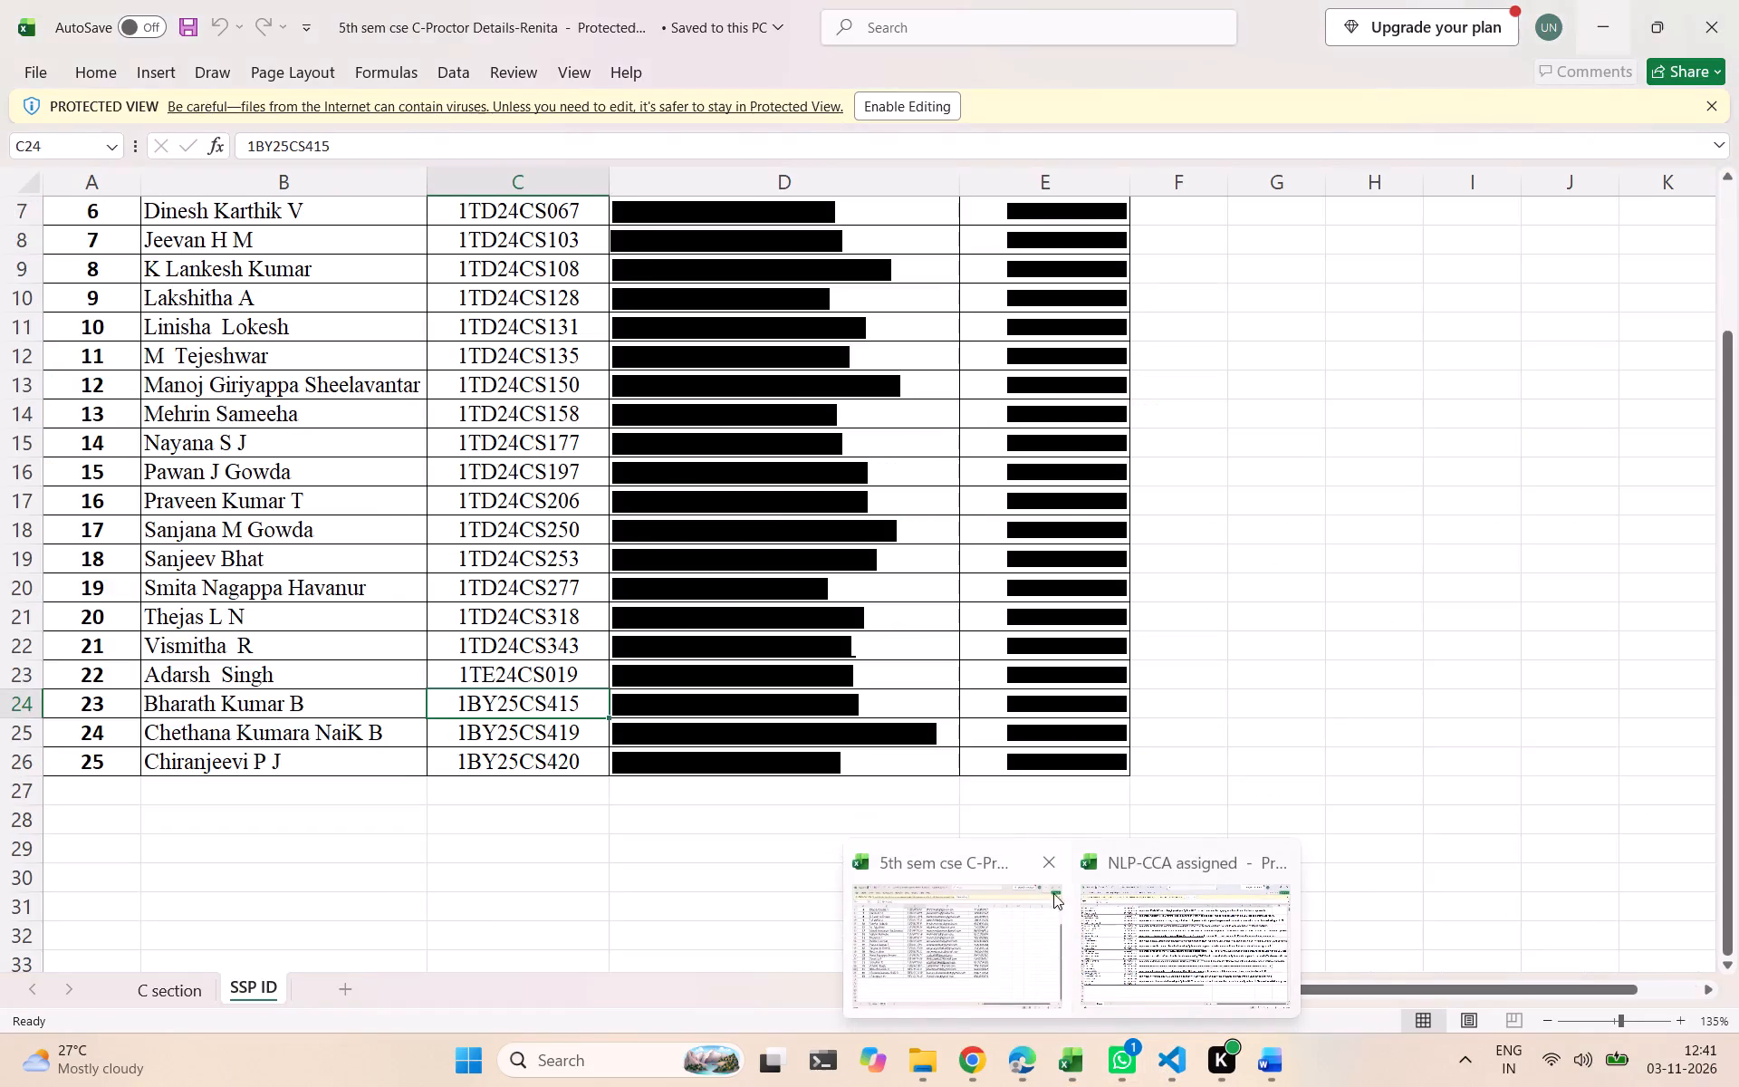
pyautogui.click(1054, 870)
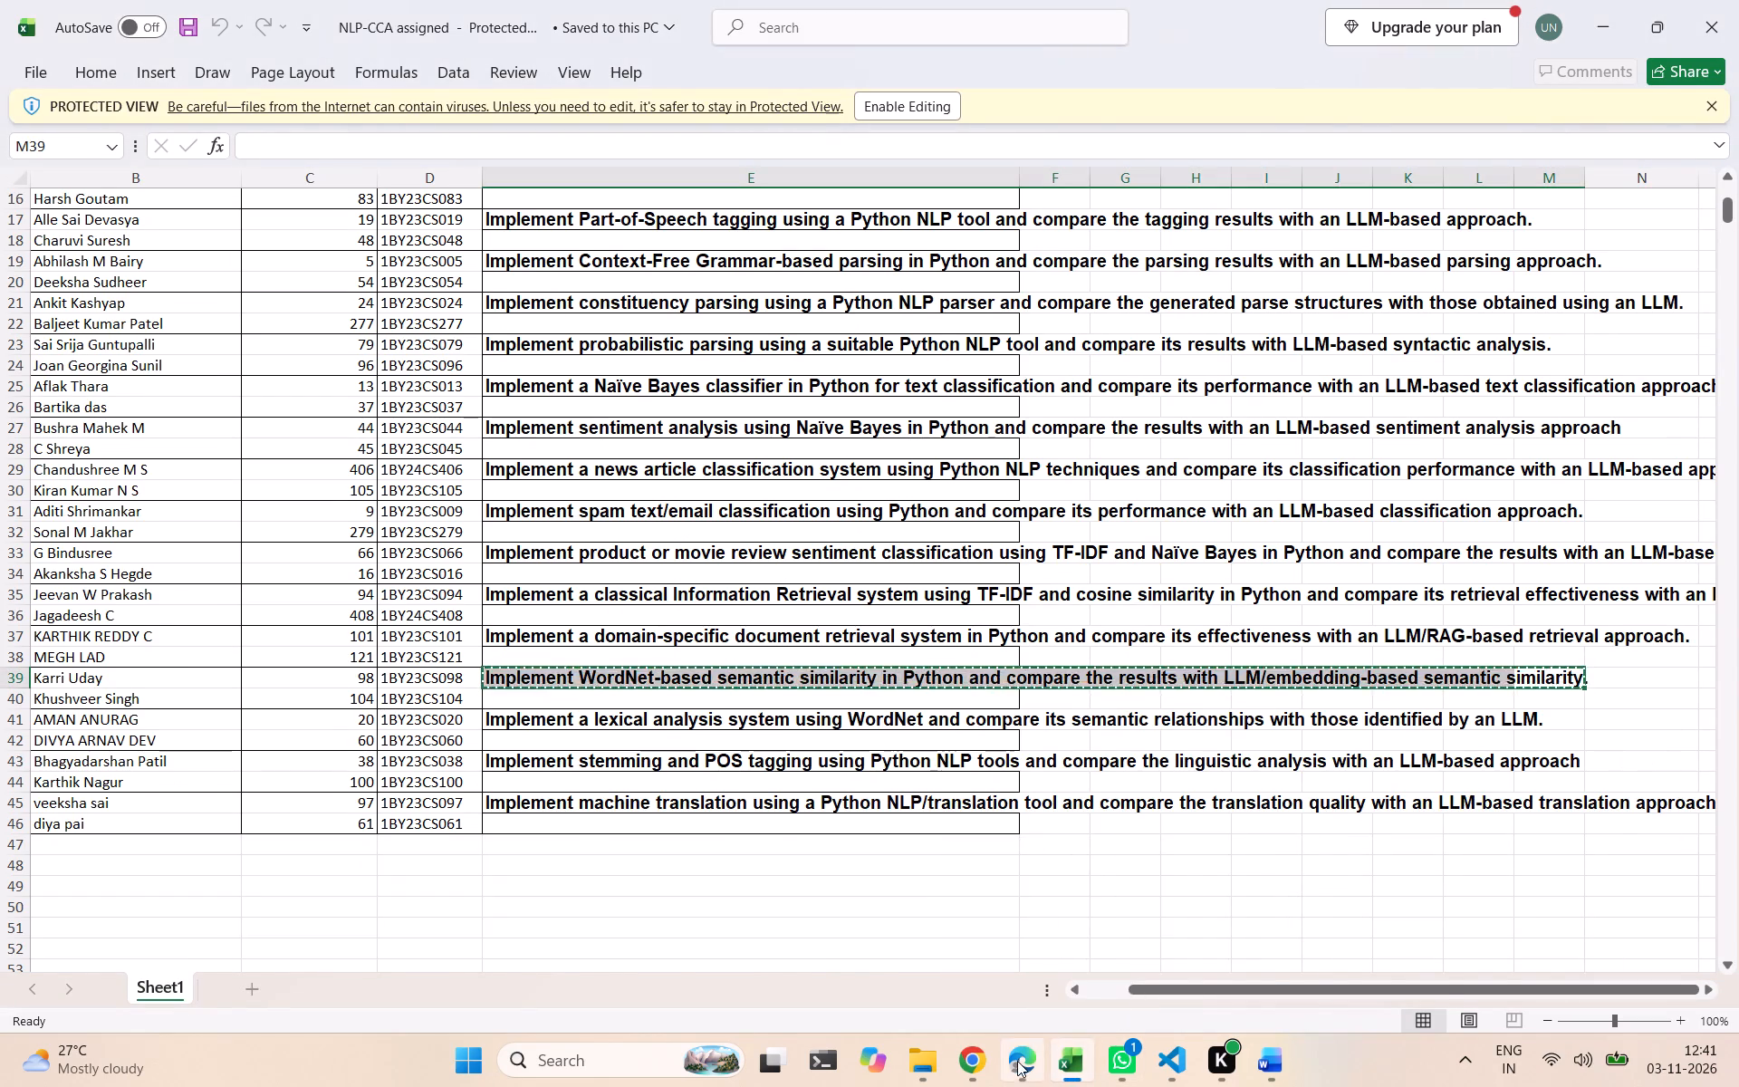
# Switch to Edge and close all its tabs, from the CAMPUSHERE_DRAFT PDF to the VII Semester Revised Scheme & Syllabus PDF.
pyautogui.click(1017, 1061)
pyautogui.doubleClick(239, 24)
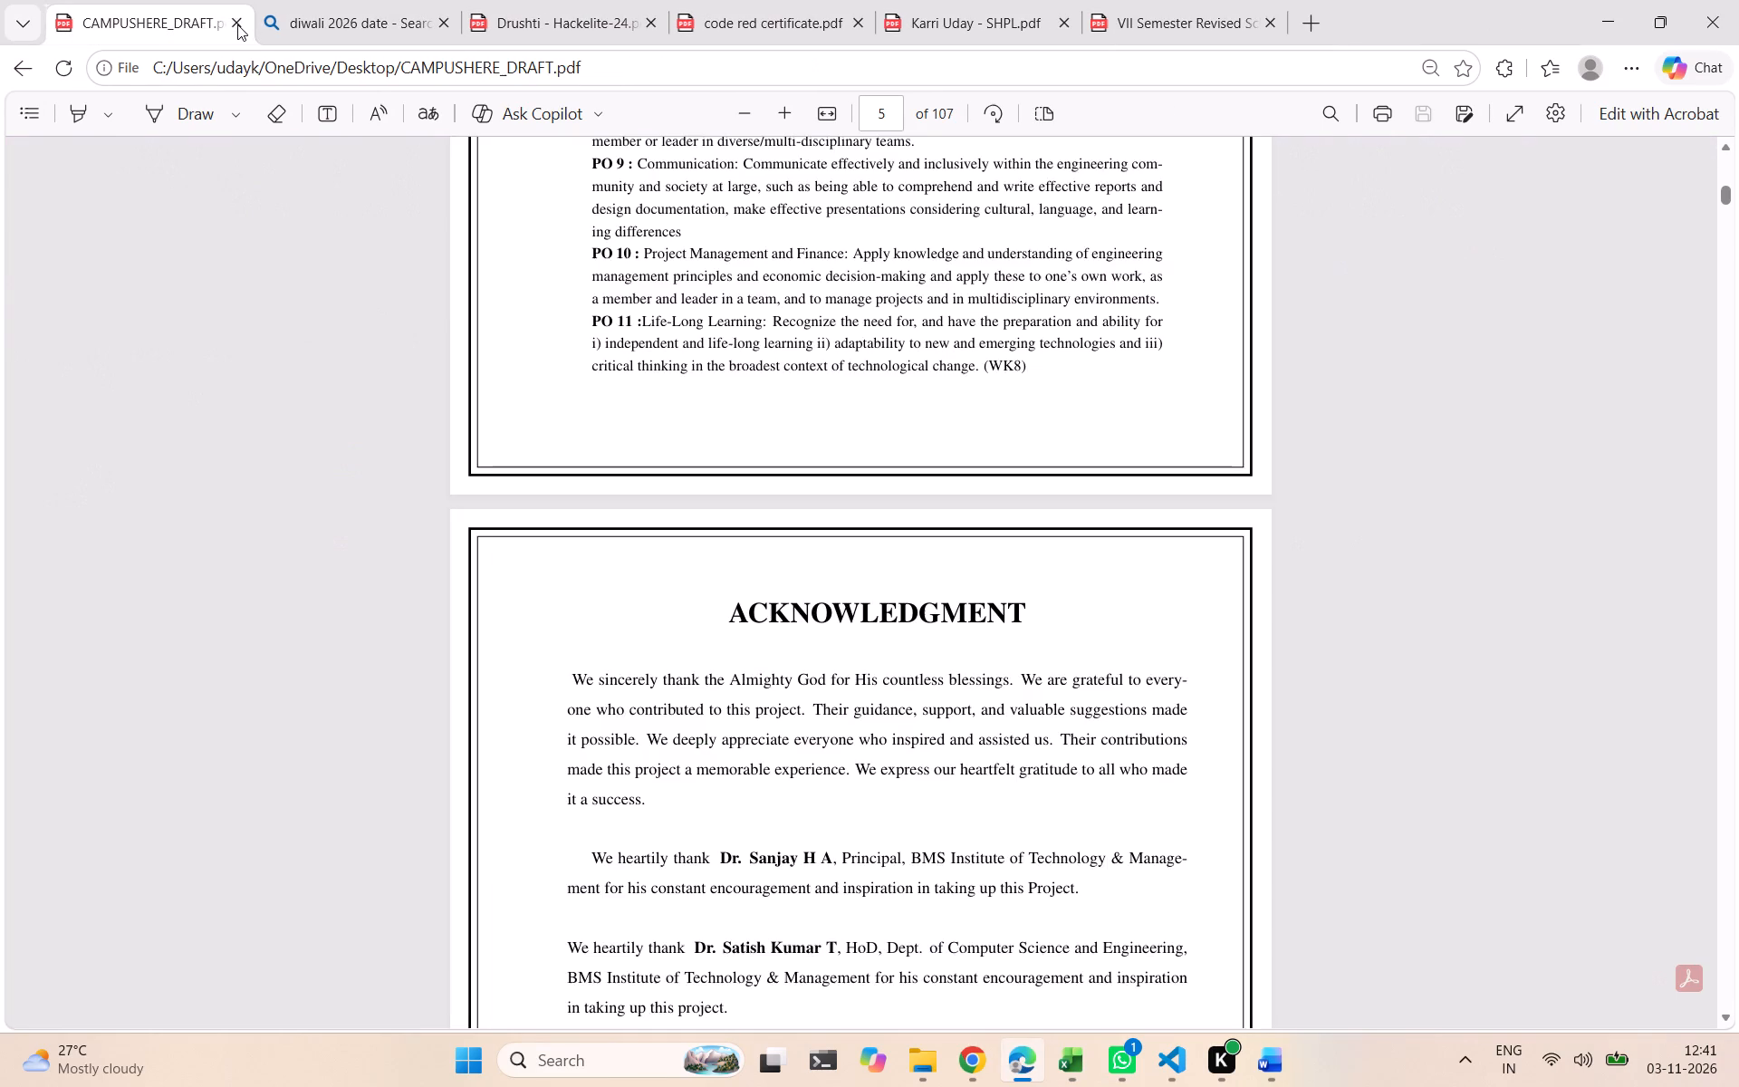
pyautogui.click(237, 24)
pyautogui.click(237, 24)
pyautogui.click(237, 24)
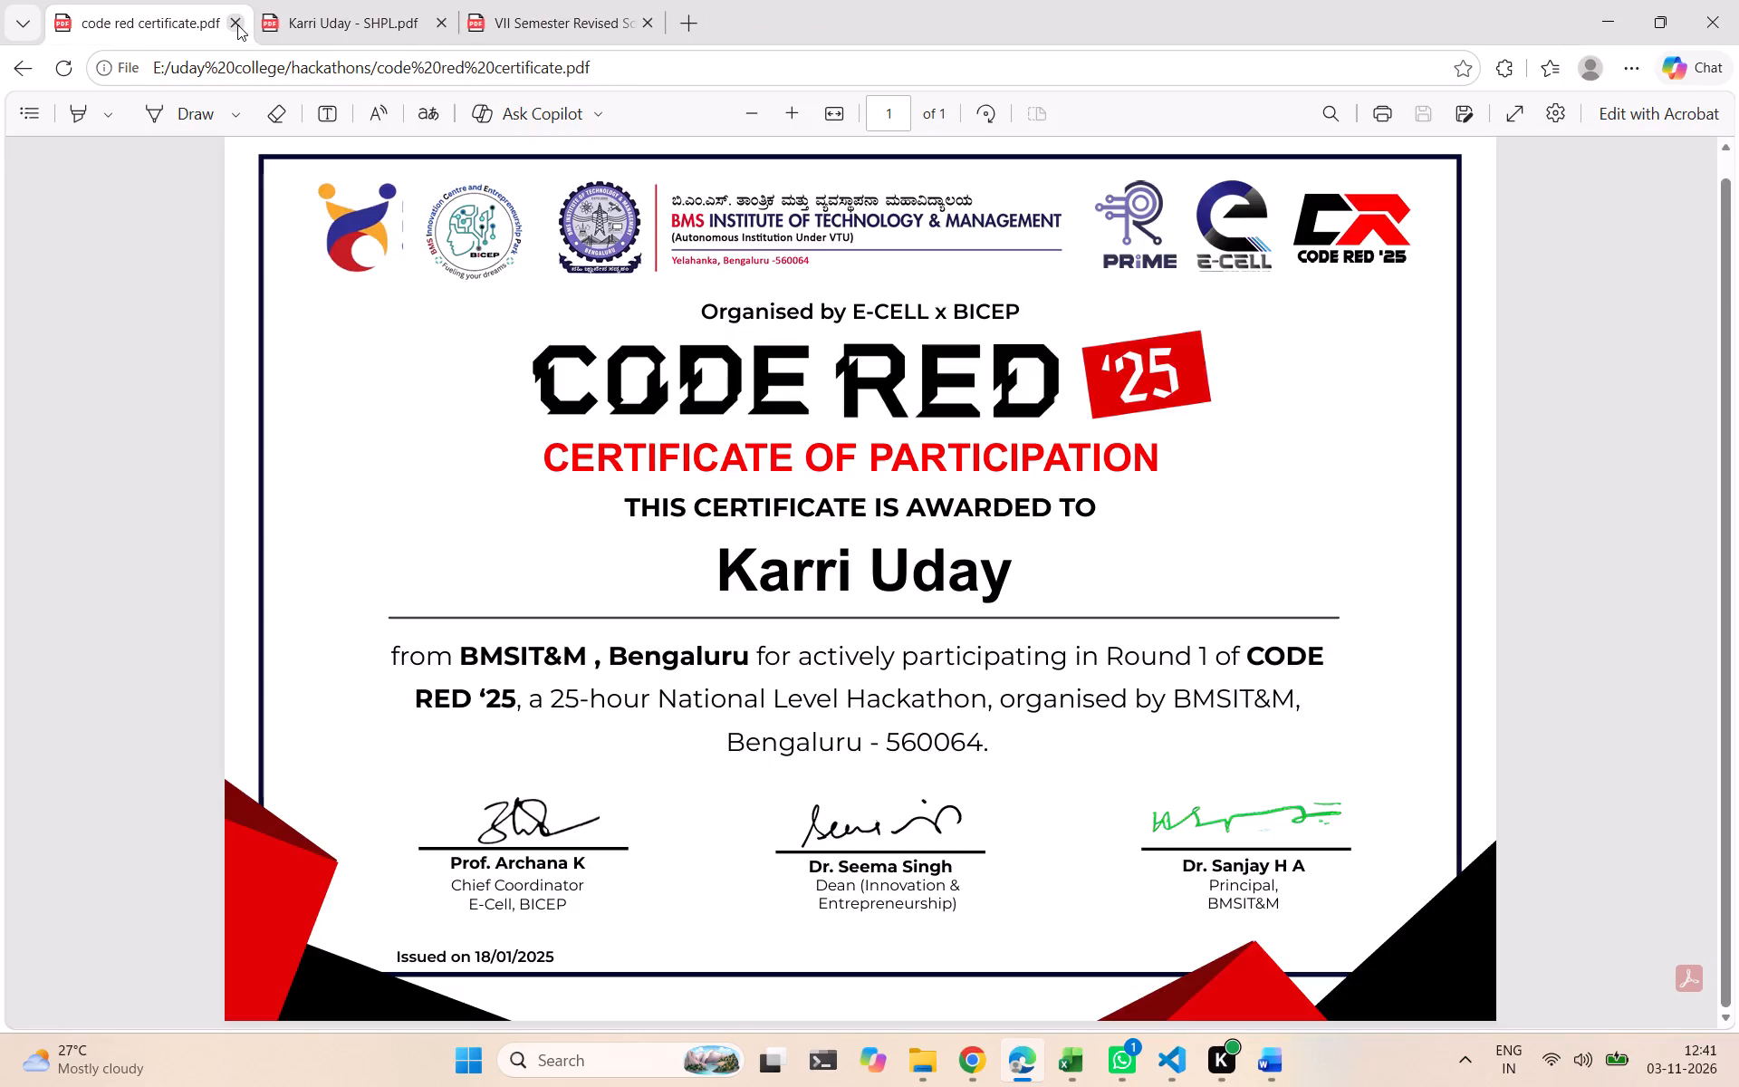
pyautogui.click(237, 24)
pyautogui.click(237, 24)
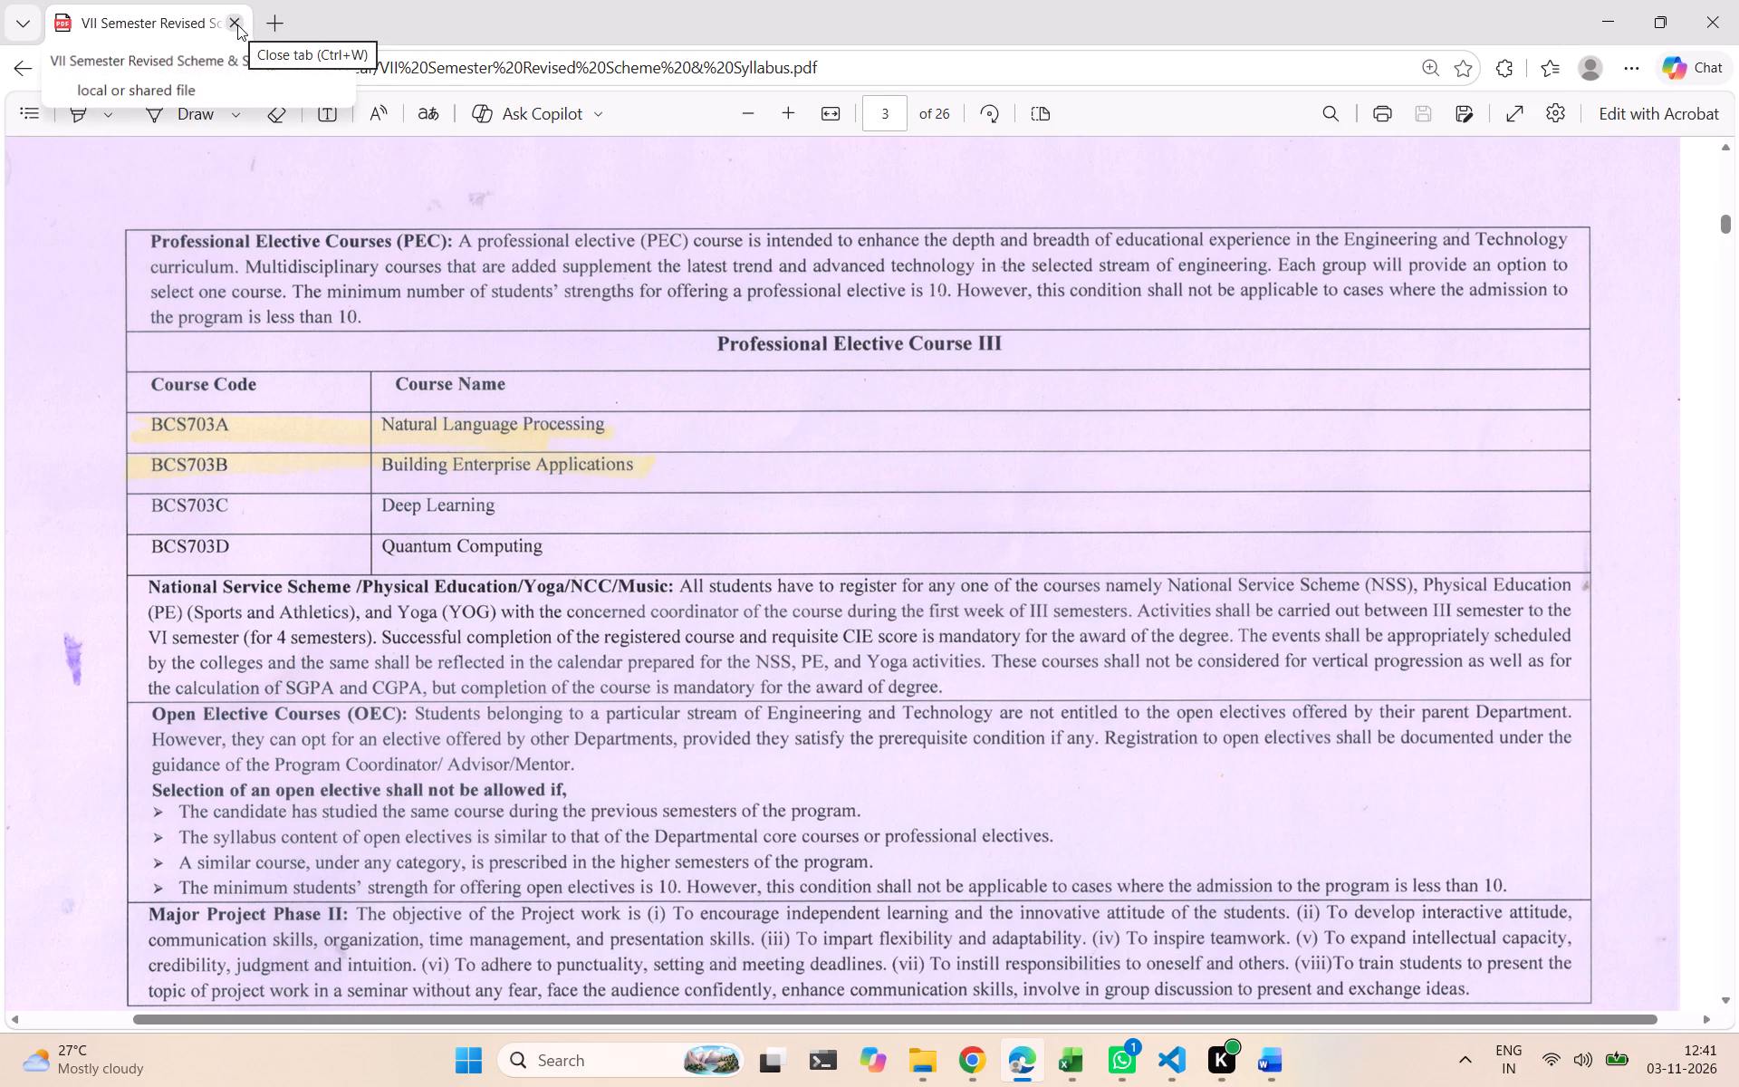
pyautogui.click(237, 24)
# Minimise the window covering the report and return to the “NLP CCA REPORT” document in Word.
pyautogui.click(1611, 22)
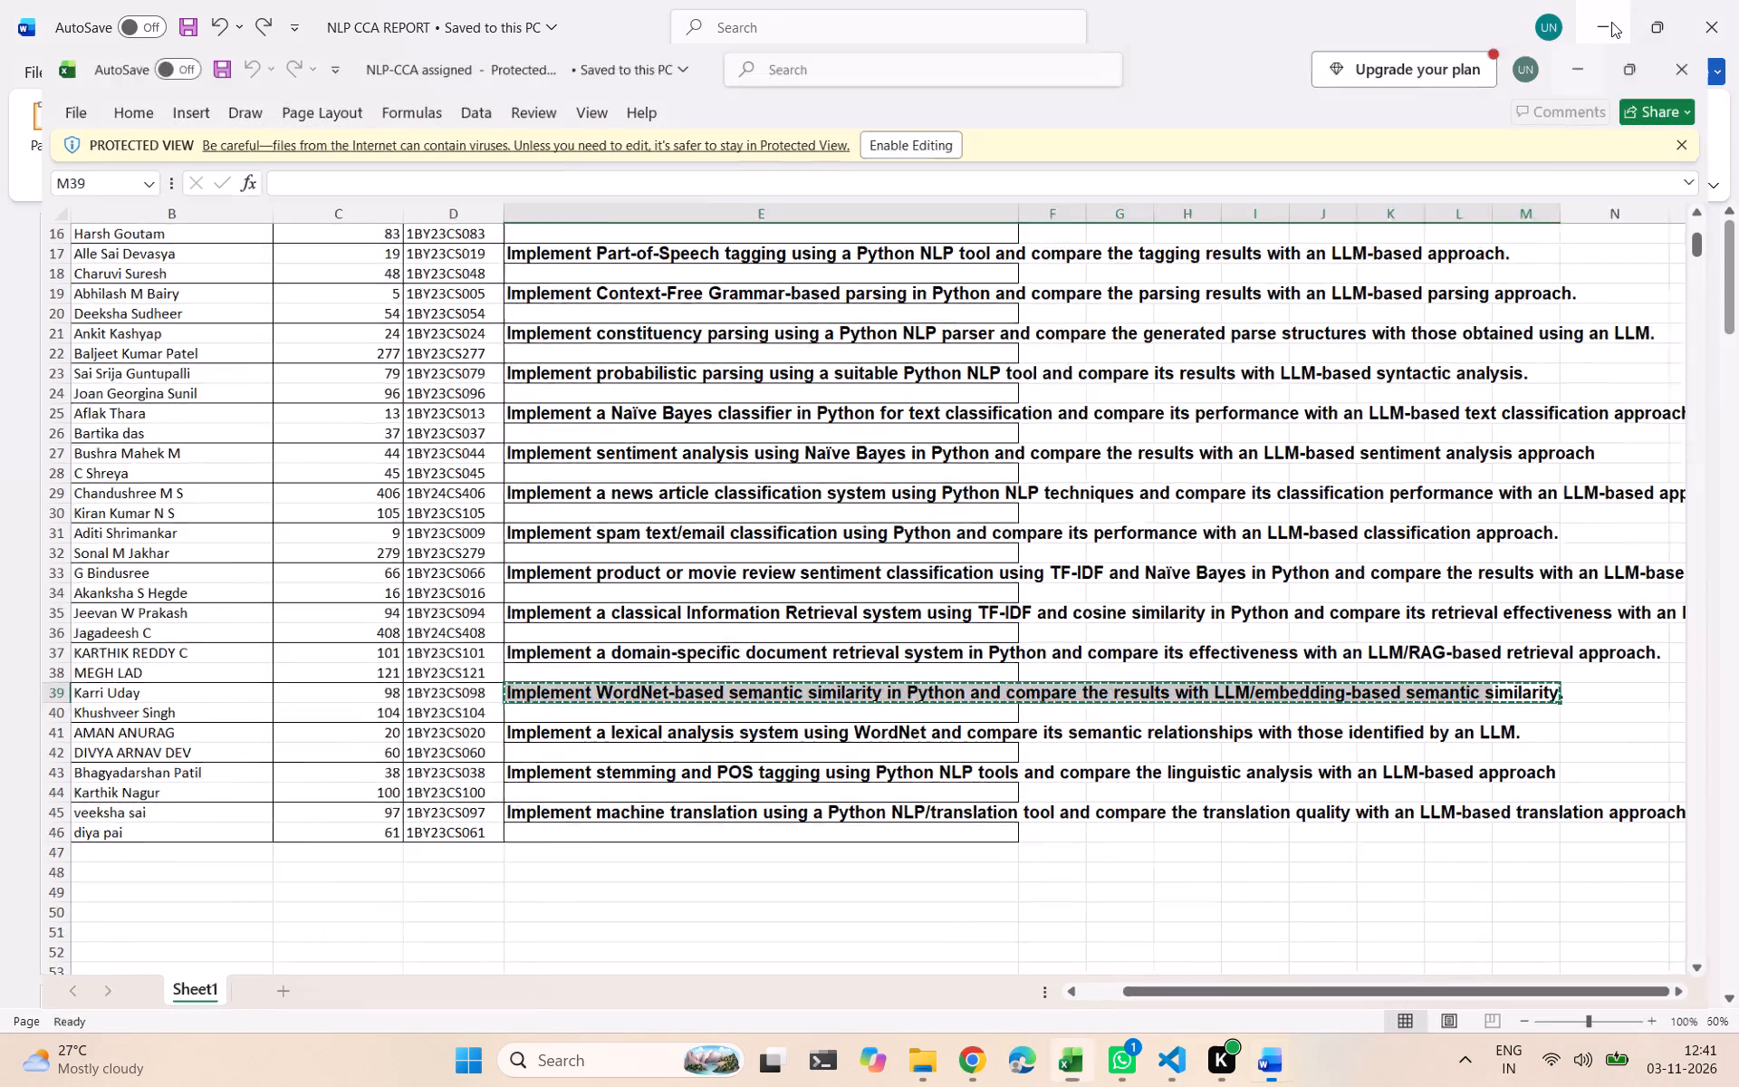
pyautogui.scroll(-1, 1094, 1027)
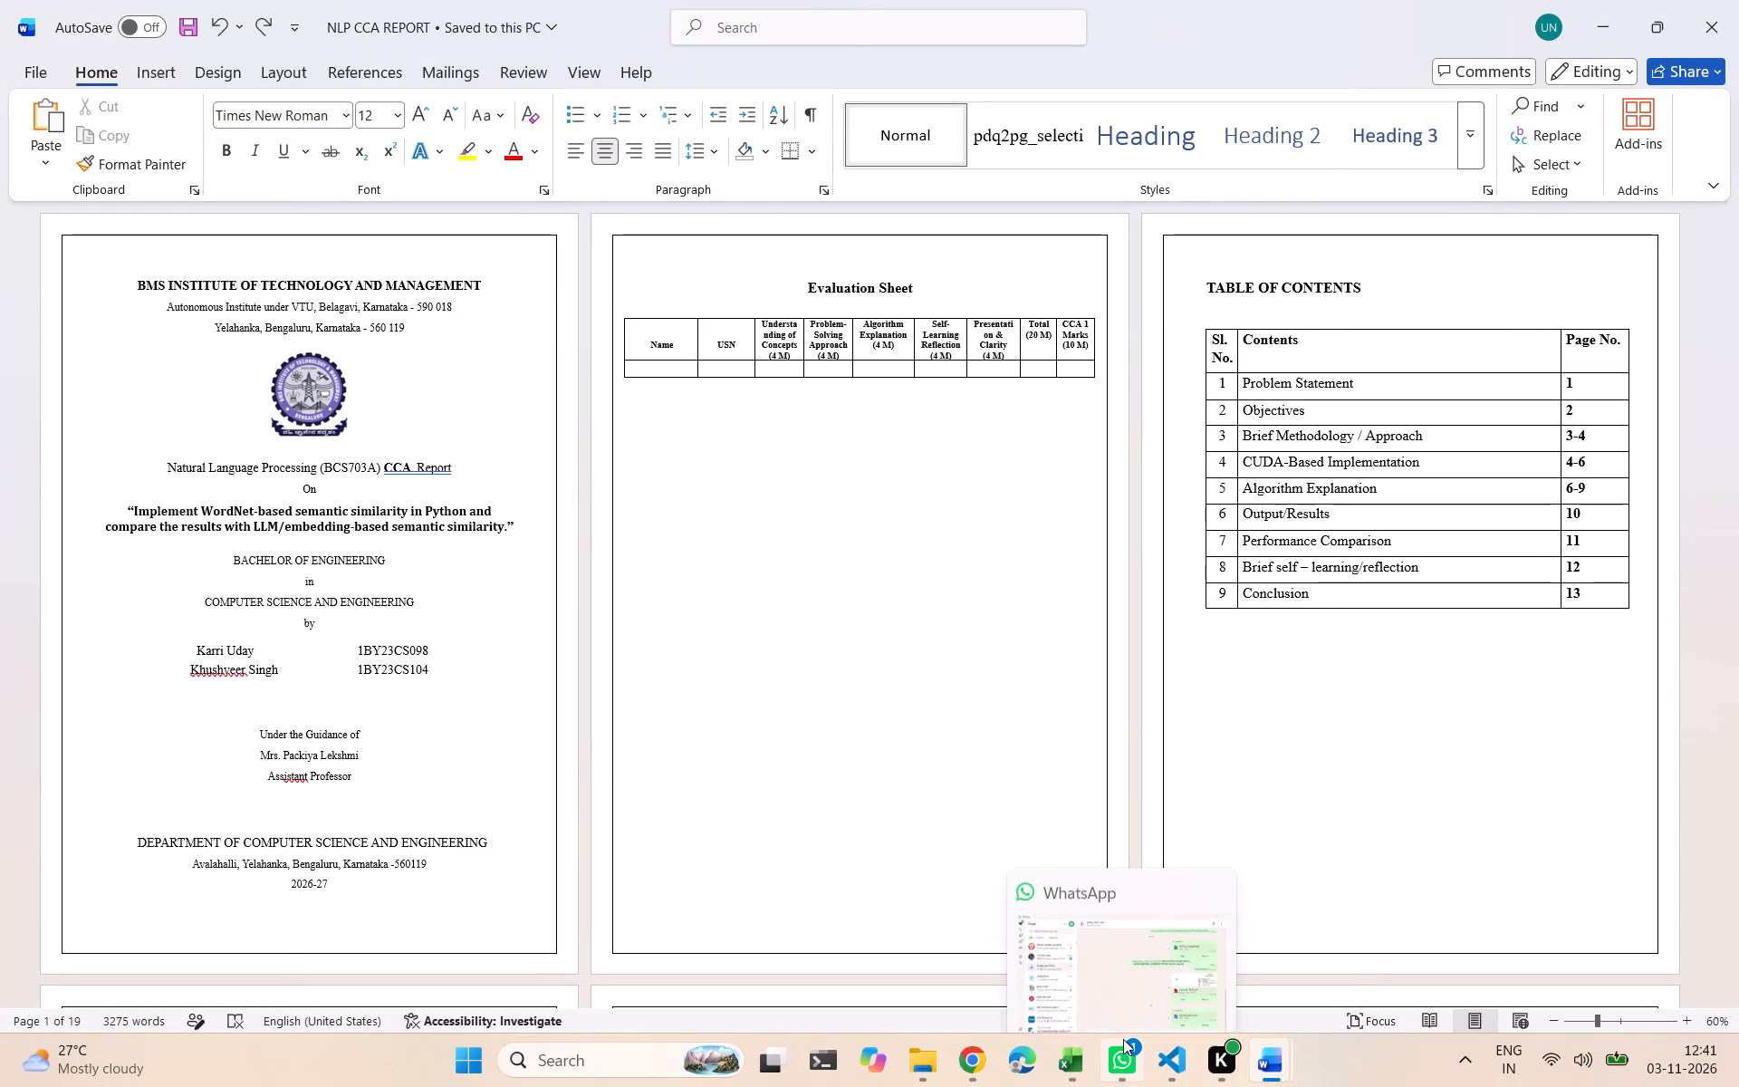
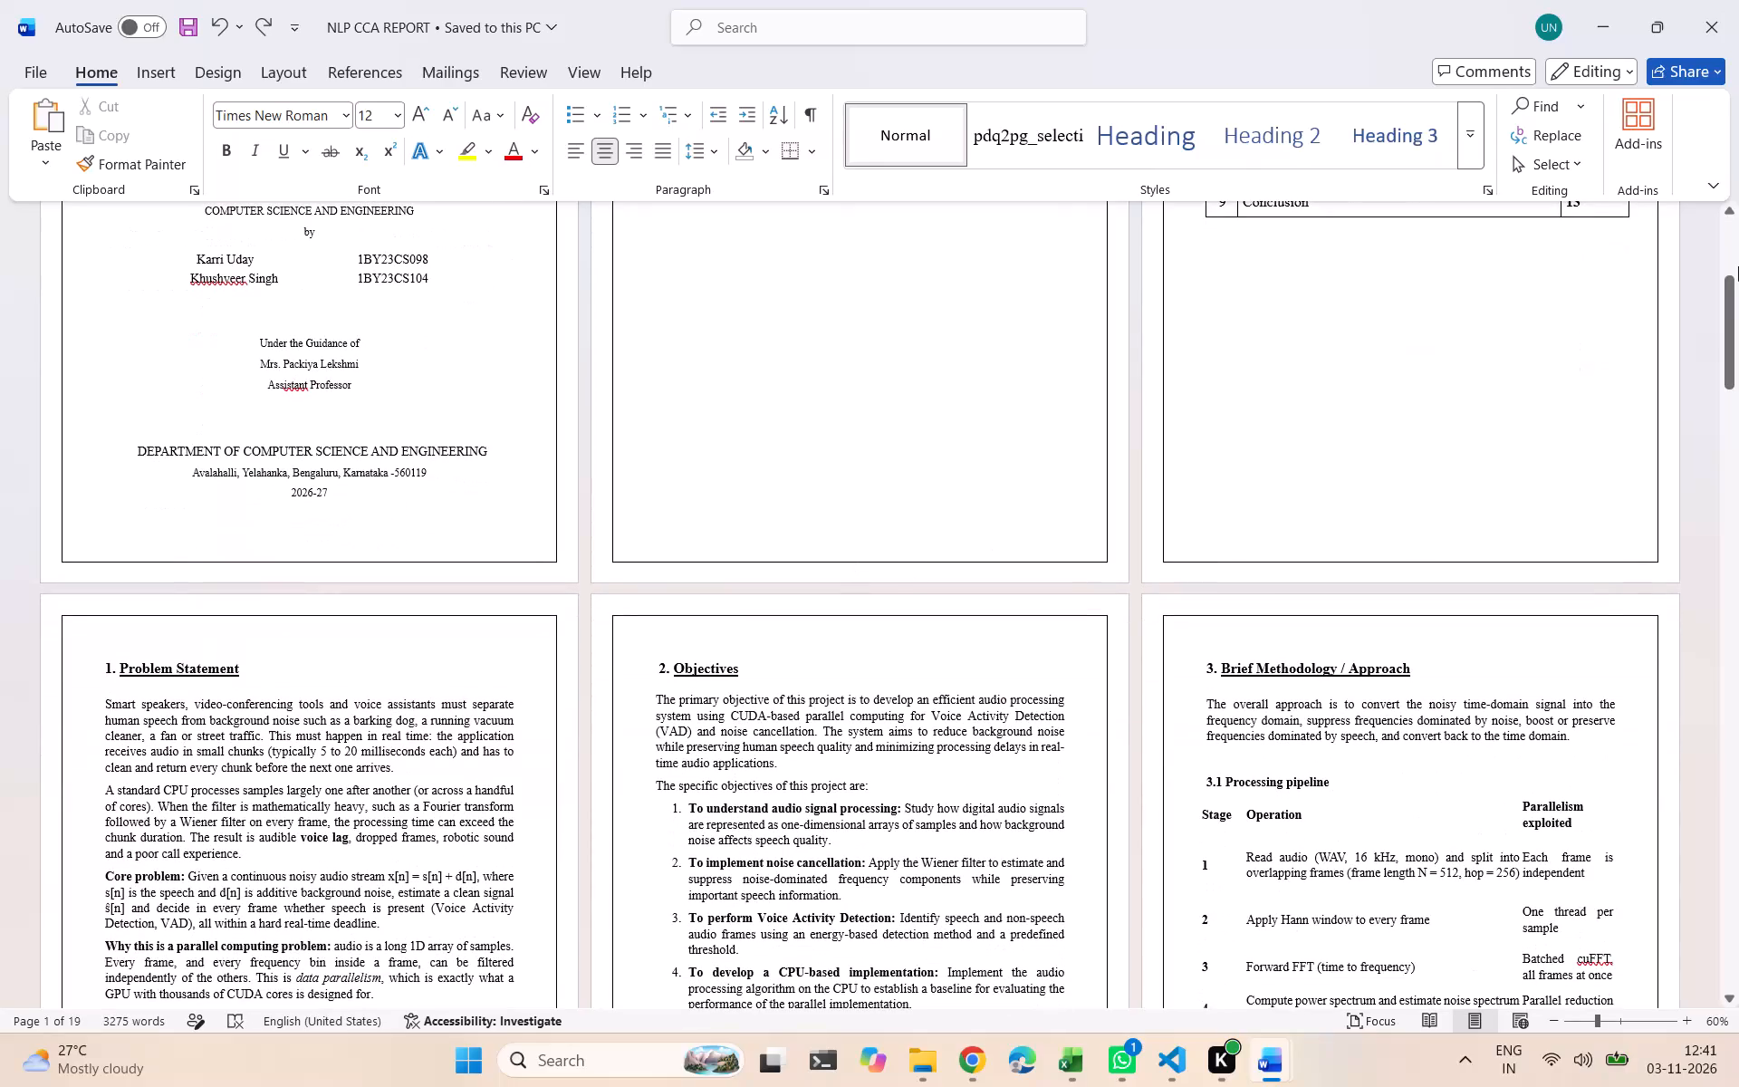
# Look through the whole NLP CCA REPORT, from the cover page to the Conclusion, to review the sections carried over from the CUDA report.
pyautogui.moveTo(1726, 327); pyautogui.dragTo(1723, 407)
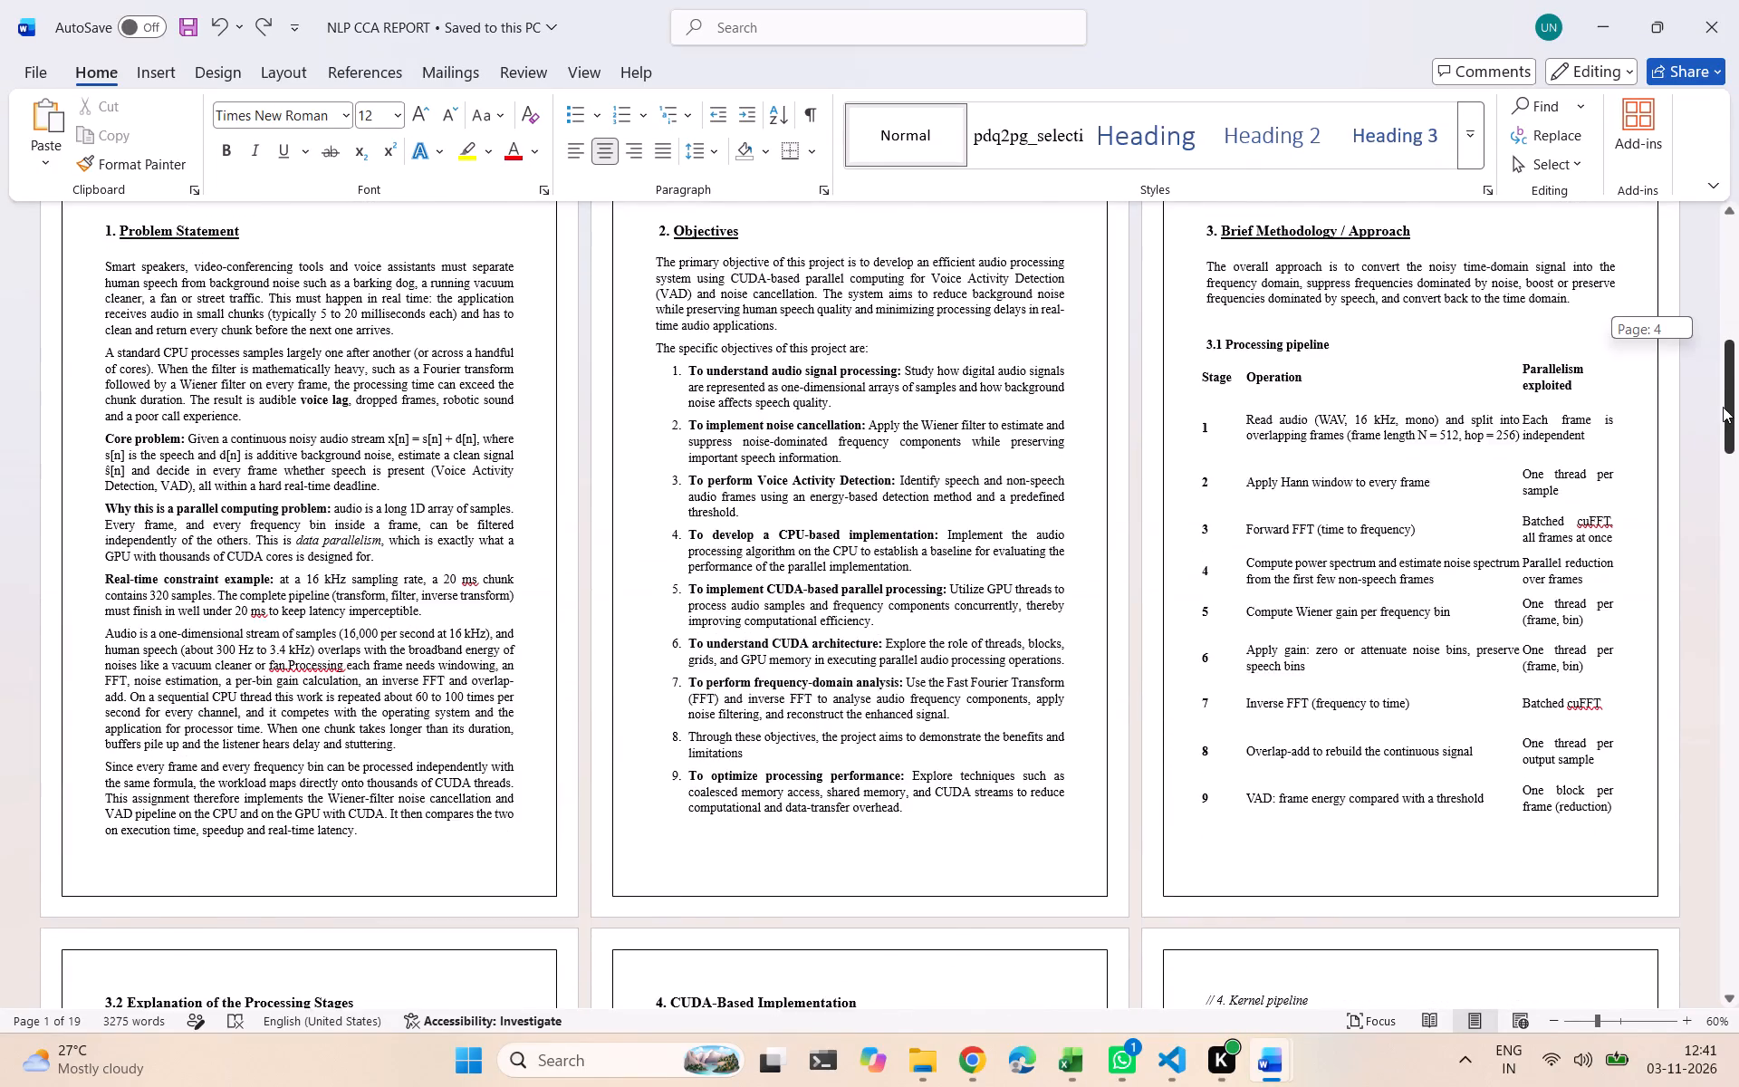
pyautogui.moveTo(1723, 407); pyautogui.dragTo(1696, 894)
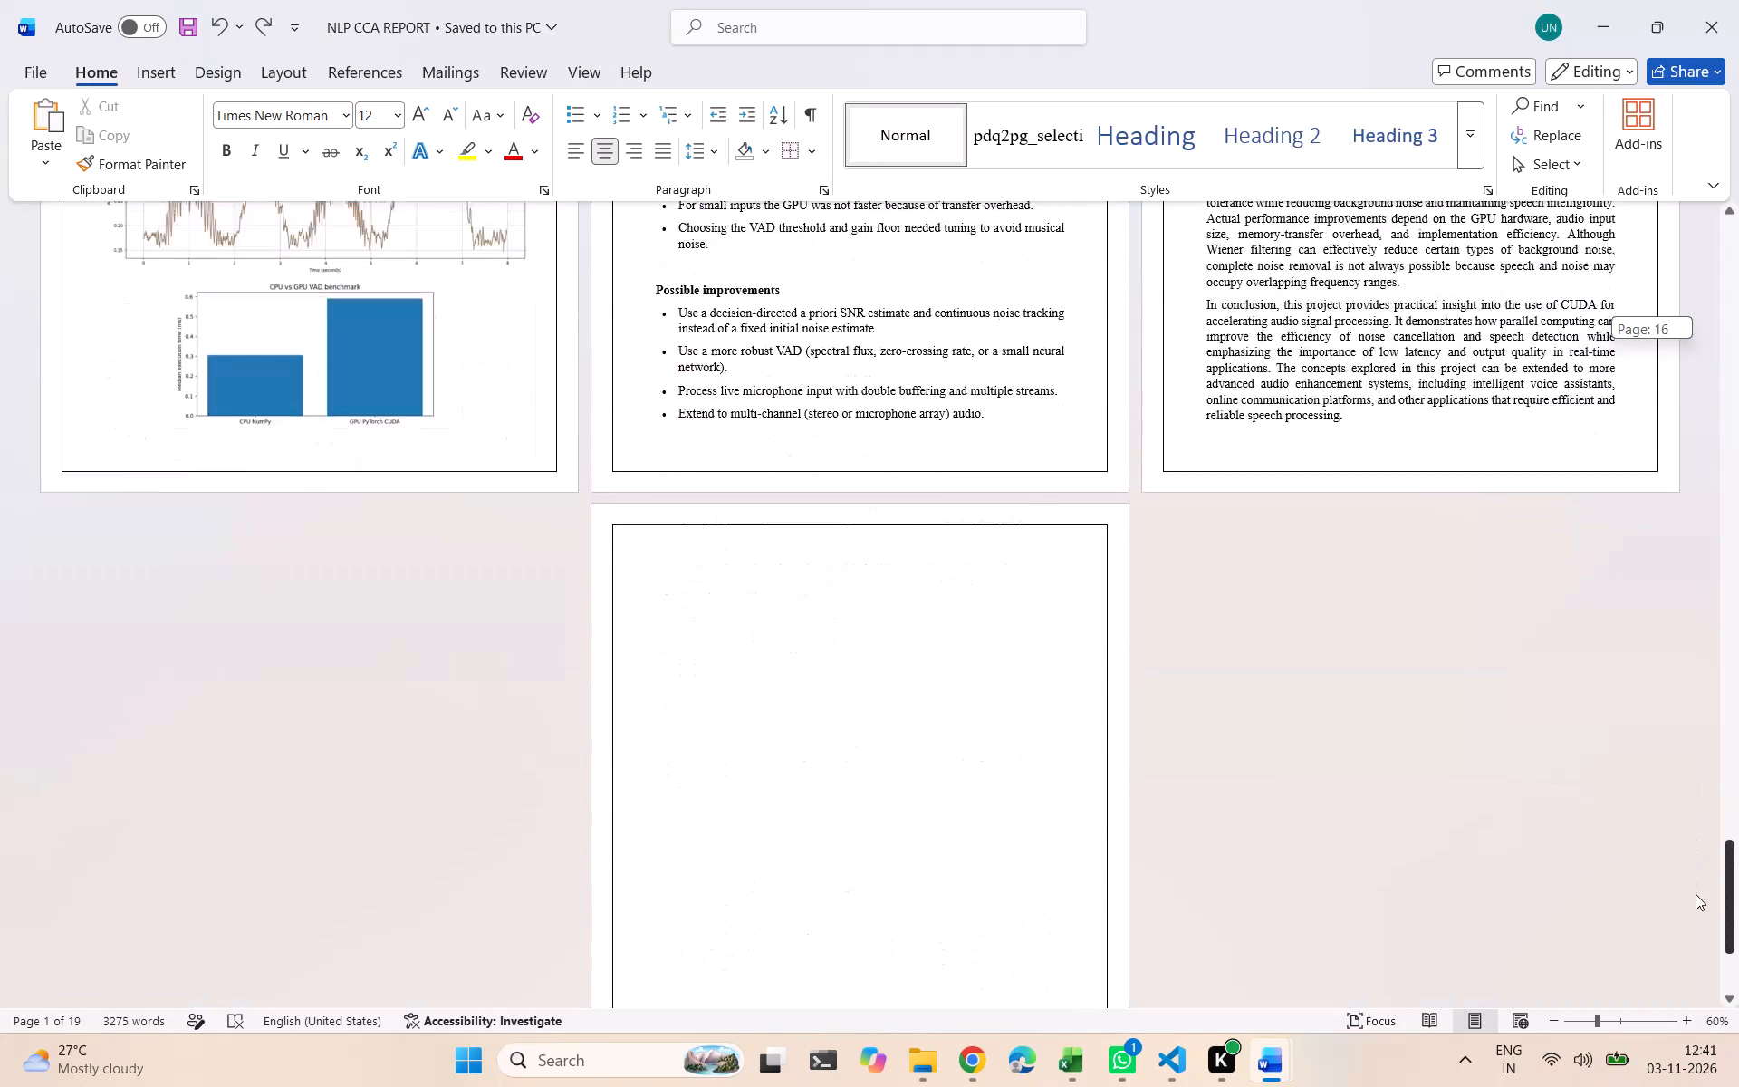
pyautogui.moveTo(1696, 894); pyautogui.dragTo(1738, 816)
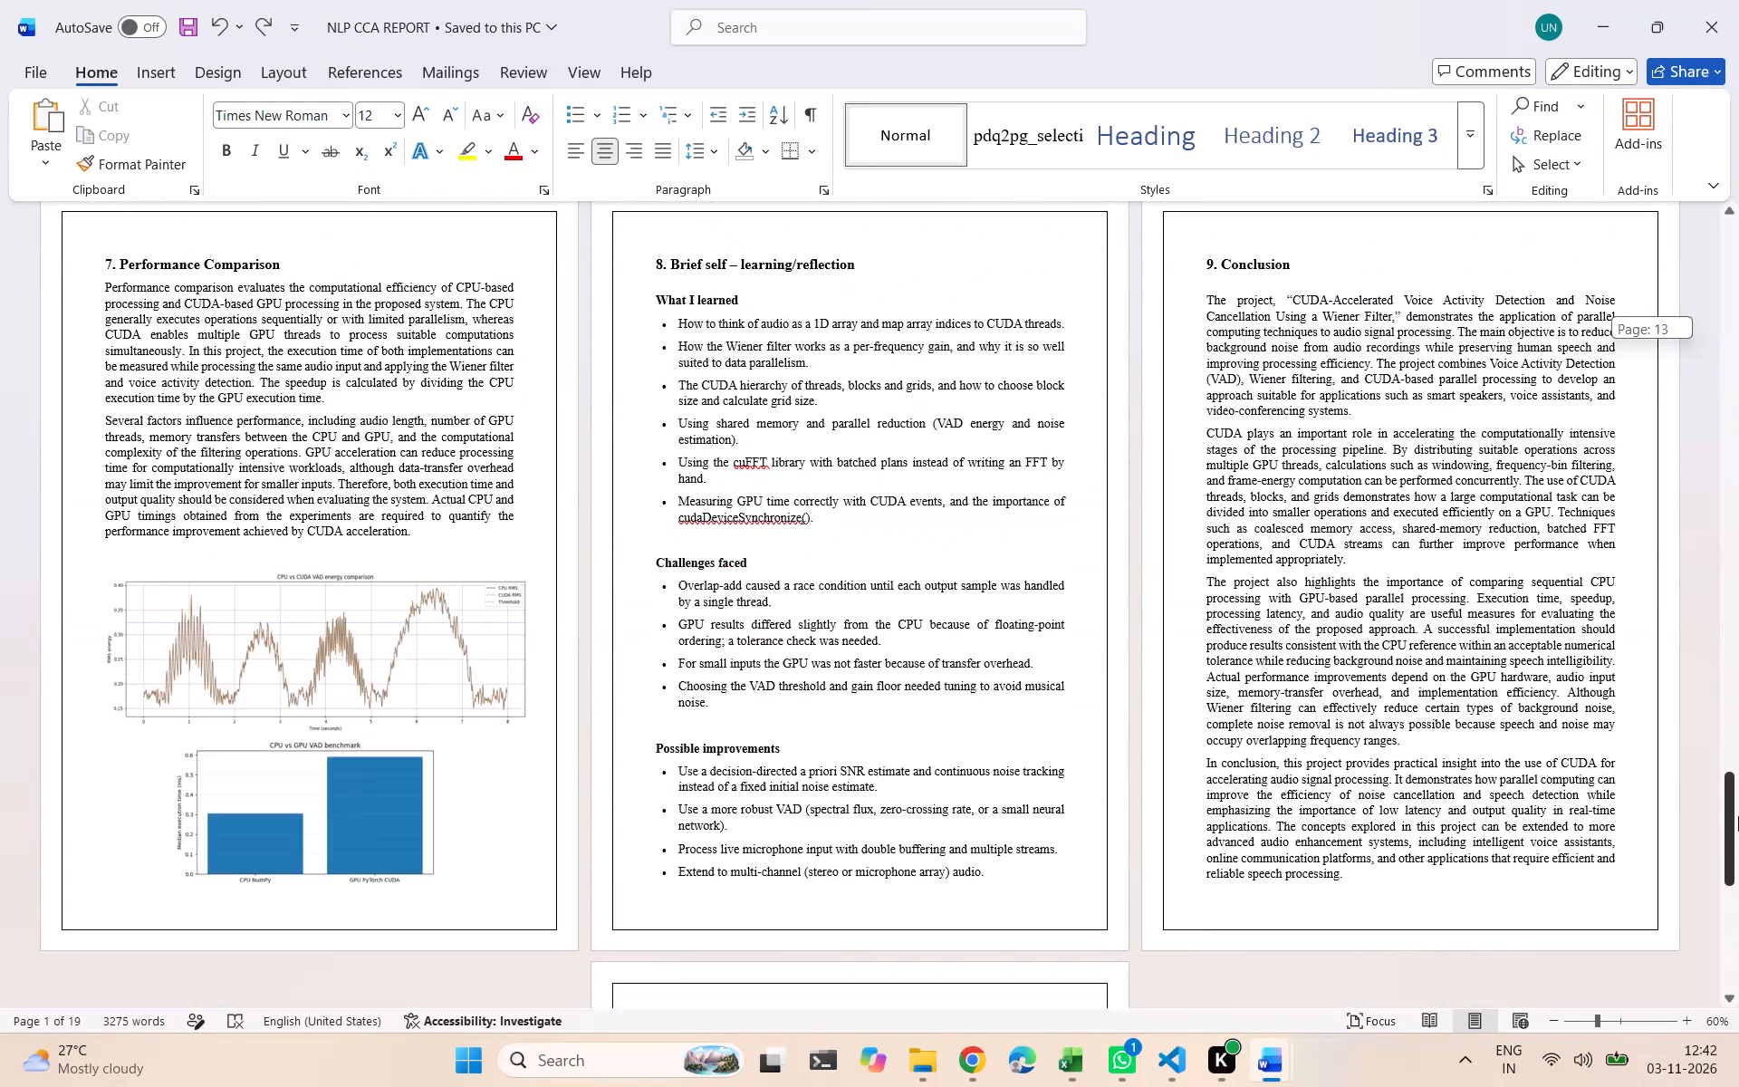
pyautogui.moveTo(1738, 816); pyautogui.dragTo(1738, 813)
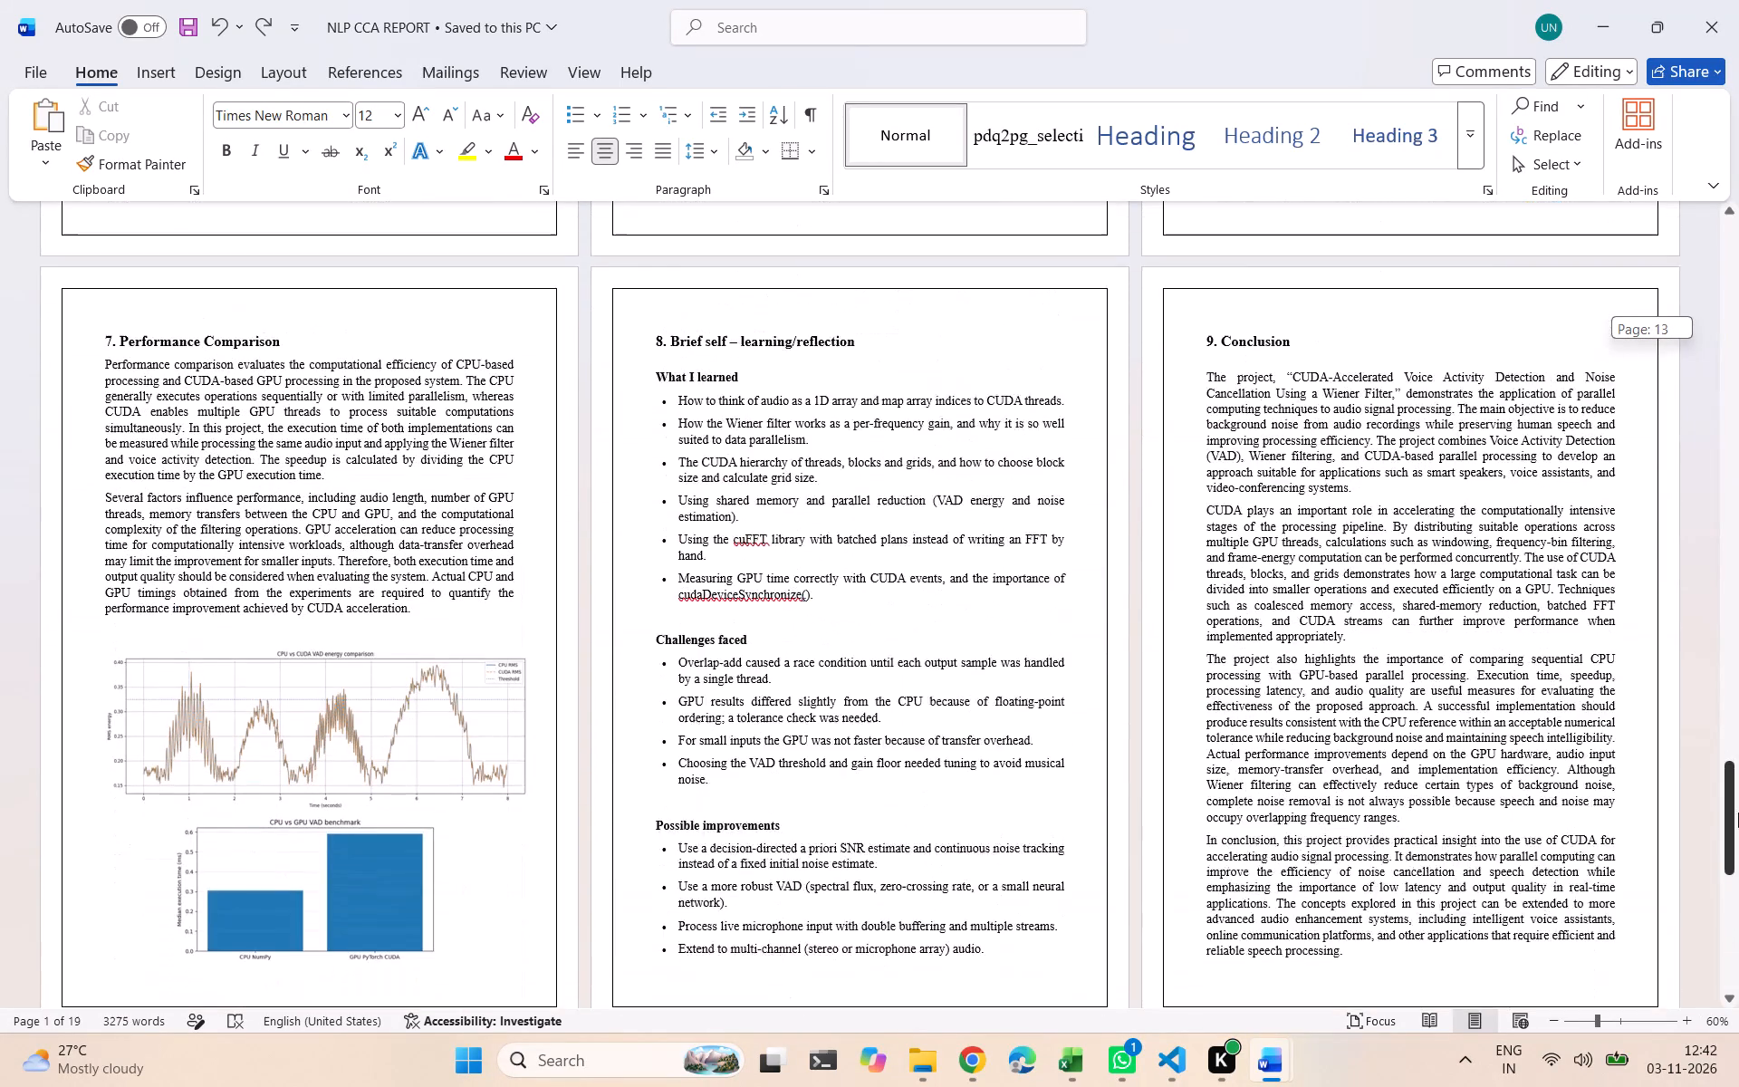
pyautogui.moveTo(1738, 813); pyautogui.dragTo(1738, 638)
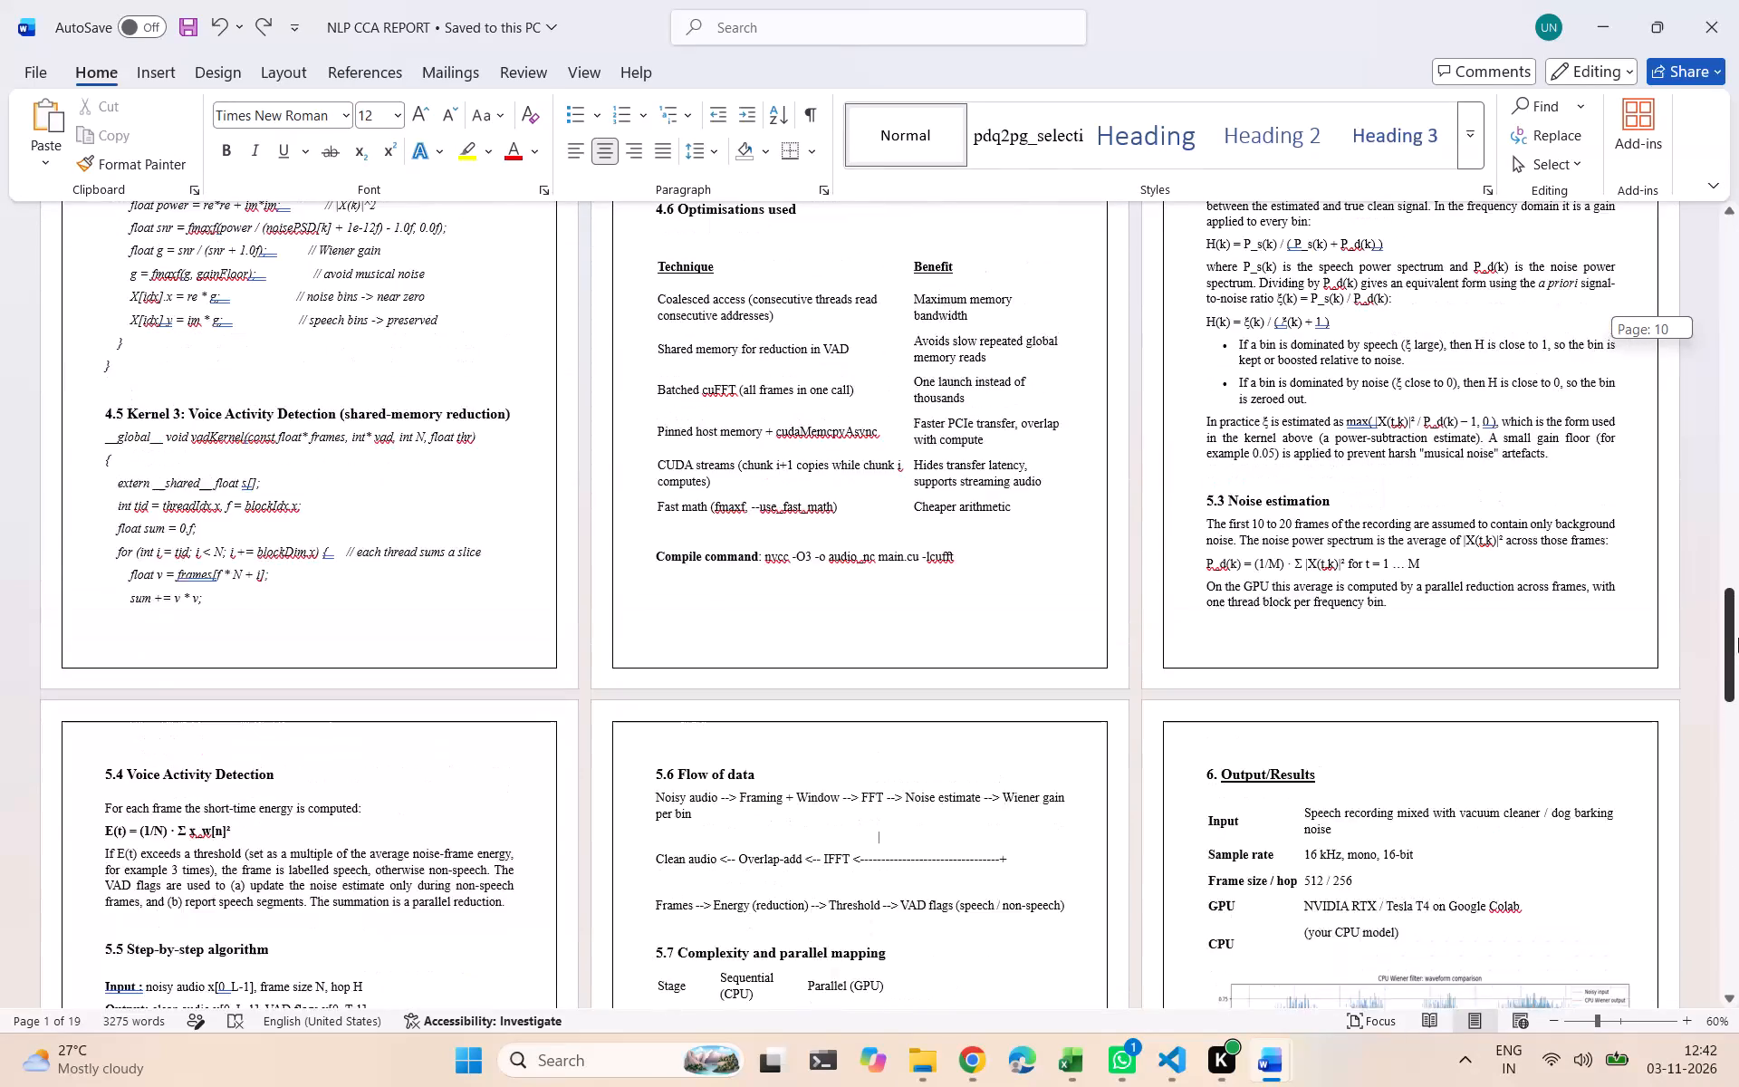
pyautogui.moveTo(1738, 638); pyautogui.dragTo(1738, 515)
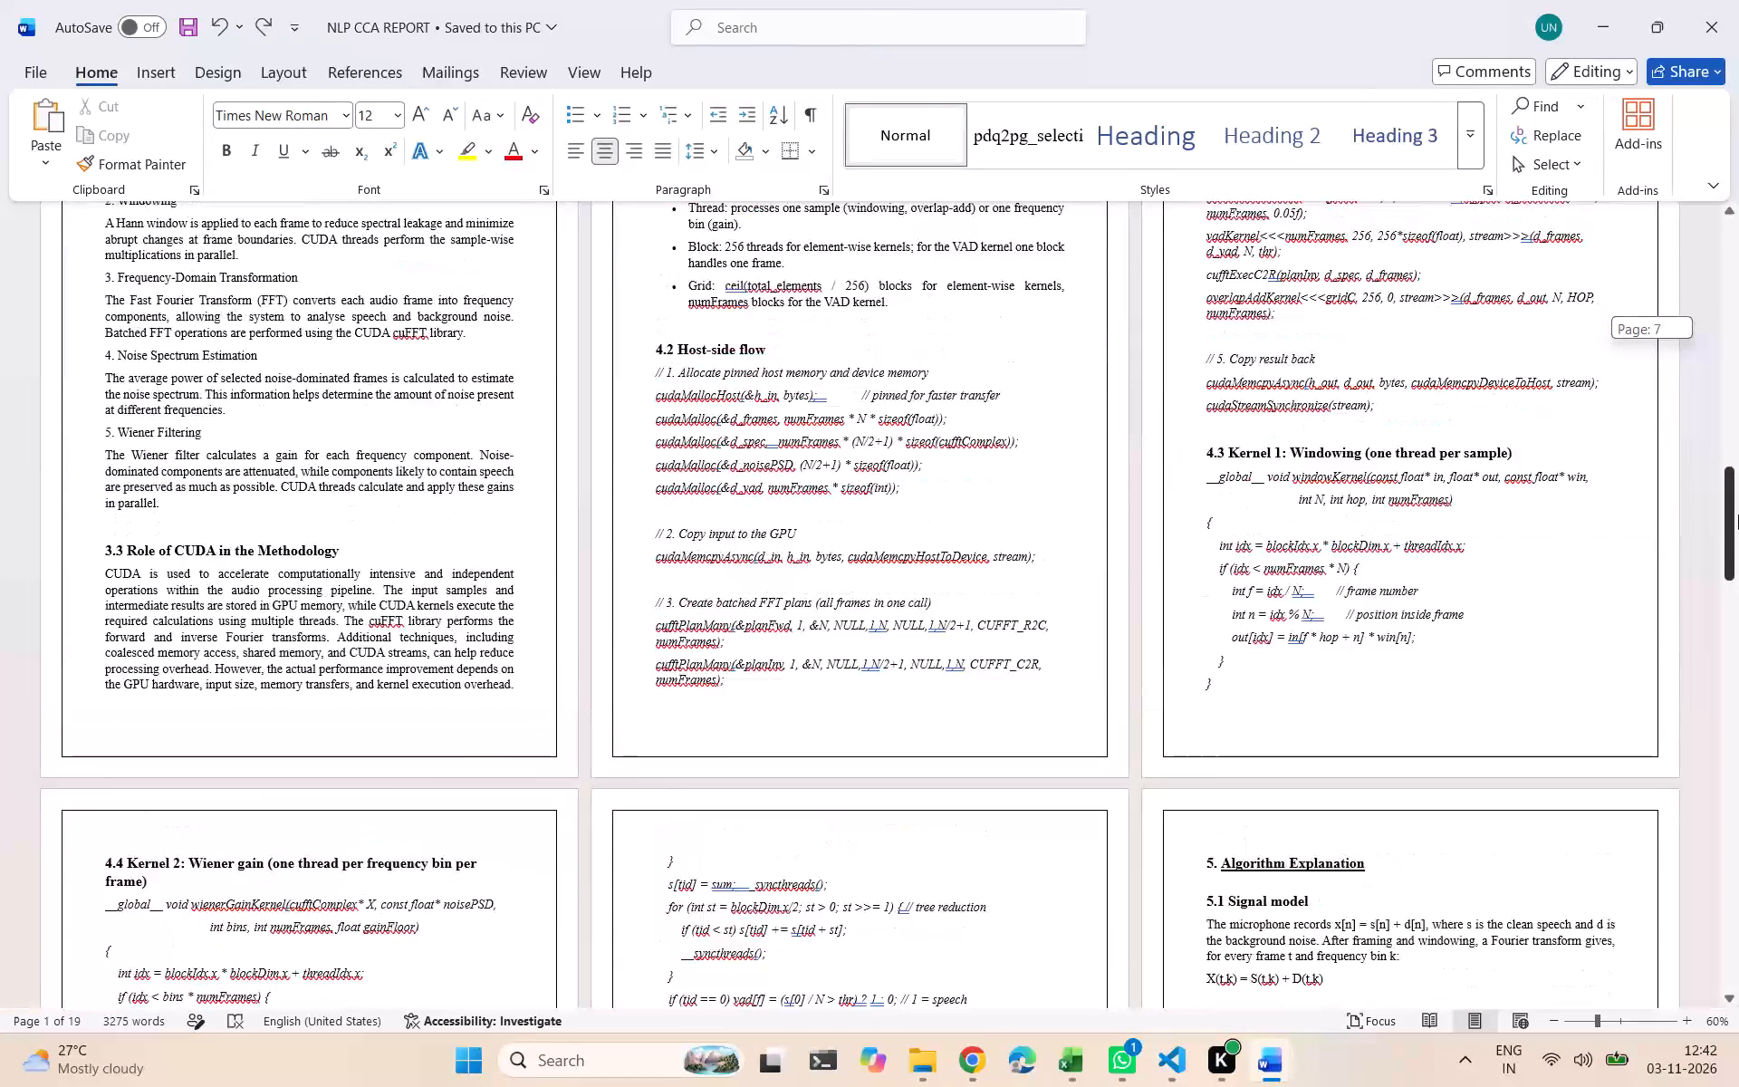
pyautogui.moveTo(1738, 515); pyautogui.dragTo(1738, 303)
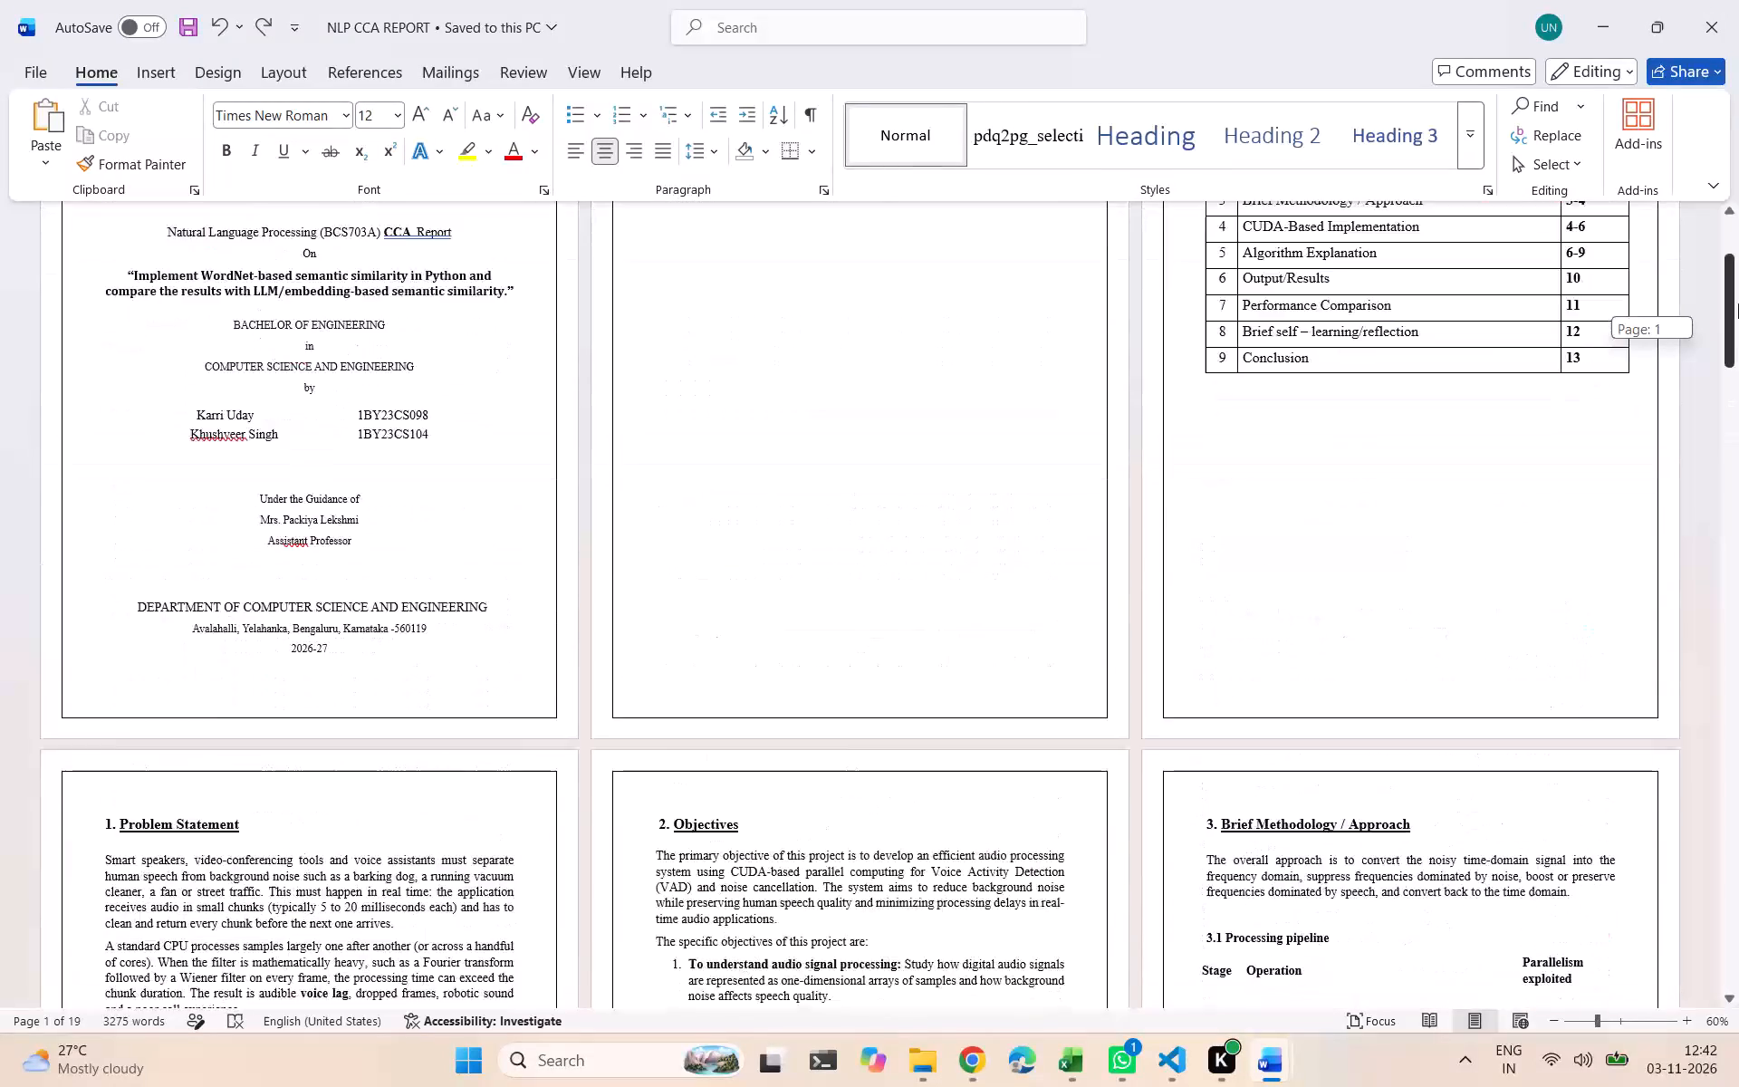
pyautogui.moveTo(1738, 303); pyautogui.dragTo(1738, 197)
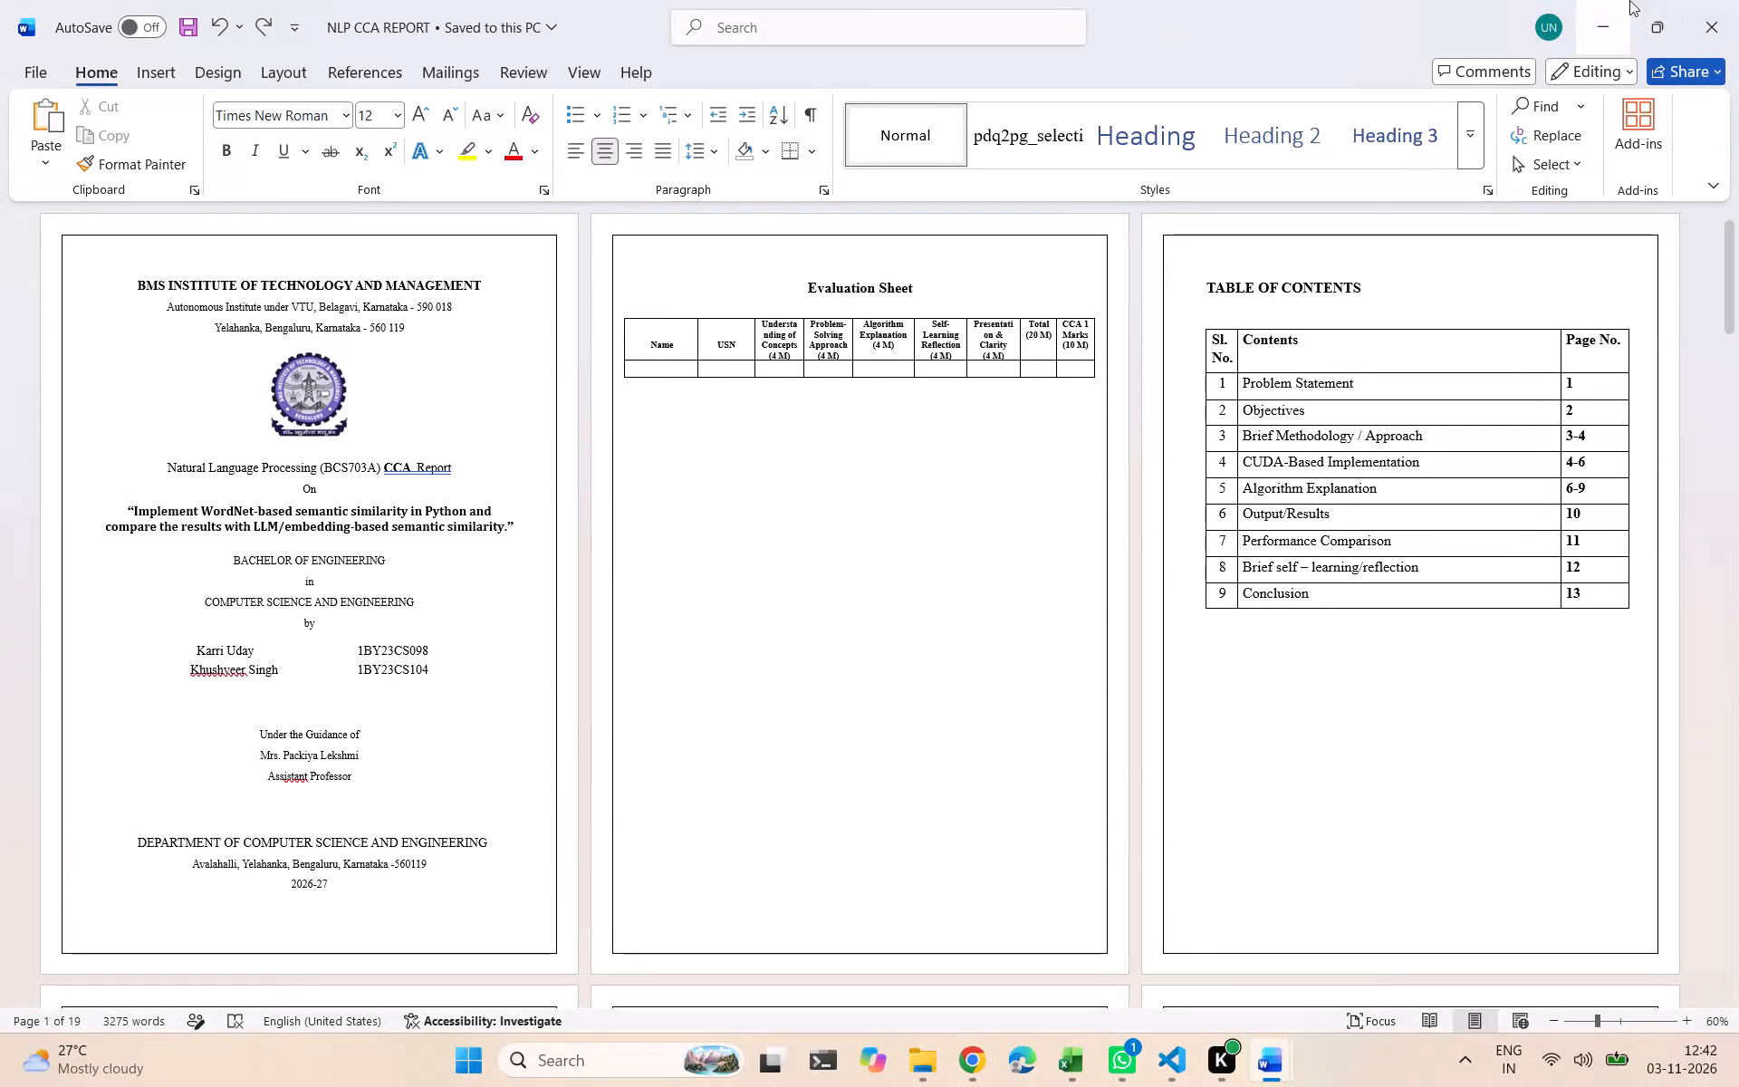
# Minimise the report and switch to the 7th sem folder in File Explorer.
pyautogui.click(1608, 1)
pyautogui.moveTo(1431, 447); pyautogui.dragTo(1460, 390)
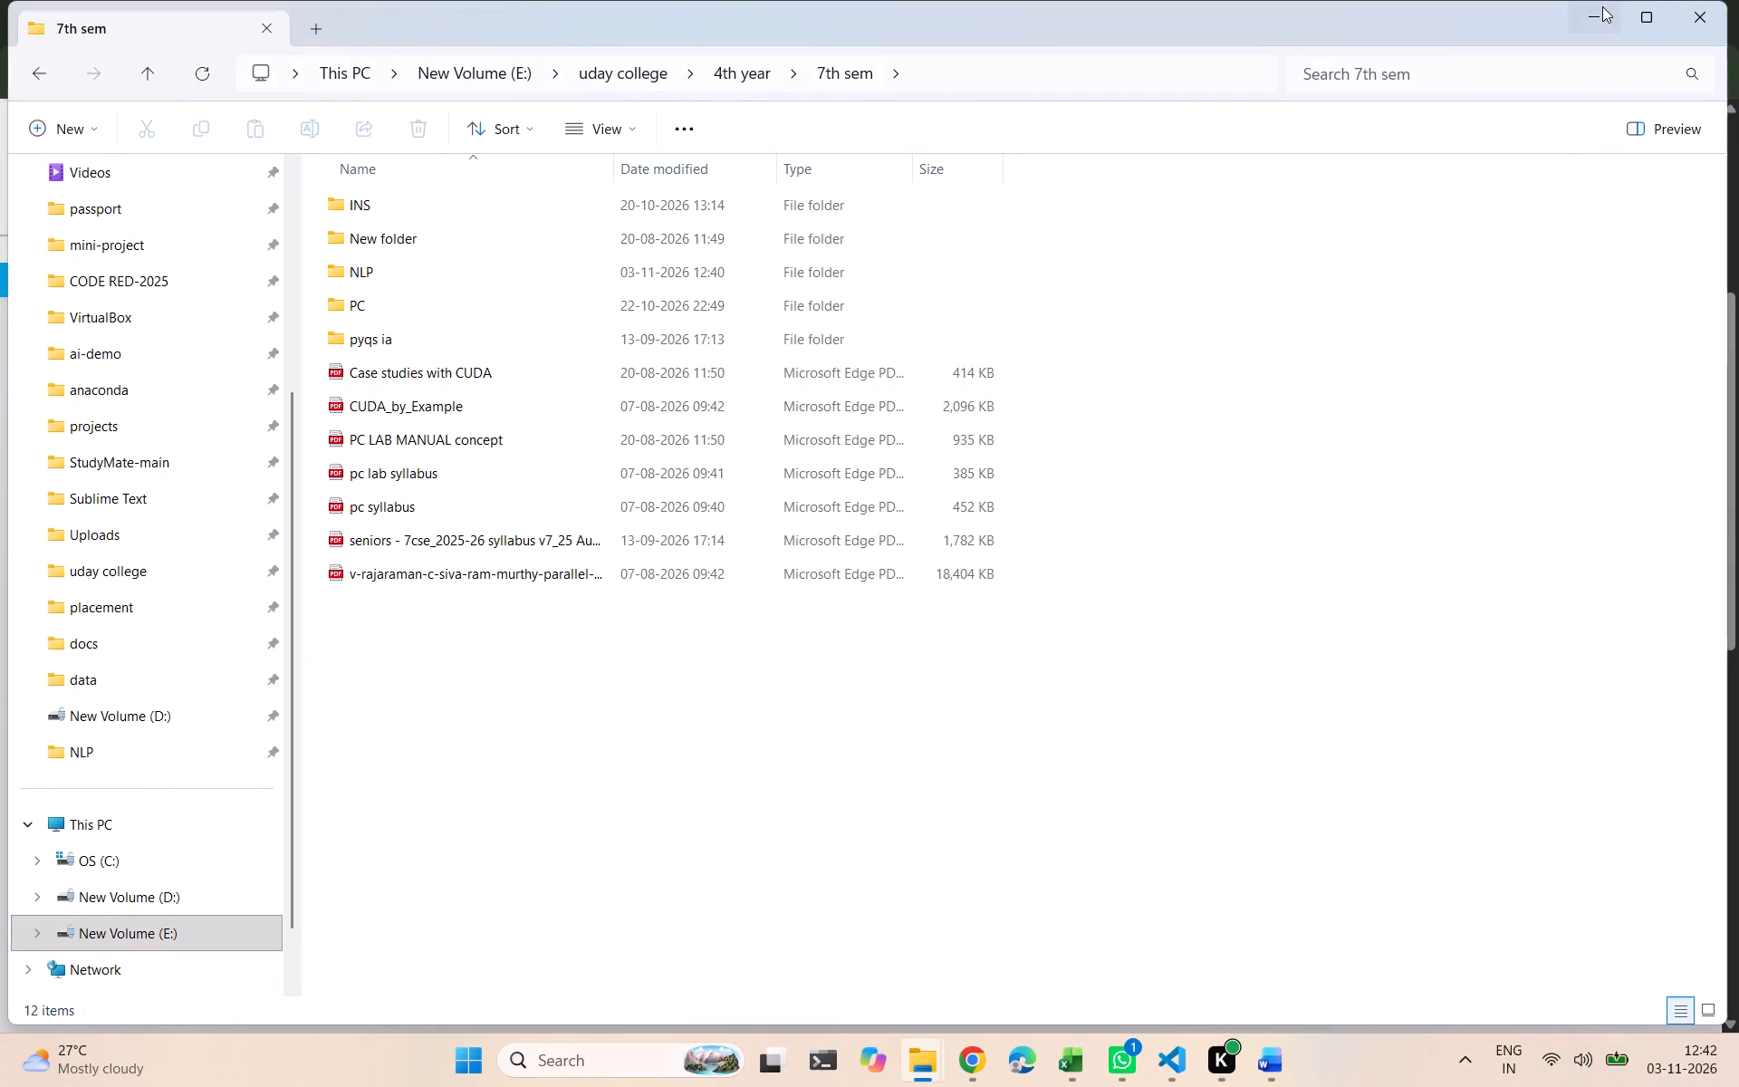